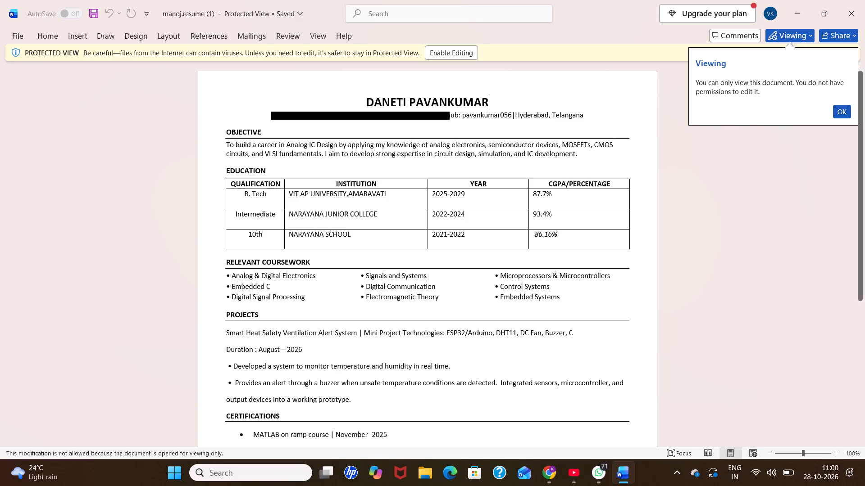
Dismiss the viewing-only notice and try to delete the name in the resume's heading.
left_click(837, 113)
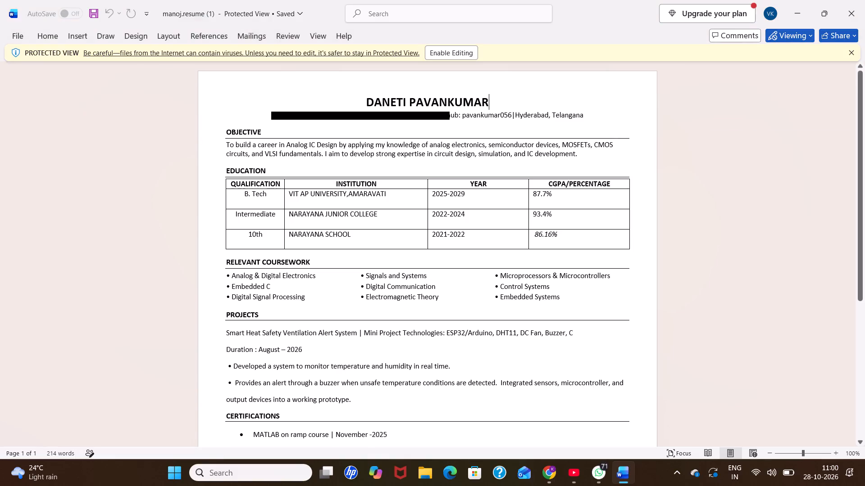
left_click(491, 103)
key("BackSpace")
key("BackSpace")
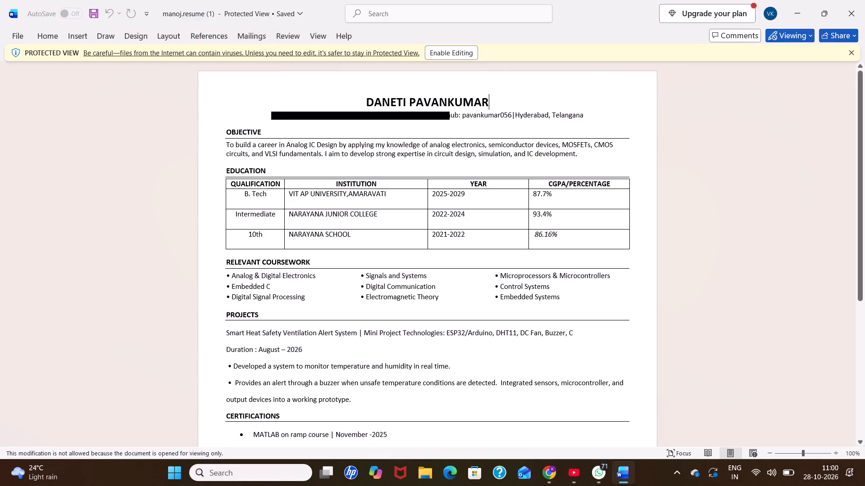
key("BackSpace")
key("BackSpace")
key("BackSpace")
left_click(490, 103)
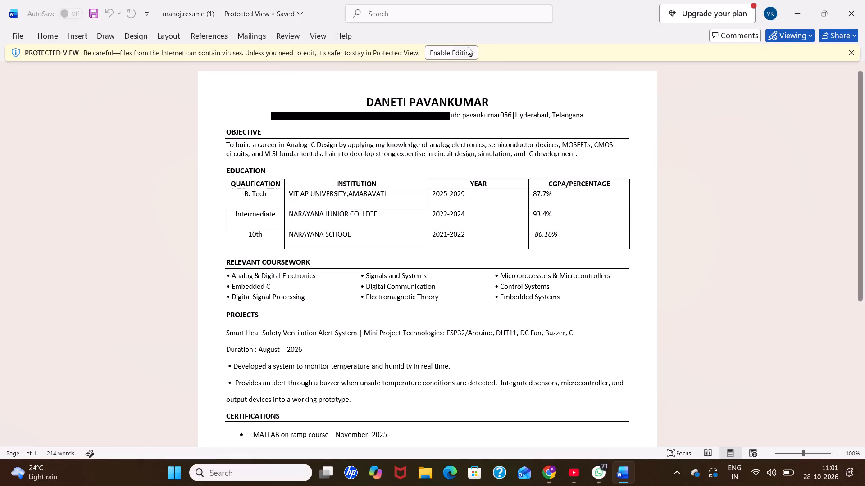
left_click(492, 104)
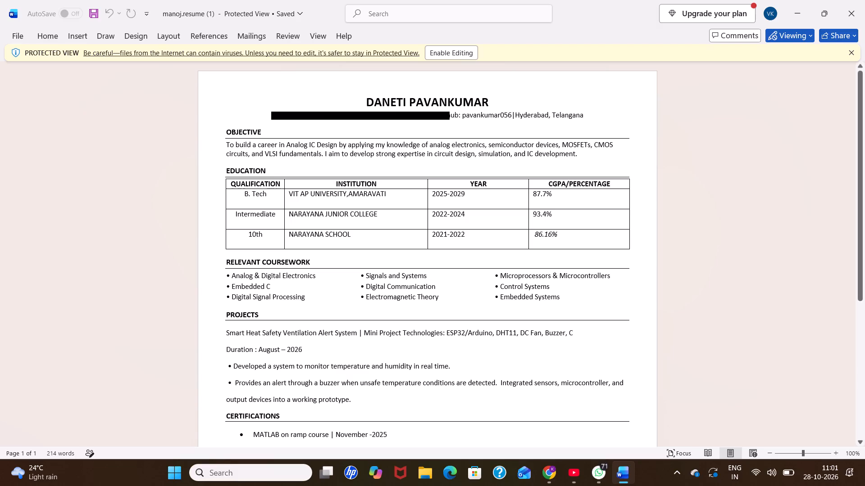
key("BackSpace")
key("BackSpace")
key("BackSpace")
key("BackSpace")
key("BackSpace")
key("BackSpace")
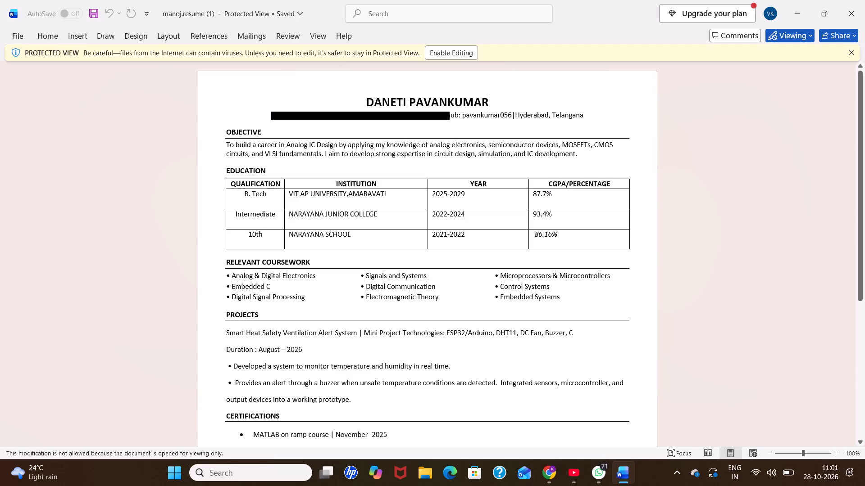
Take the resume out of Protected View and enable editing.
left_click(808, 31)
left_click(802, 51)
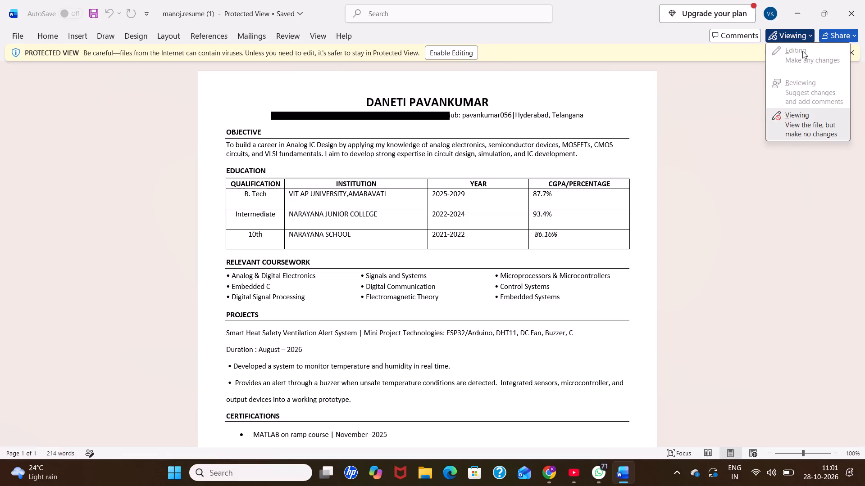
triple_click(802, 51)
triple_click(802, 51)
triple_click(802, 51)
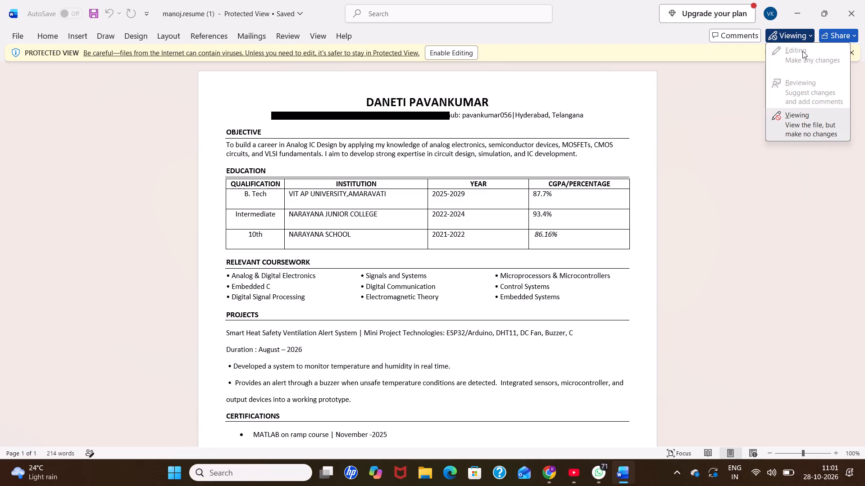
left_click(802, 51)
left_click_drag(802, 51, 465, 53)
left_click(465, 53)
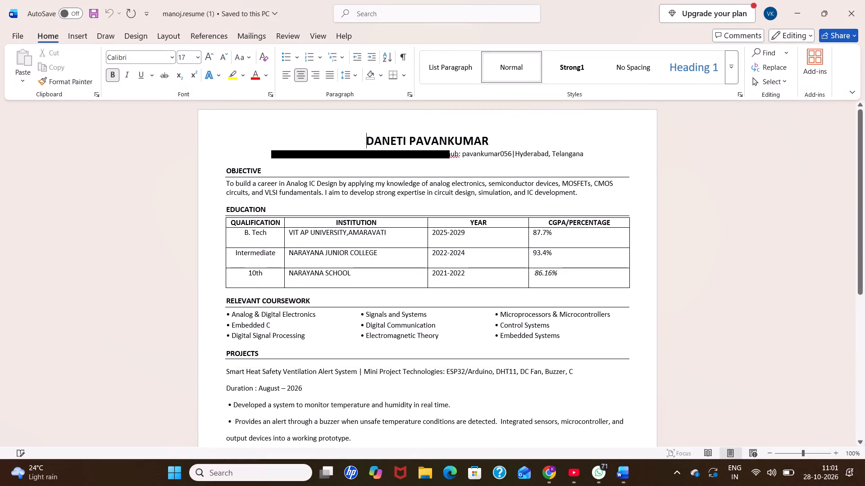
Replace the name in the resume's heading with the new candidate's full name in capital letters.
left_click(495, 142)
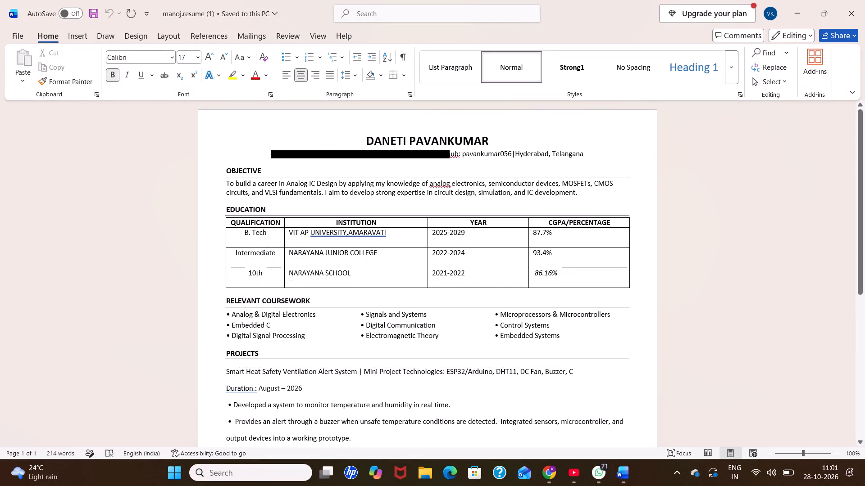
key("BackSpace")
key("BackSpace")
key("BackSpace")
key("BackSpace")
key("BackSpace")
key("BackSpace")
key("BackSpace")
key("BackSpace")
key("BackSpace")
key("BackSpace")
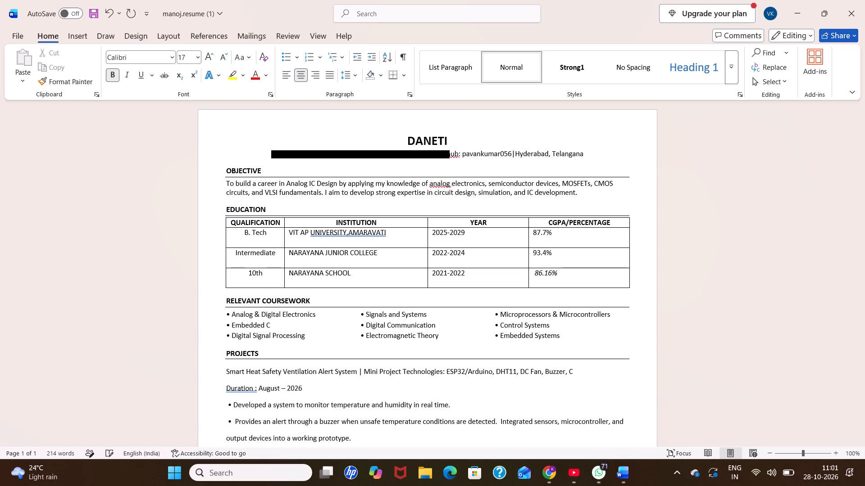
key("BackSpace")
key("BackSpace")
key("BackSpace")
key("BackSpace")
key("BackSpace")
key("BackSpace")
key("BackSpace")
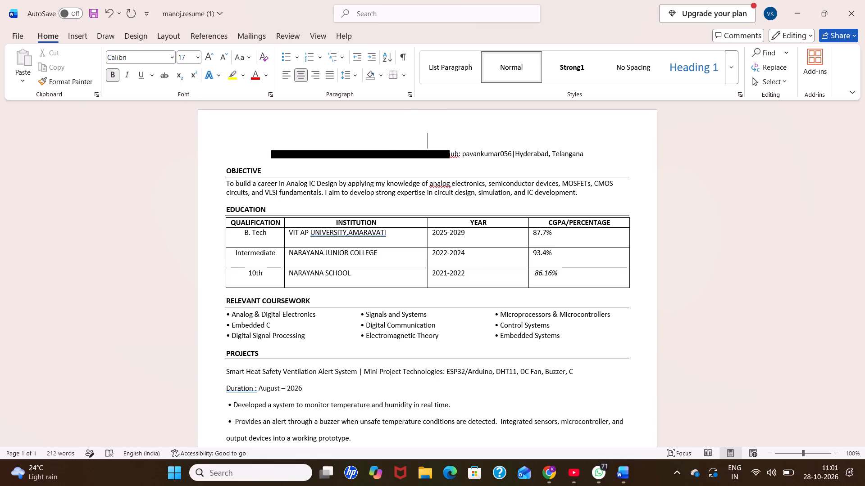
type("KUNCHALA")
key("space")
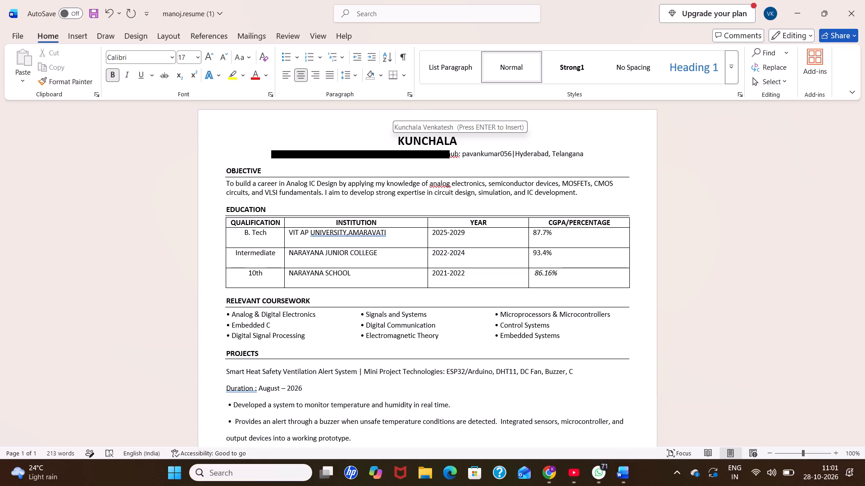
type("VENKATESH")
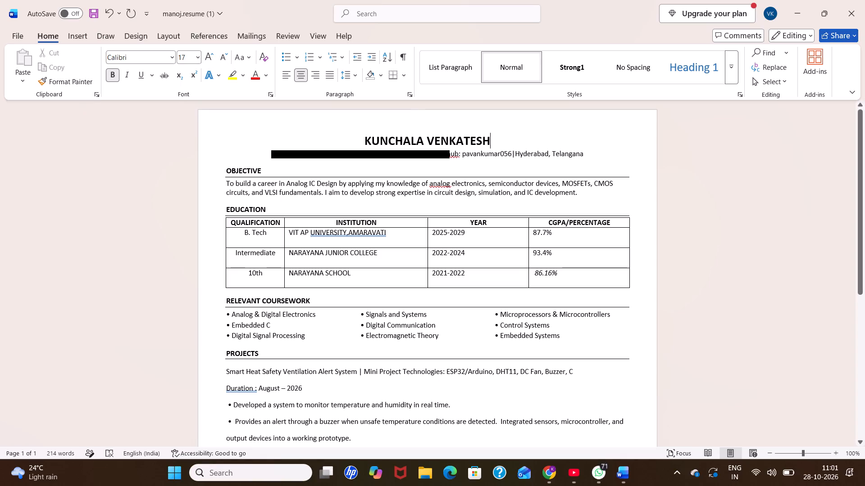
Place the text cursor in the contact details line beneath the resume's name heading.
left_click(323, 153)
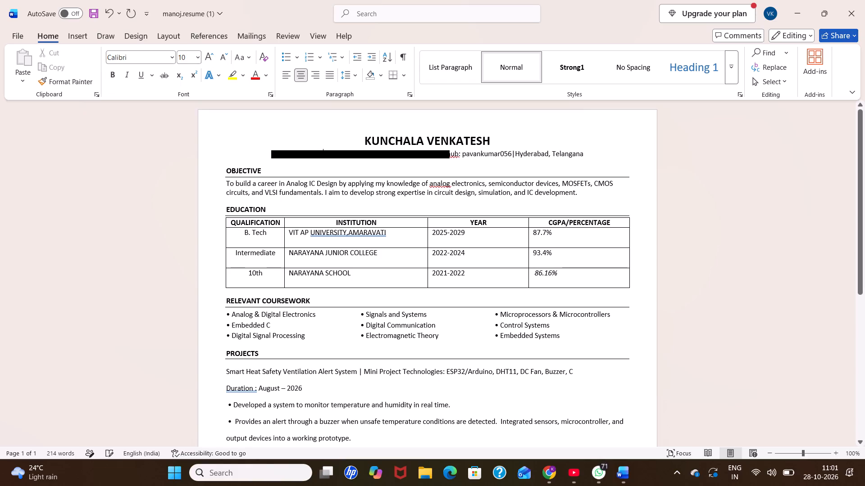
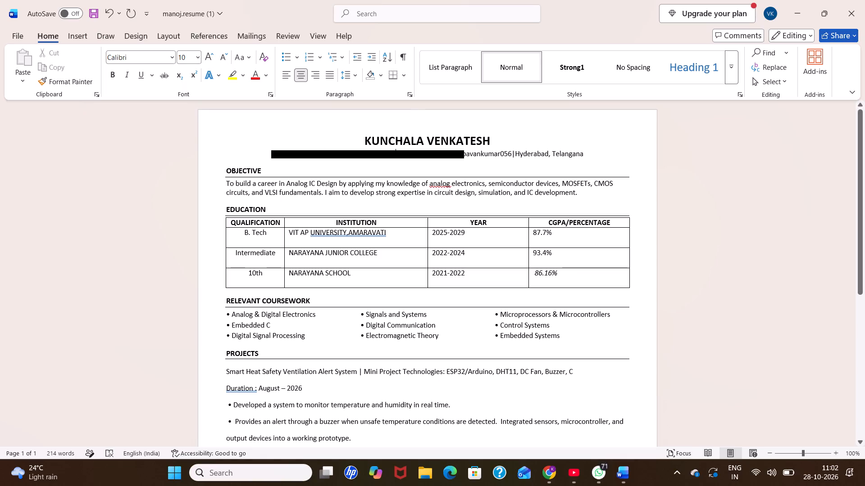
Replace the previous candidate's e-mail username in the contact details line with the new candidate's student e-mail details.
key("BackSpace")
key("BackSpace")
key("BackSpace")
key("BackSpace")
key("BackSpace")
key("BackSpace")
key("BackSpace")
key("BackSpace")
key("BackSpace")
key("BackSpace")
key("BackSpace")
key("BackSpace")
key("BackSpace")
key("BackSpace")
key("BackSpace")
key("BackSpace")
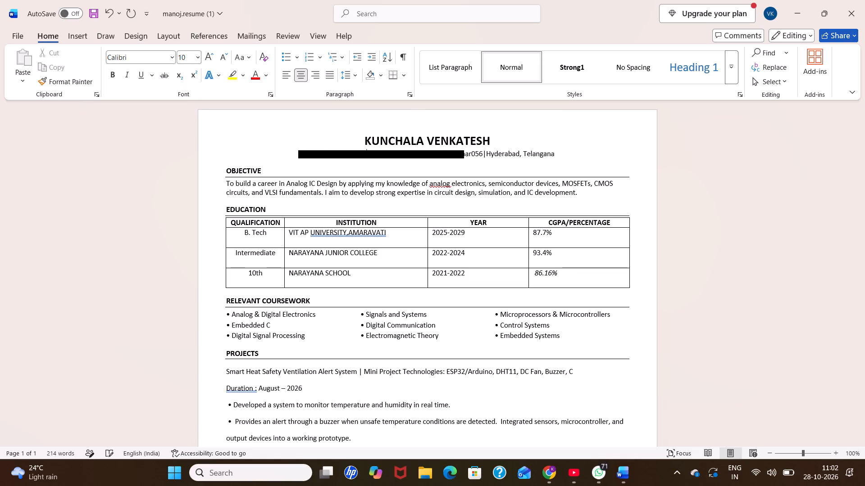
key("BackSpace")
key("BackSpace")
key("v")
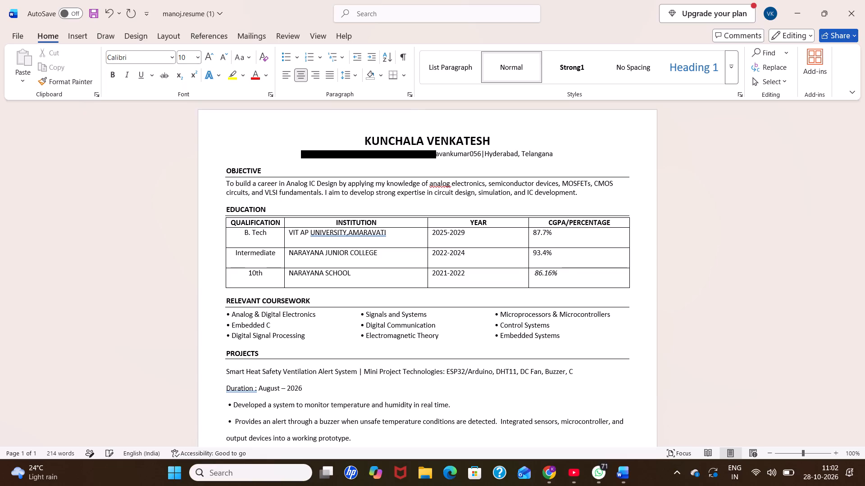
key("BackSpace")
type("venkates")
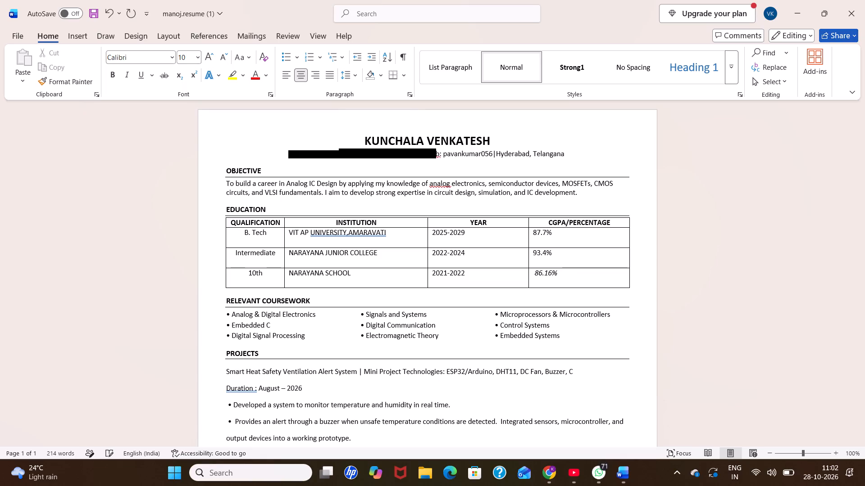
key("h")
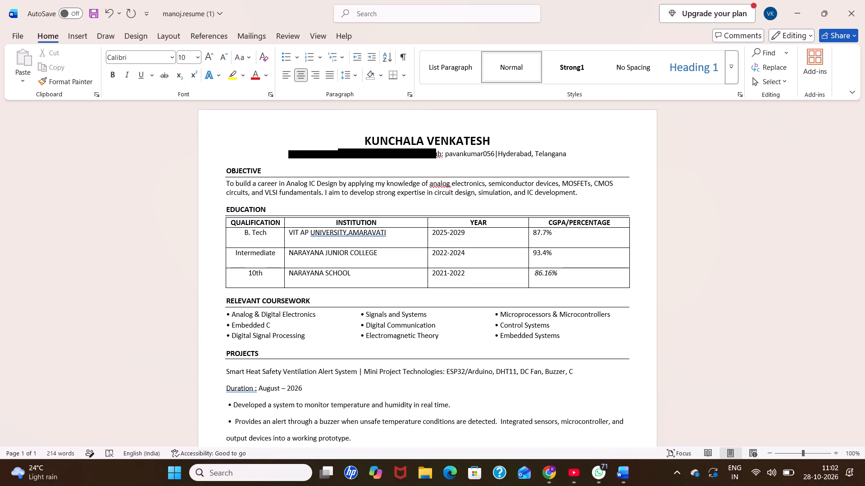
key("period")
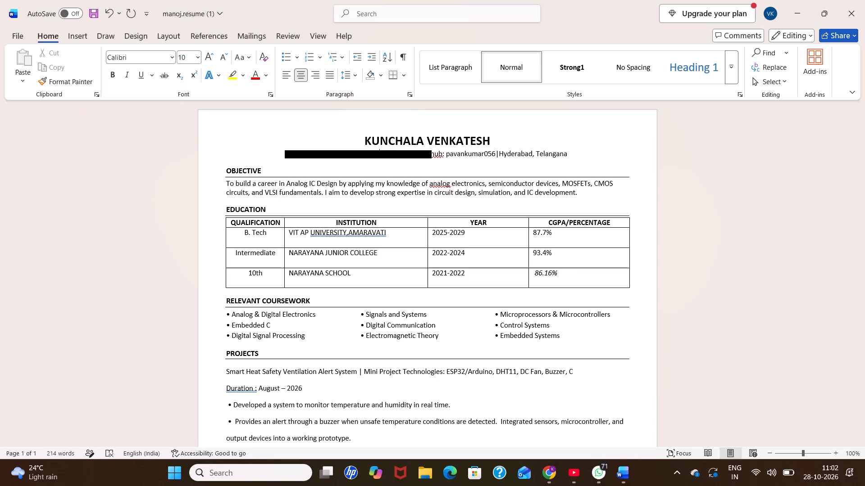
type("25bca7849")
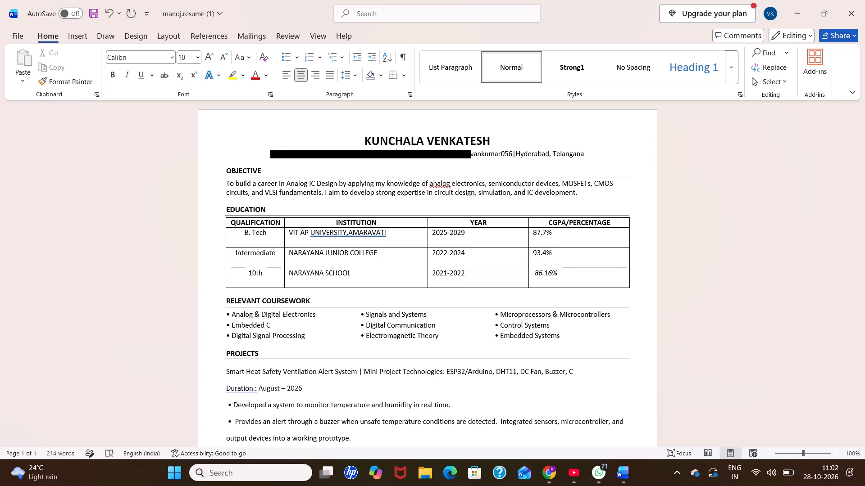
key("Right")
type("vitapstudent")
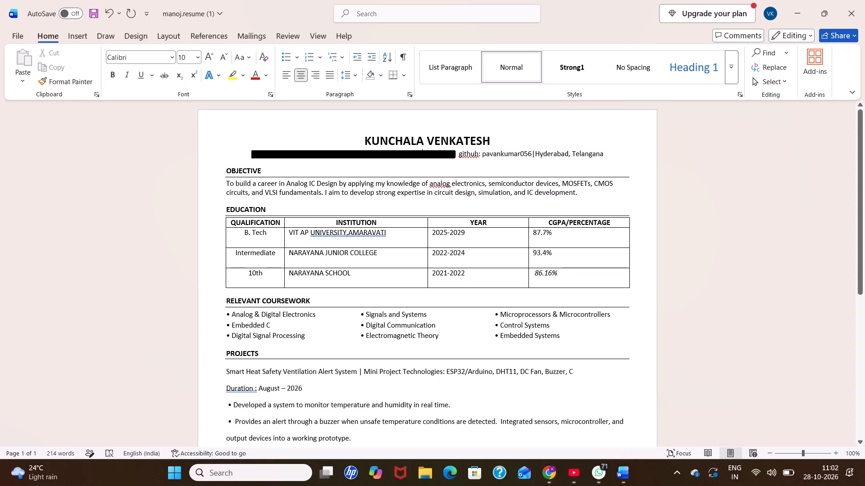
Delete the leftover characters at the end of the e-mail address, just before the GitHub entry.
left_click(452, 154)
key("BackSpace")
key("BackSpace")
key("BackSpace")
key("BackSpace")
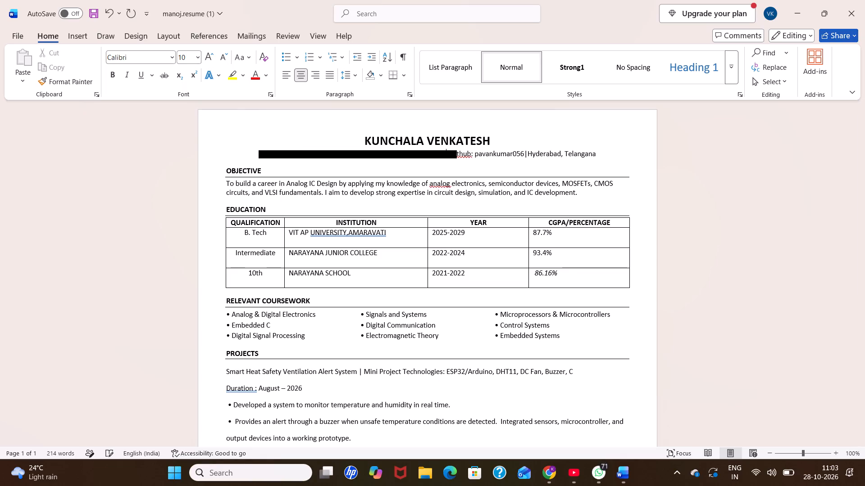
key("BackSpace")
key("BackSpace")
key("BackSpace")
key("BackSpace")
key("BackSpace")
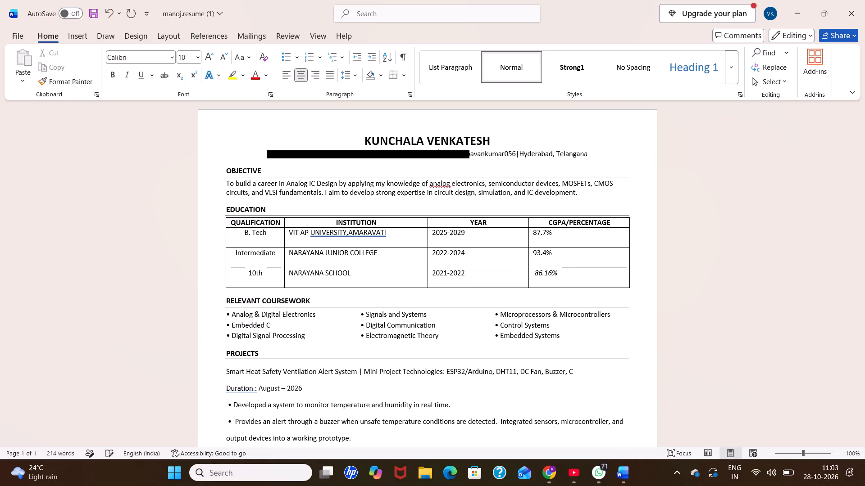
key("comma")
key("BackSpace")
Trim the student e-mail back to the start of its username and enter the candidate's alternative e-mail username instead.
key("BackSpace")
key("BackSpace")
key("BackSpace")
key("BackSpace")
key("BackSpace")
key("BackSpace")
key("BackSpace")
key("BackSpace")
key("BackSpace")
key("BackSpace")
key("BackSpace")
key("BackSpace")
key("BackSpace")
key("BackSpace")
key("BackSpace")
key("BackSpace")
key("BackSpace")
key("BackSpace")
key("BackSpace")
key("BackSpace")
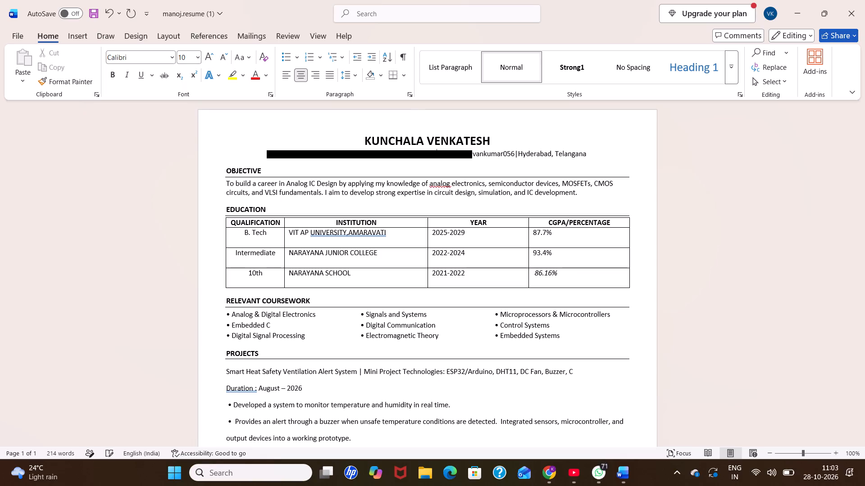
key("BackSpace")
key("BackSpace")
key("BackSpace")
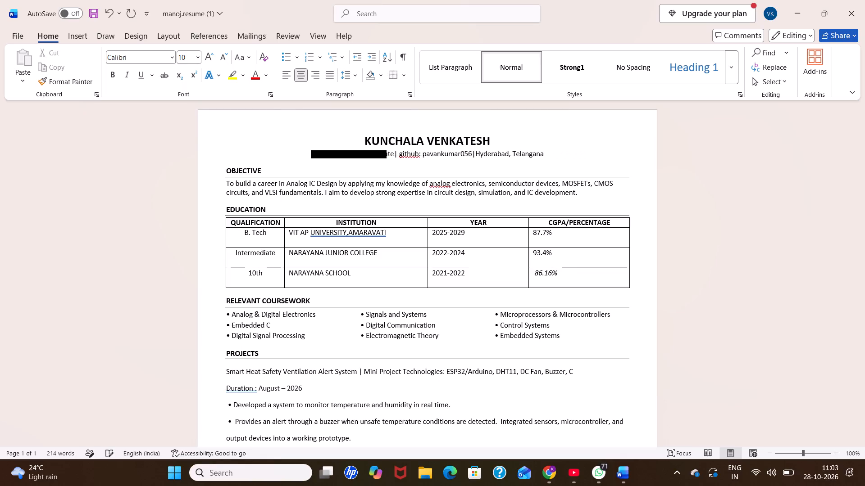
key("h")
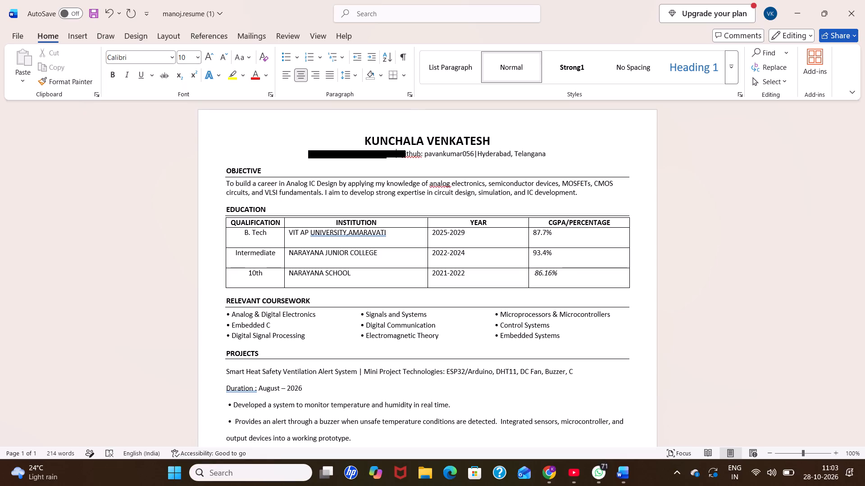
key("BackSpace")
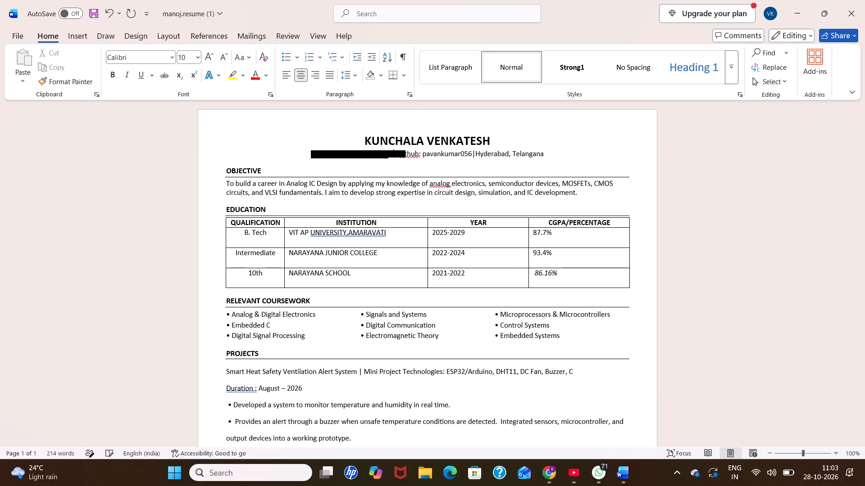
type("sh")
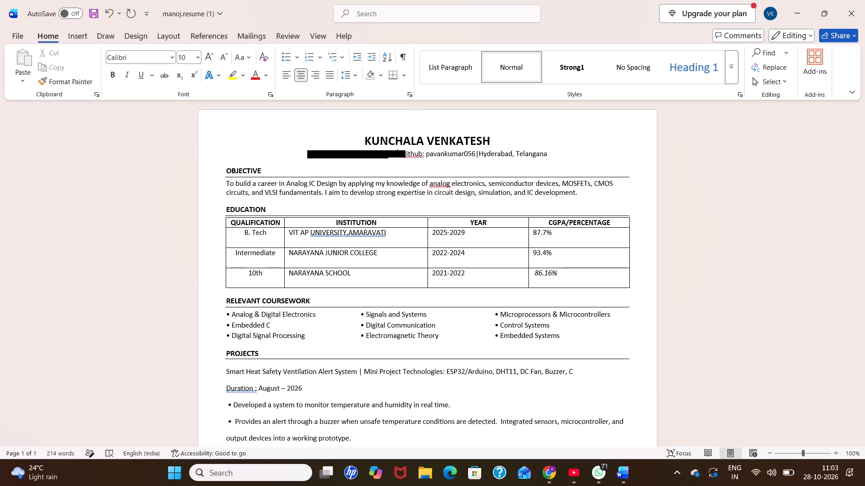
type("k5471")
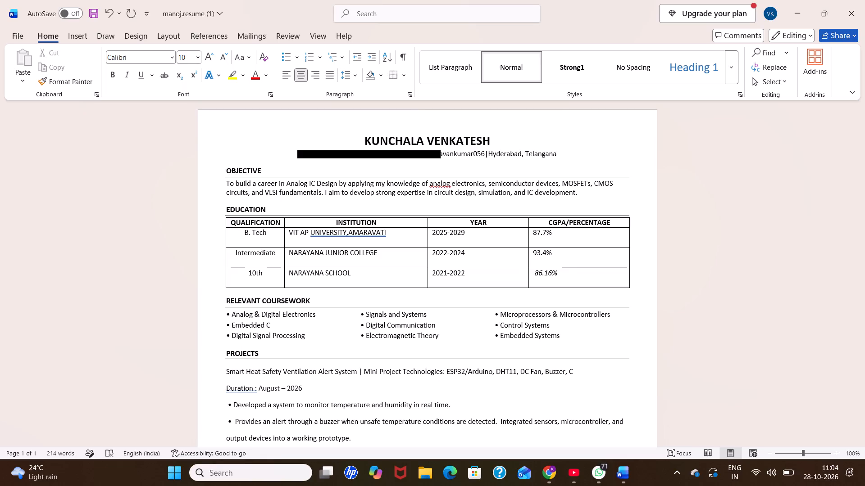
Complete the candidate's e-mail address in the contact details line with the gmail.com domain.
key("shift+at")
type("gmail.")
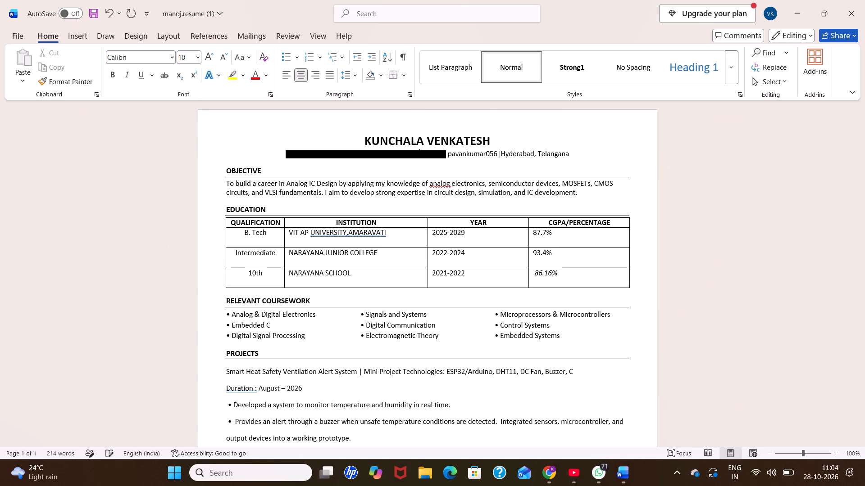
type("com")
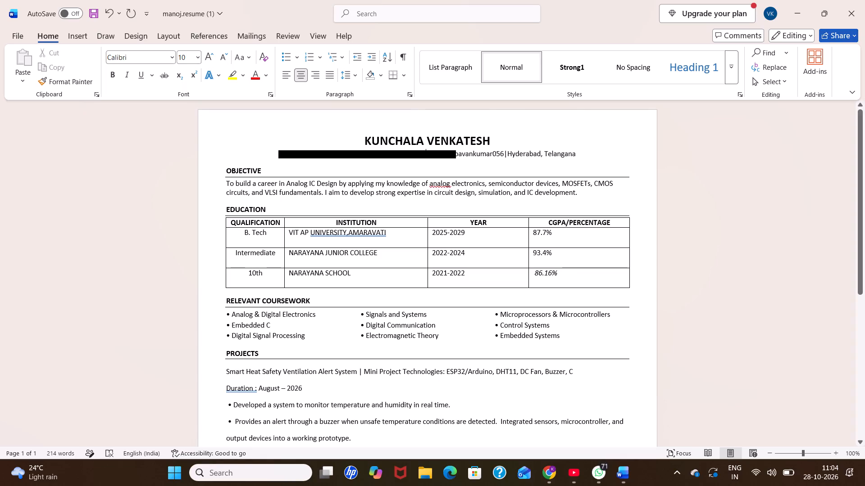
left_click(503, 152)
key("BackSpace")
key("BackSpace")
key("BackSpace")
key("BackSpace")
key("BackSpace")
key("BackSpace")
key("BackSpace")
key("BackSpace")
key("BackSpace")
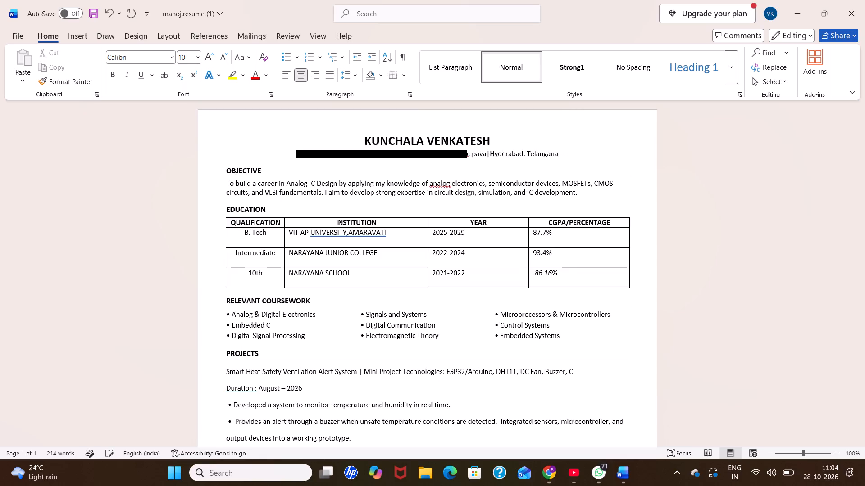
key("BackSpace")
key("BackSpace")
key("BackSpace")
key("BackSpace")
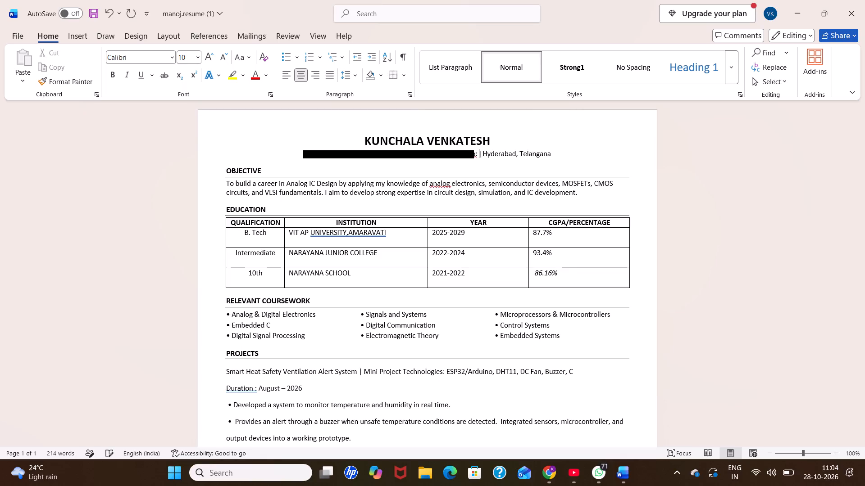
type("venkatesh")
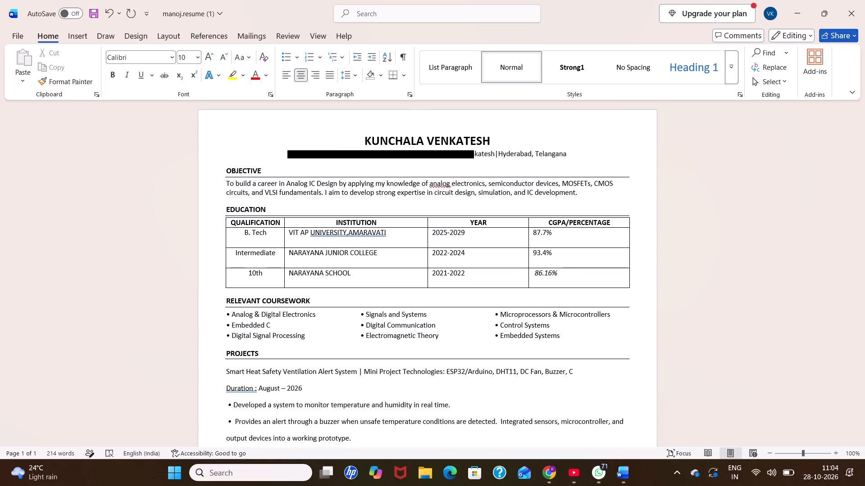
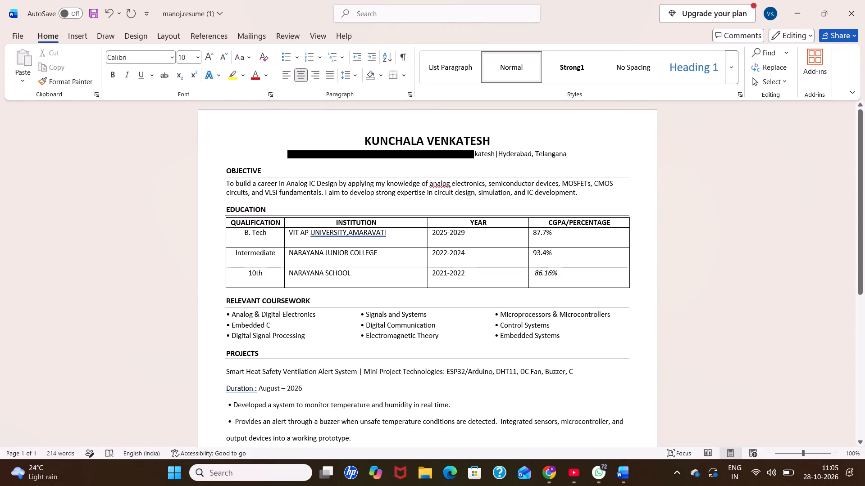
Copy the full two-line career statement under the OBJECTIVE heading, leaving out the EDUCATION heading.
left_click_drag(226, 181, 350, 202)
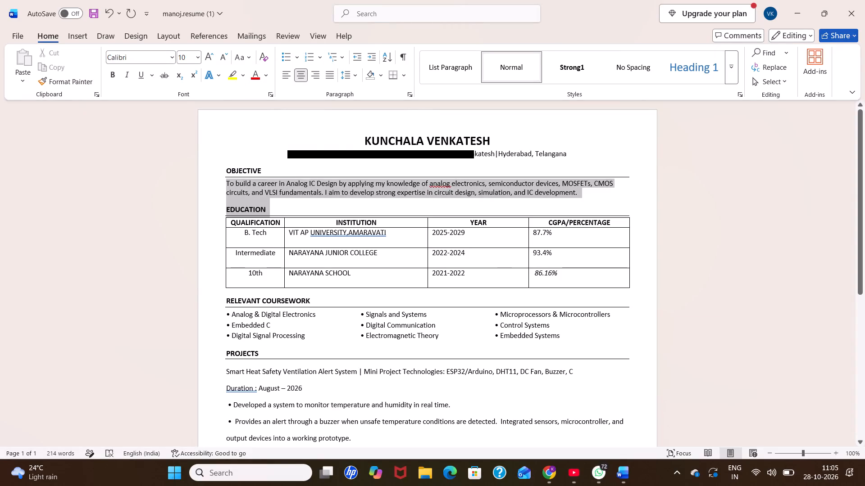
left_click_drag(350, 202, 601, 198)
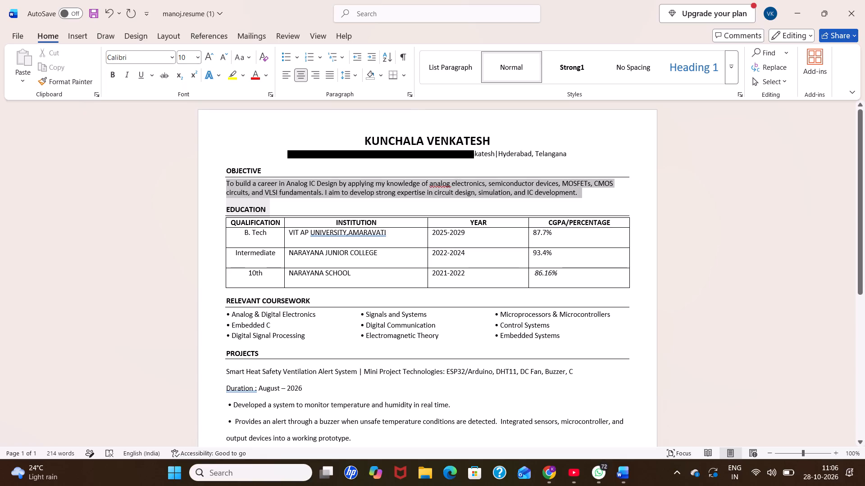
left_click_drag(601, 198, 751, 188)
key("ctrl+c")
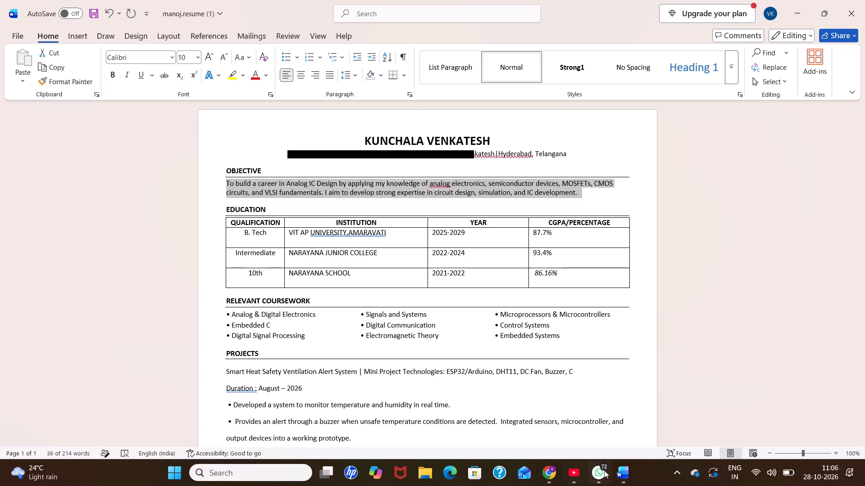
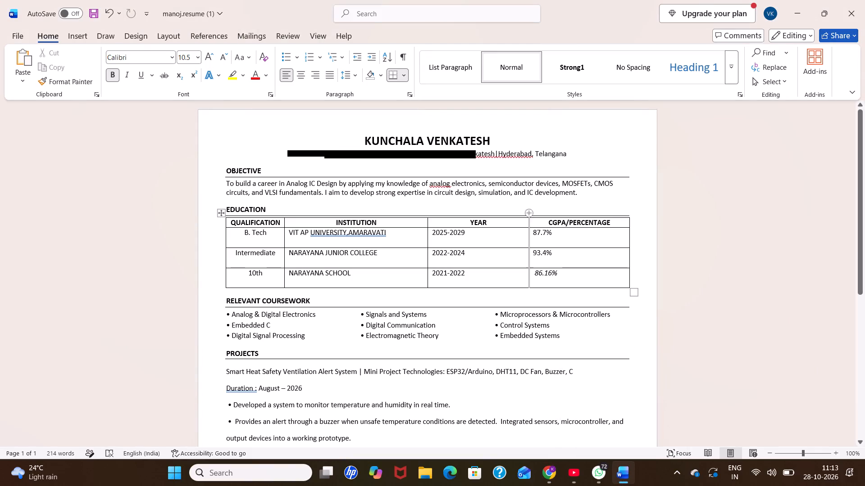
left_click(493, 153)
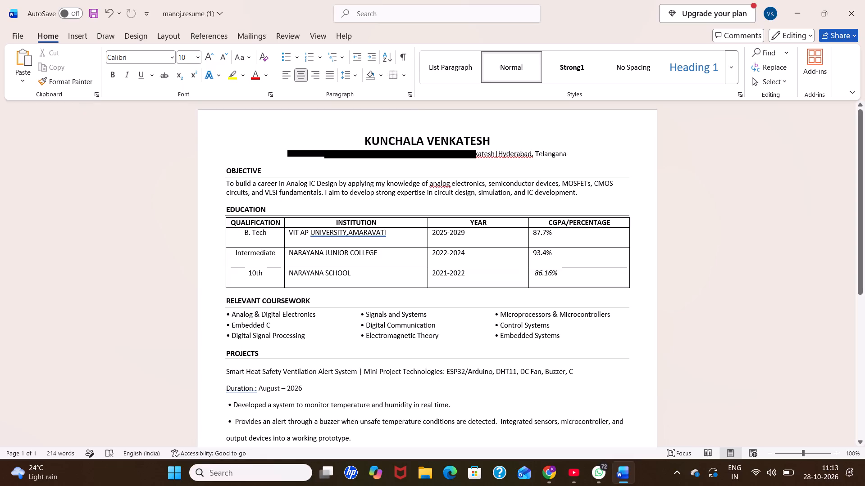
left_click(492, 153)
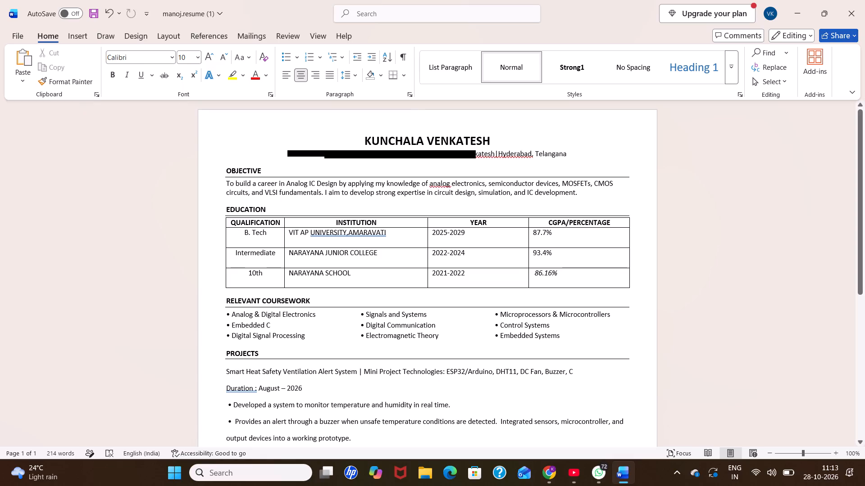
left_click(493, 154)
key("k")
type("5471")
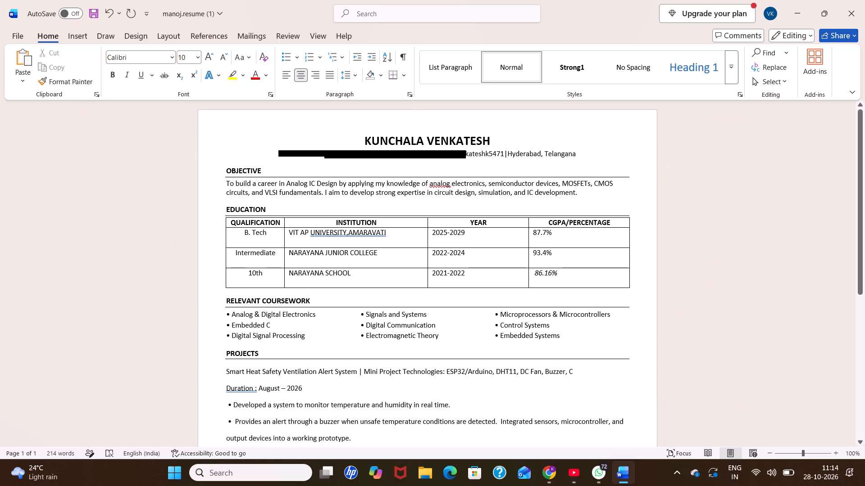
Replace the city in the resume's contact line with "Andhra pradesh".
left_click(542, 154)
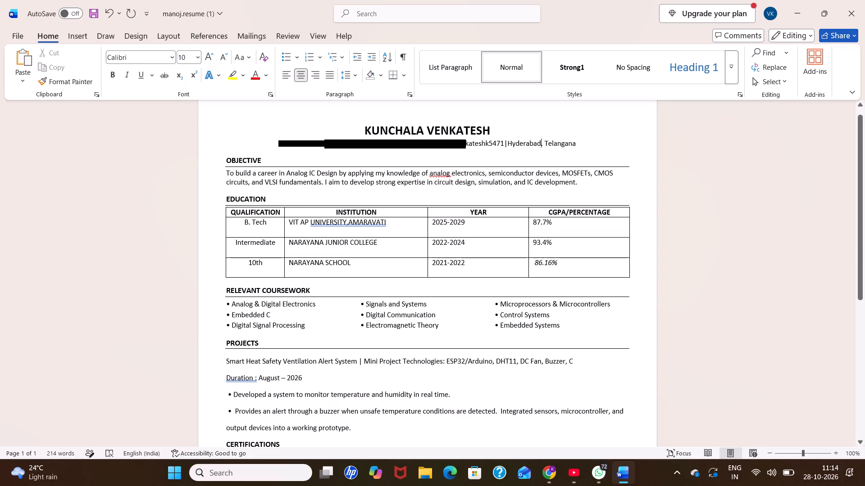
key("BackSpace")
key("BackSpace")
key("BackSpace")
key("BackSpace")
key("BackSpace")
key("BackSpace")
key("BackSpace")
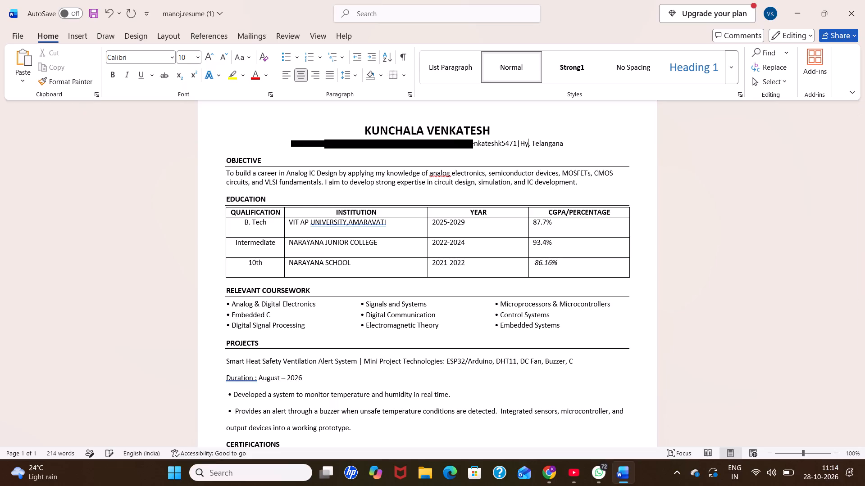
key("BackSpace")
key("BackSpace")
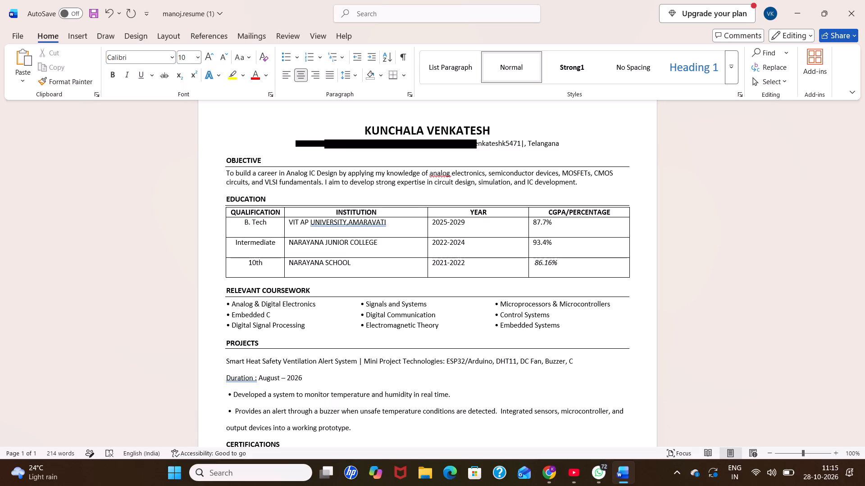
type("AN")
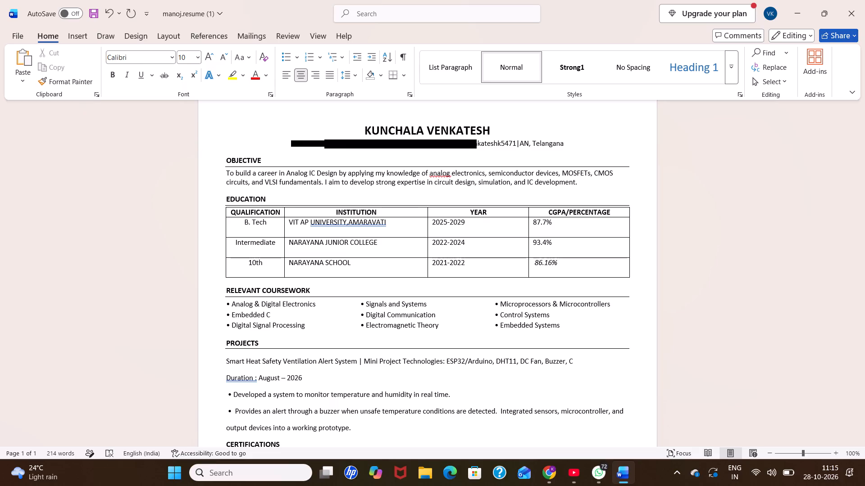
key("BackSpace")
type("ndhra")
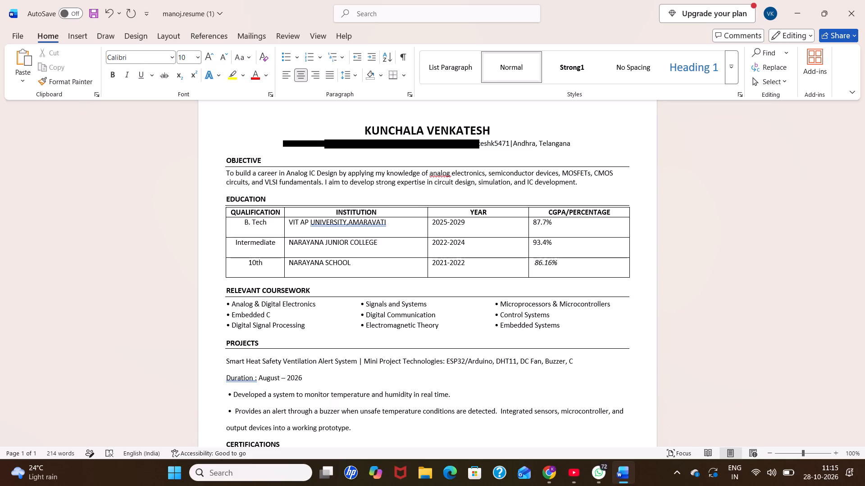
key("space")
type("pradesh")
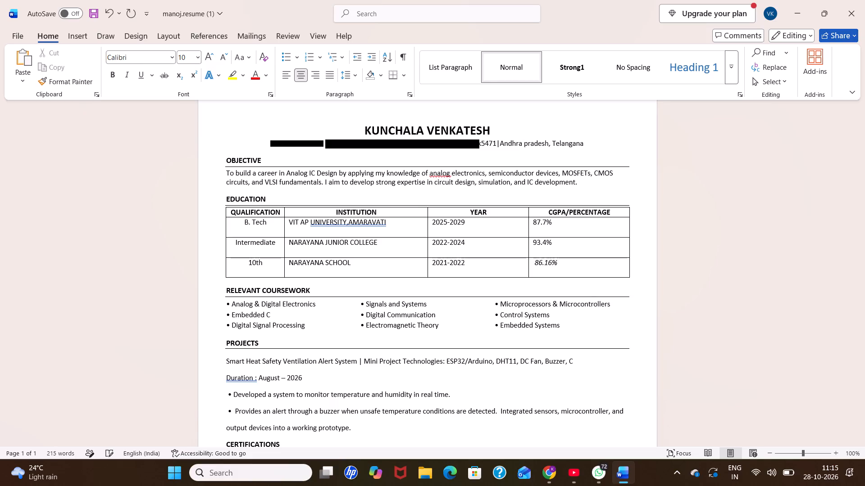
Replace the state after the comma at the end of the contact line with "Addanki".
left_click(583, 146)
key("BackSpace")
key("BackSpace")
key("BackSpace")
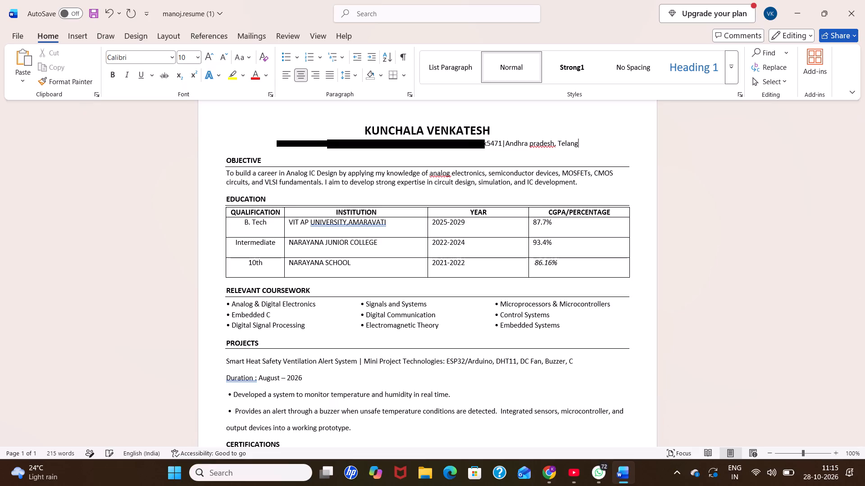
key("BackSpace")
key("BackSpace")
key("BackSpace")
key("BackSpace")
key("BackSpace")
key("BackSpace")
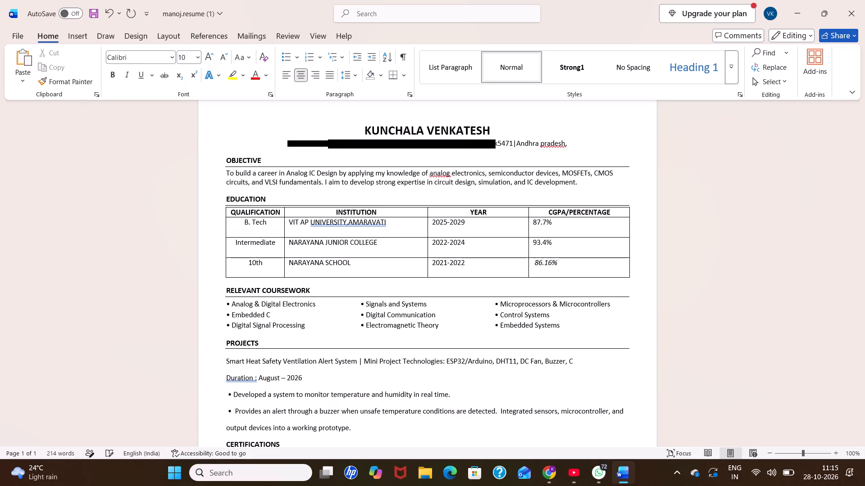
type("ddanki")
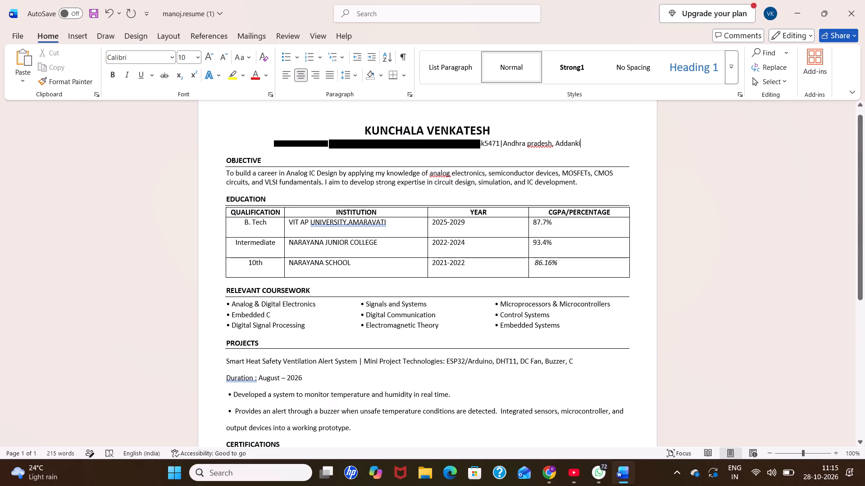
Capitalise the first letter of "pradesh" in the contact line so it reads "Andhra Pradesh".
left_click(529, 141)
key("BackSpace")
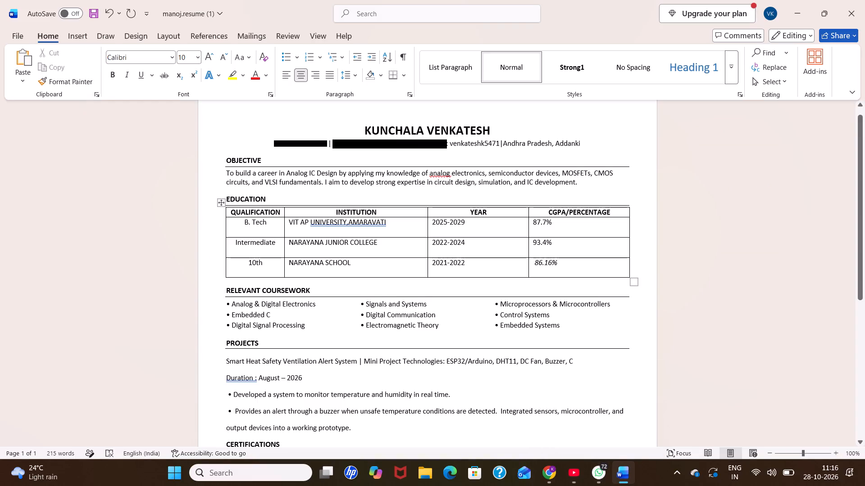
Open the B. Tech row's CGPA/percentage entry in the education table for editing.
left_click(557, 224)
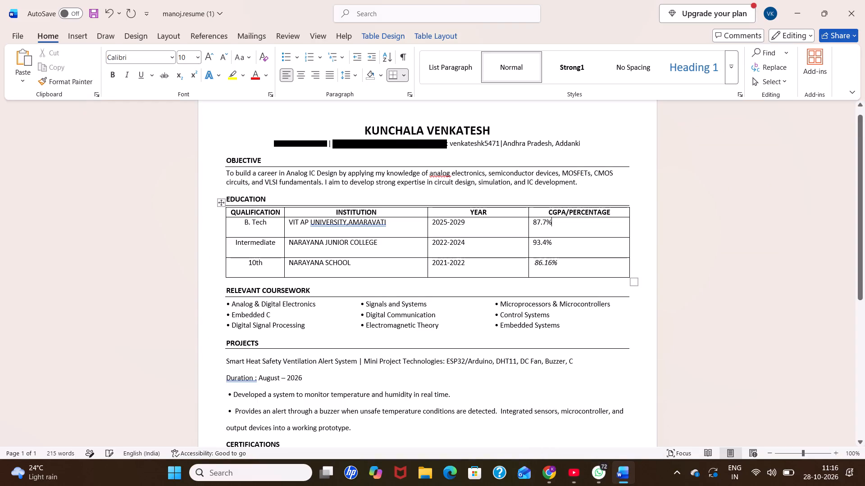
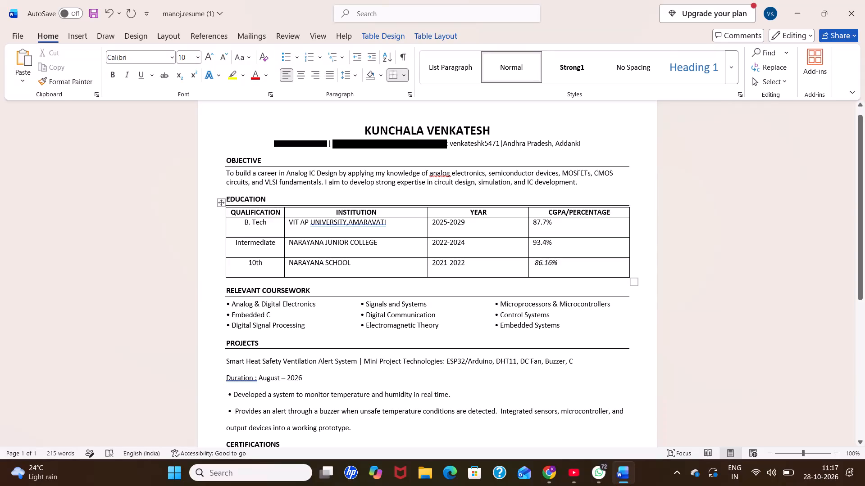
Set the B. Tech row's CGPA/percentage in the education table to 87.2%.
left_click(546, 223)
left_click(565, 225)
key("BackSpace")
key("BackSpace")
key("BackSpace")
key("BackSpace")
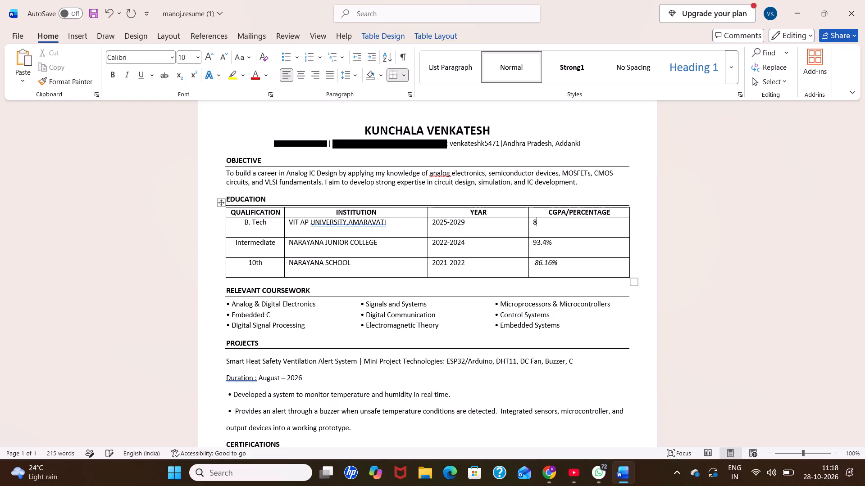
key("period")
type("72")
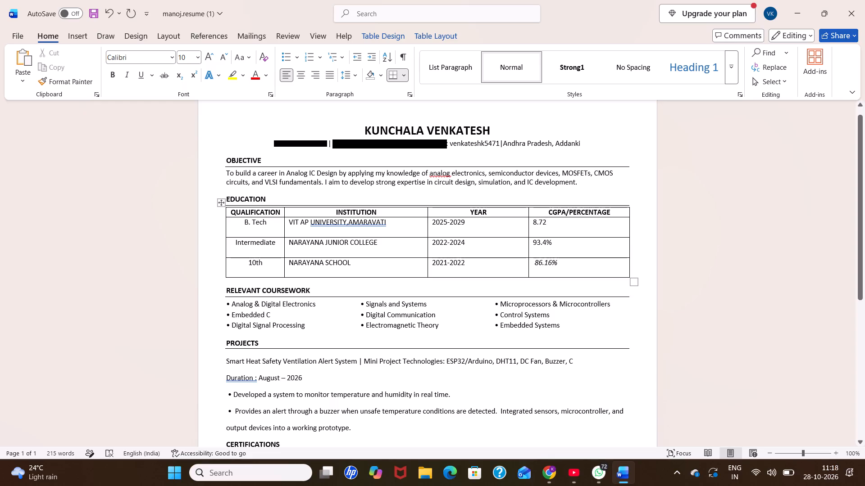
key("BackSpace")
key("BackSpace")
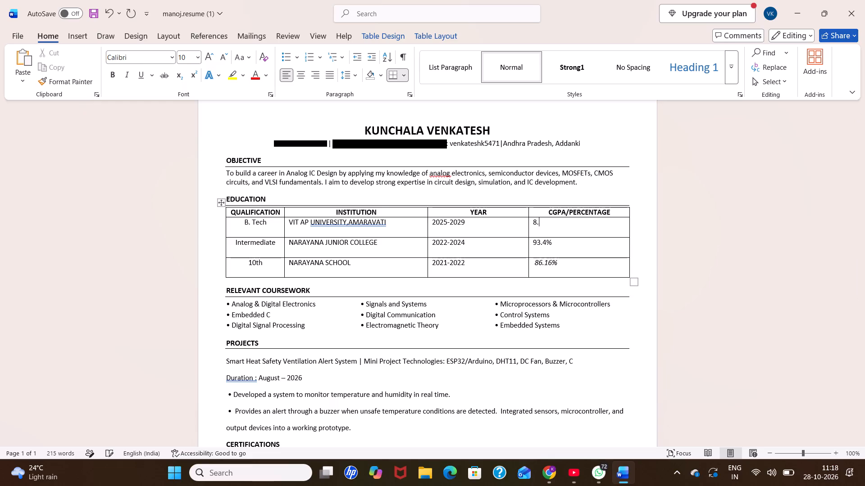
key("BackSpace")
key("7")
type(".2")
key("shift+percent")
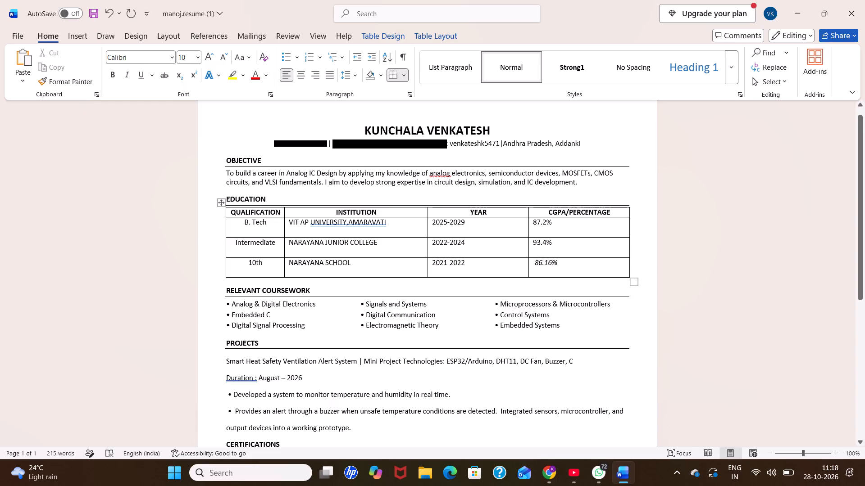
Change the Intermediate row's institution to "SRI CHAITANYA JUNIOR COLLEGE" in the education table.
left_click(323, 244)
key("BackSpace")
key("BackSpace")
key("BackSpace")
key("BackSpace")
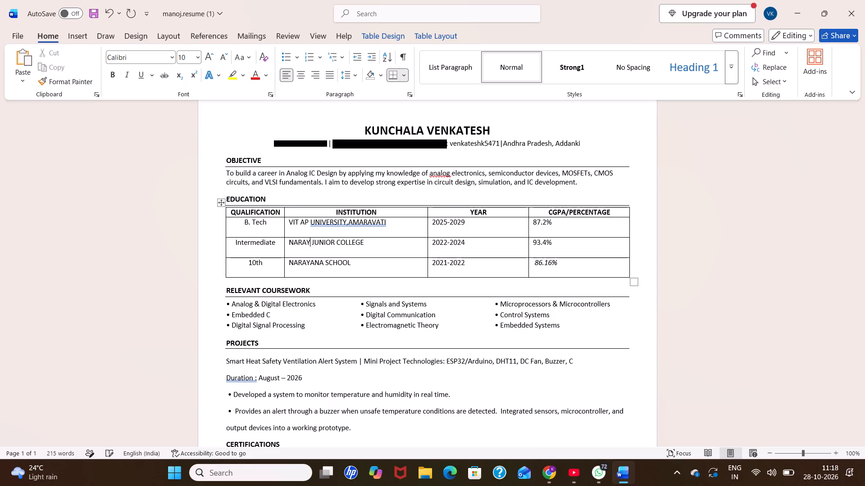
key("BackSpace")
key("BackSpace")
key("BackSpace")
key("BackSpace")
type("SRI CHAITANYA")
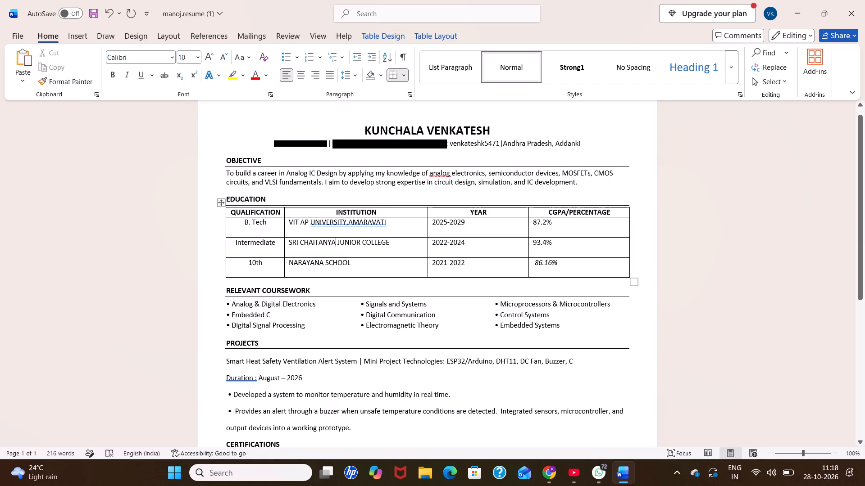
Set the Intermediate row's year range in the education table to 2023-2025.
left_click(446, 242)
key("BackSpace")
key("3")
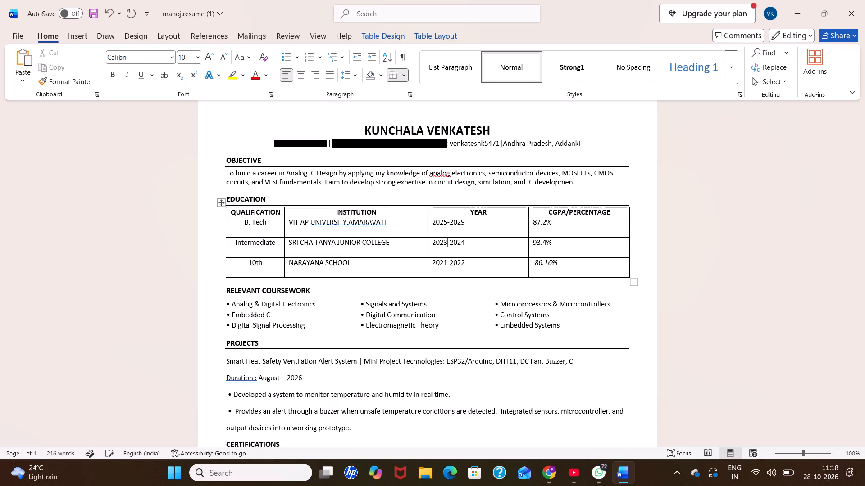
left_click(469, 241)
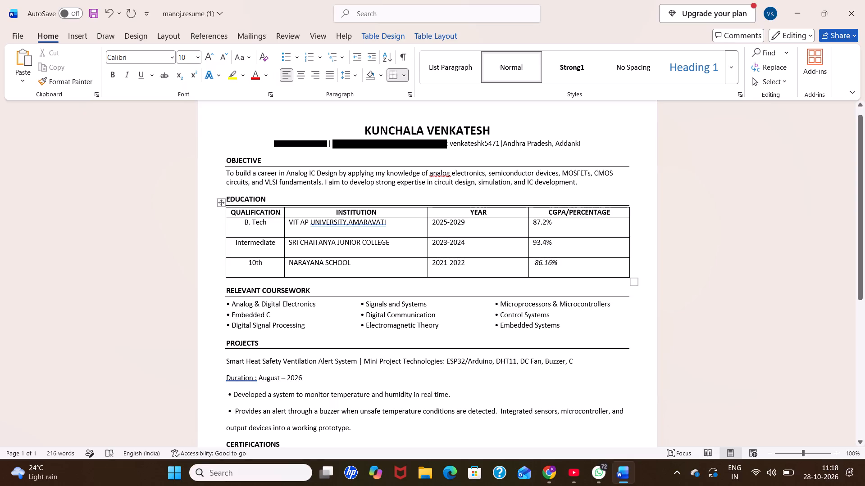
key("BackSpace")
key("5")
Set the Intermediate row's percentage in the education table to 97.8%.
left_click(554, 244)
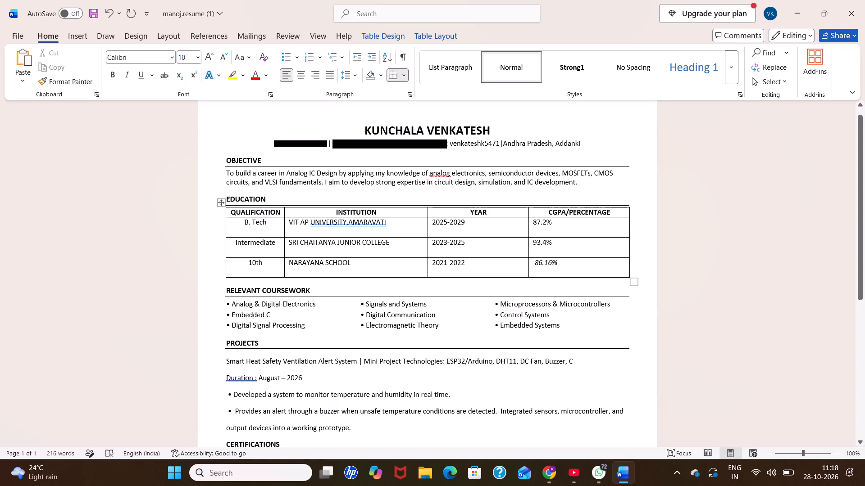
left_click(546, 242)
key("BackSpace")
key("BackSpace")
key("BackSpace")
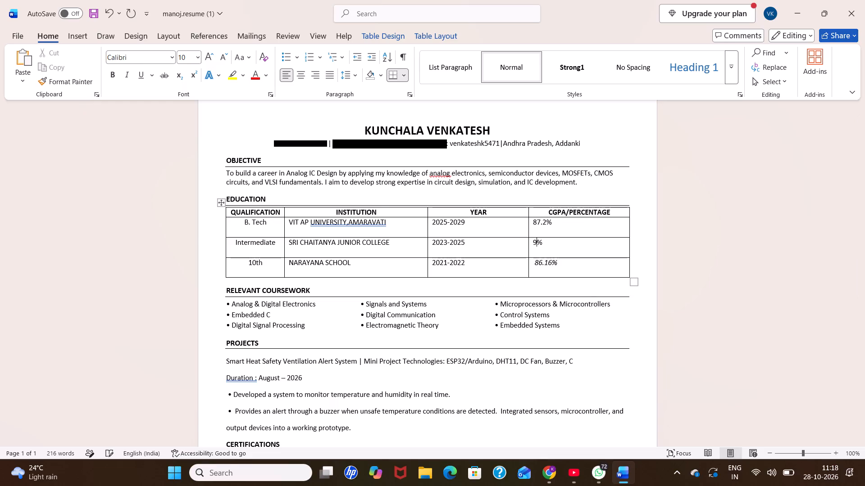
type("7.8")
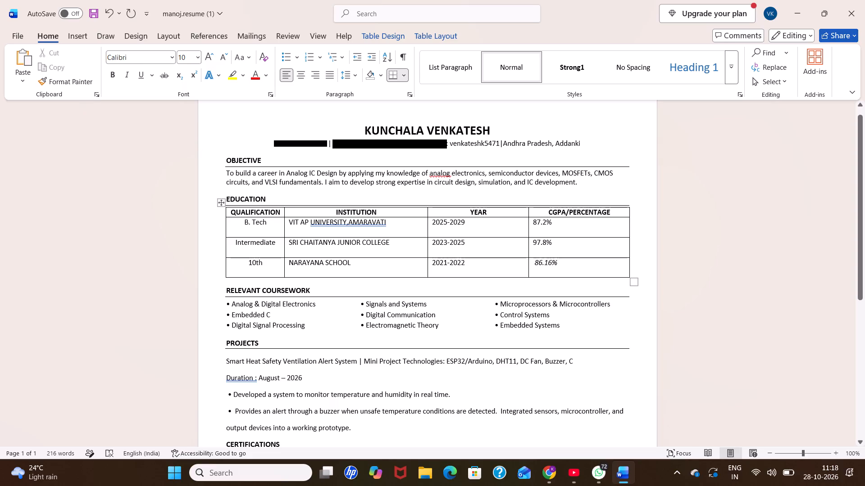
Change the 10th row's institution in the education table to "S.T JOSEPH'S HIGH SCHOOL".
left_click(325, 264)
key("BackSpace")
key("BackSpace")
key("BackSpace")
key("BackSpace")
key("BackSpace")
key("BackSpace")
key("BackSpace")
key("BackSpace")
key("BackSpace")
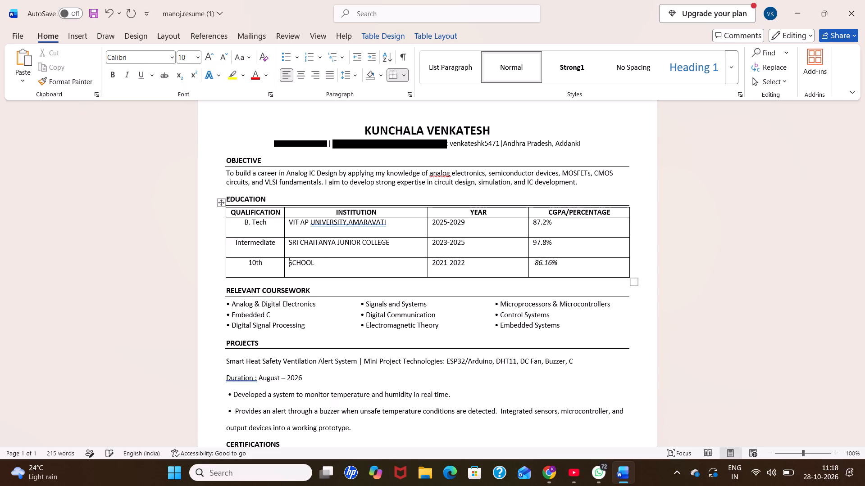
key("s")
type(".T")
key("space")
type("JOSEPH")
type("'S")
key("space")
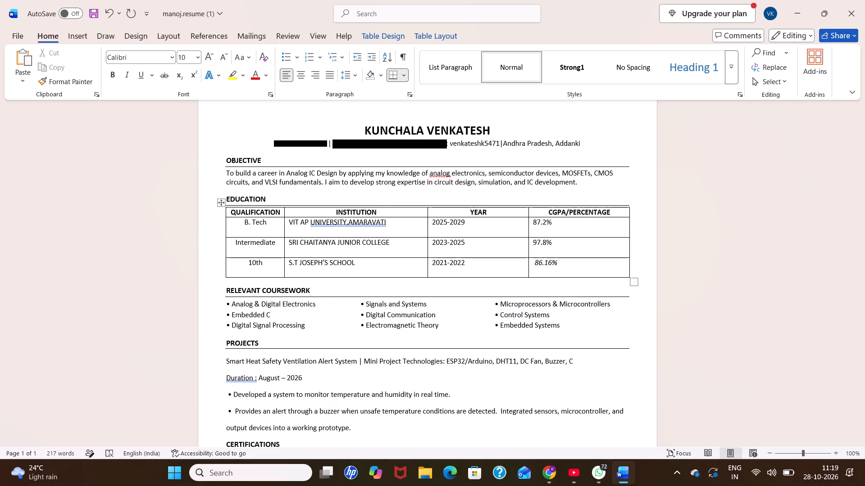
type("HI")
type("GH")
key("space")
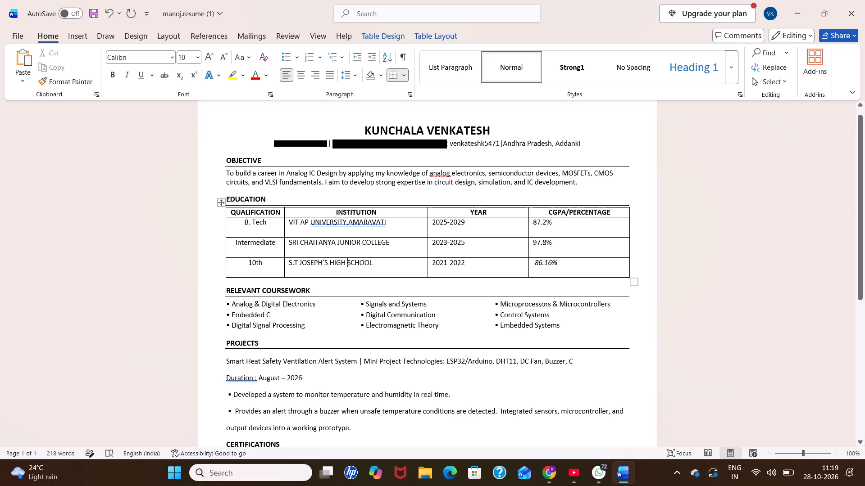
Insert "ENGLISH MEDIUM" before "HIGH SCHOOL" in the 10th row's institution name.
left_click(330, 263)
type("ENGLISH")
key("space")
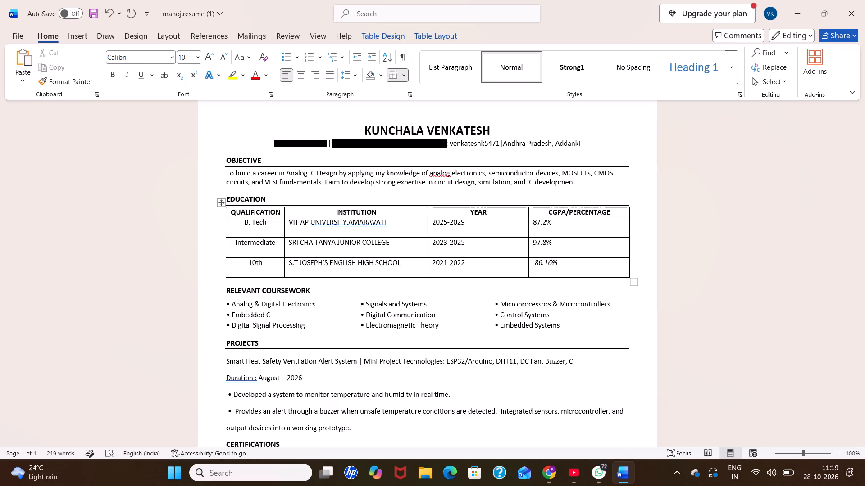
key("space")
type("MEDIUM")
key("space")
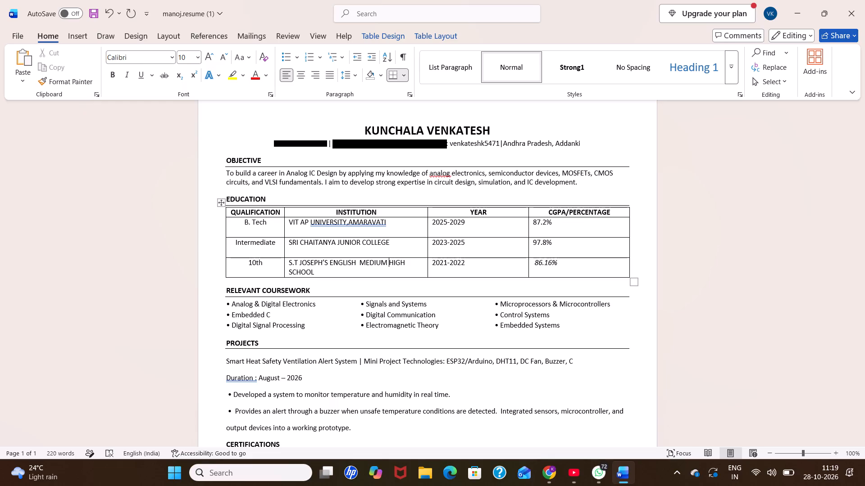
Set the 10th row's year range in the education table to 2022-2023.
left_click(446, 262)
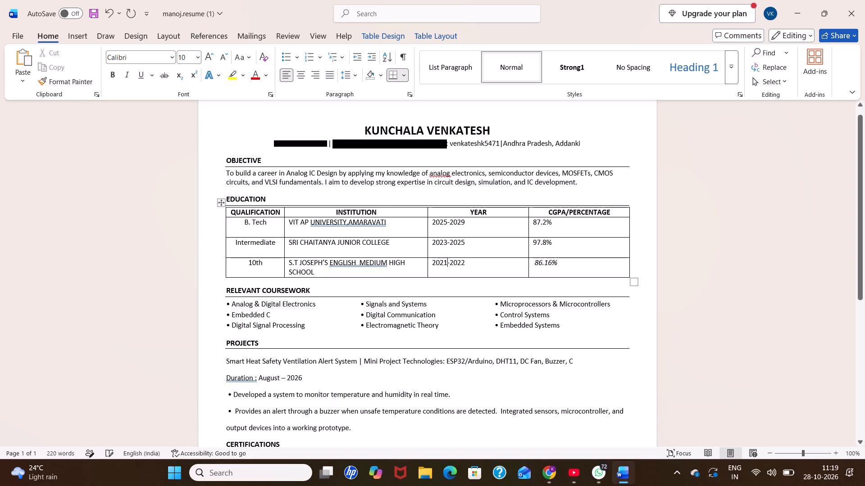
key("BackSpace")
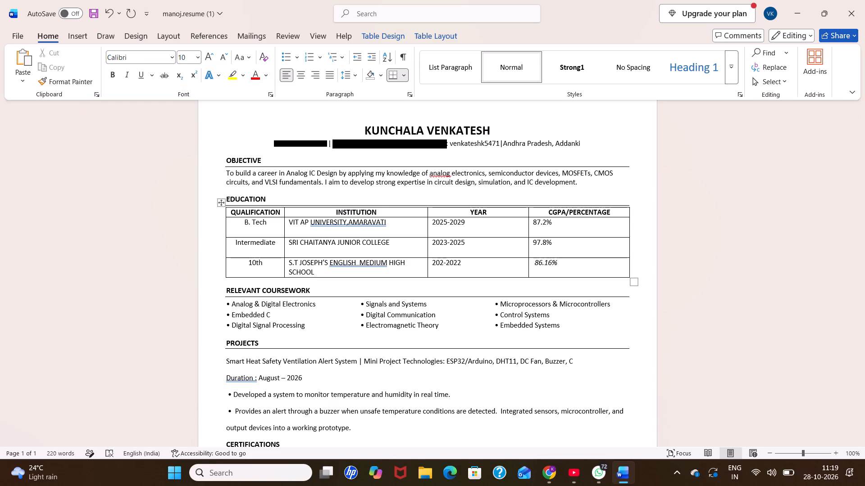
key("2")
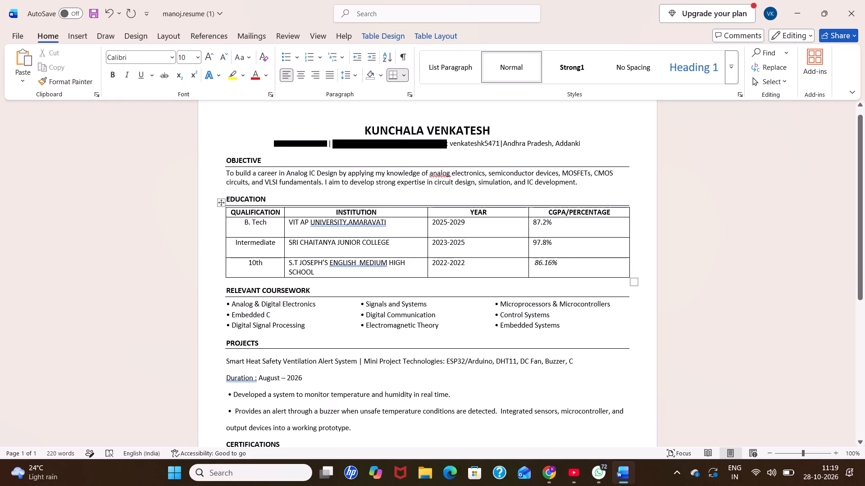
left_click(467, 263)
key("BackSpace")
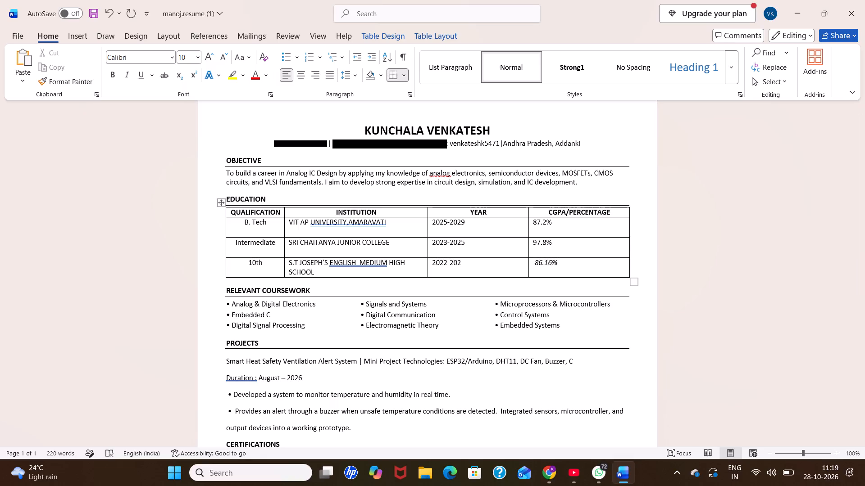
key("3")
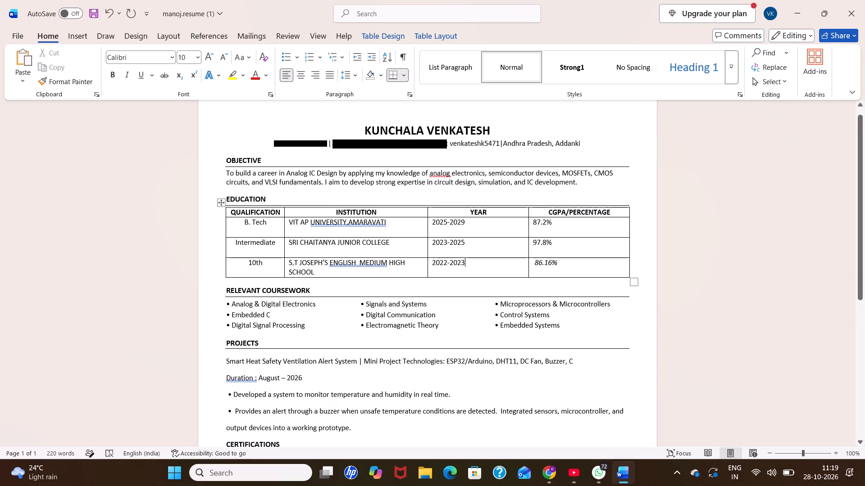
Set the 10th row's percentage in the education table to 93.5%.
left_click(560, 266)
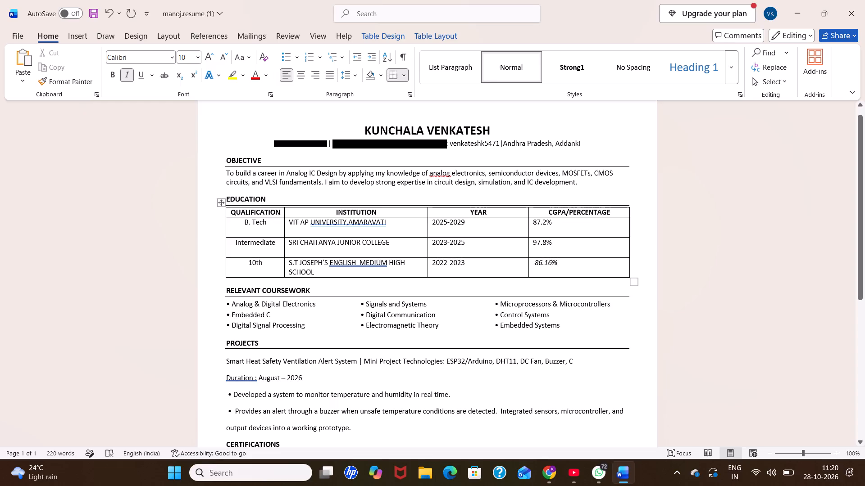
left_click(551, 263)
key("BackSpace")
key("BackSpace")
key("BackSpace")
key("BackSpace")
key("BackSpace")
type("93")
key("period")
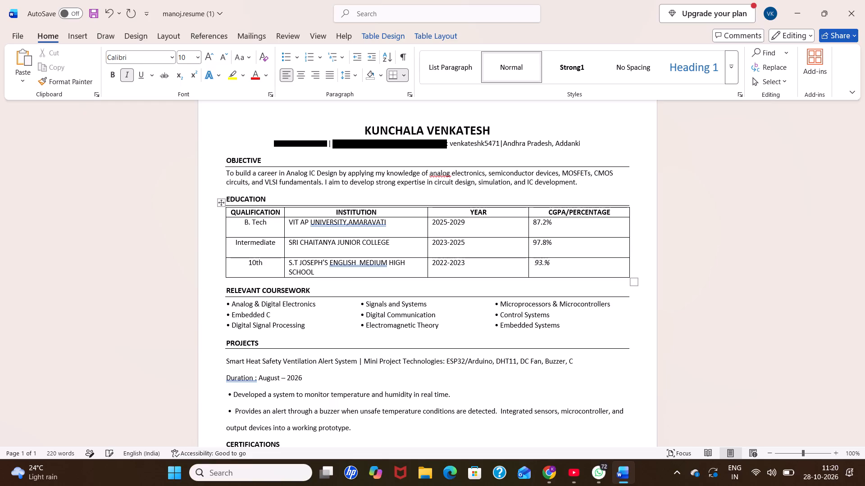
key("5")
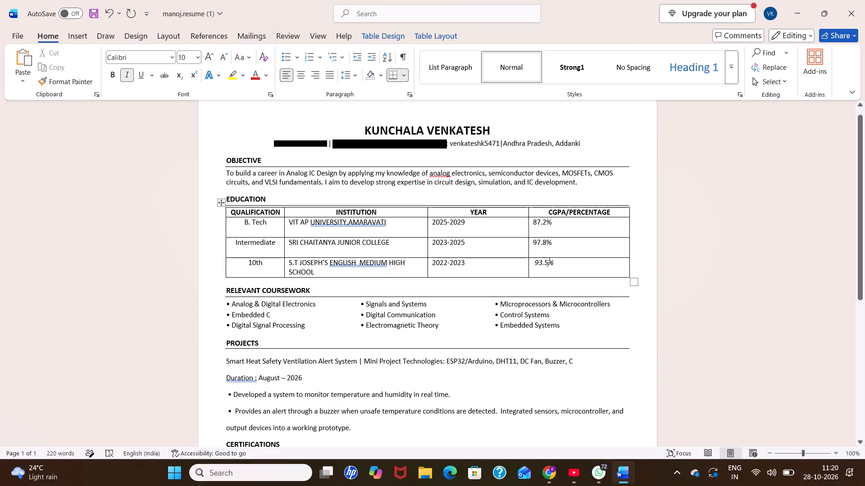
Copy the RELEVANT COURSEWORK heading together with its nine course entries from the resume.
scroll(334, 327, "down", 2)
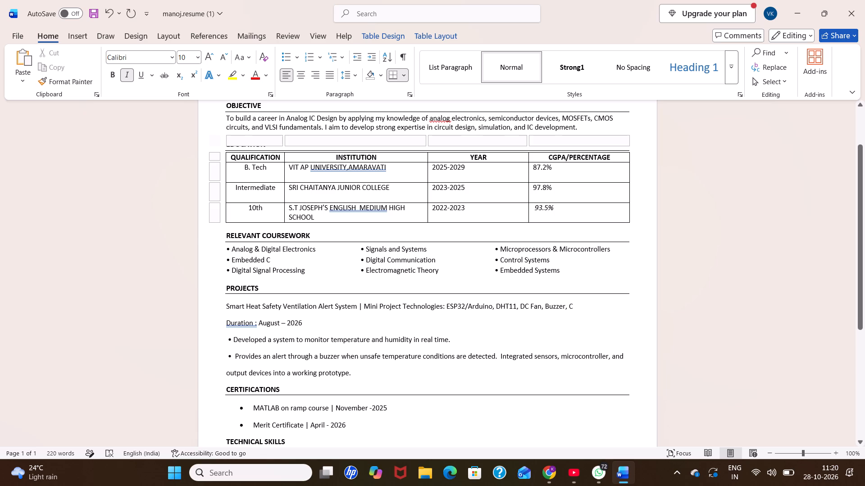
left_click_drag(225, 234, 237, 237)
left_click_drag(237, 237, 341, 274)
left_click(341, 274)
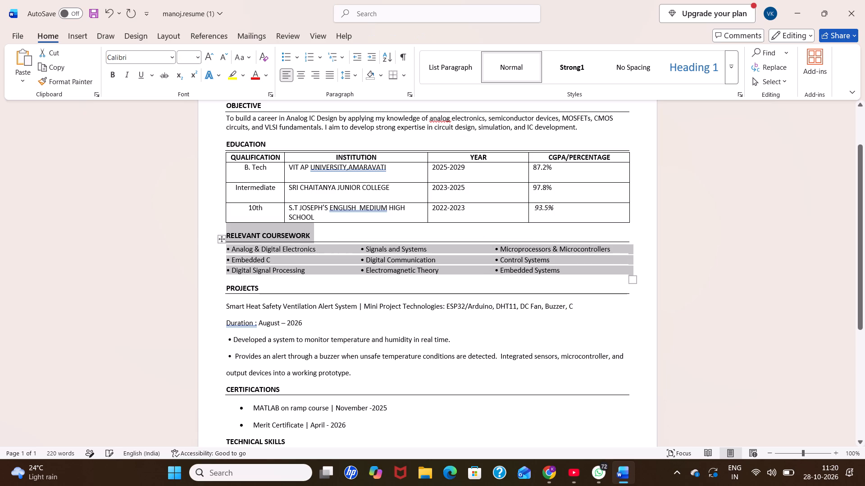
left_click(206, 267)
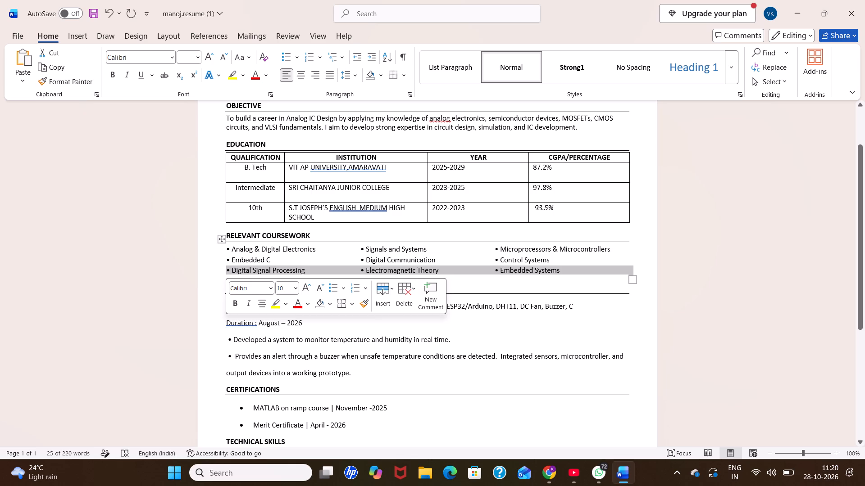
left_click(208, 260)
left_click(219, 286)
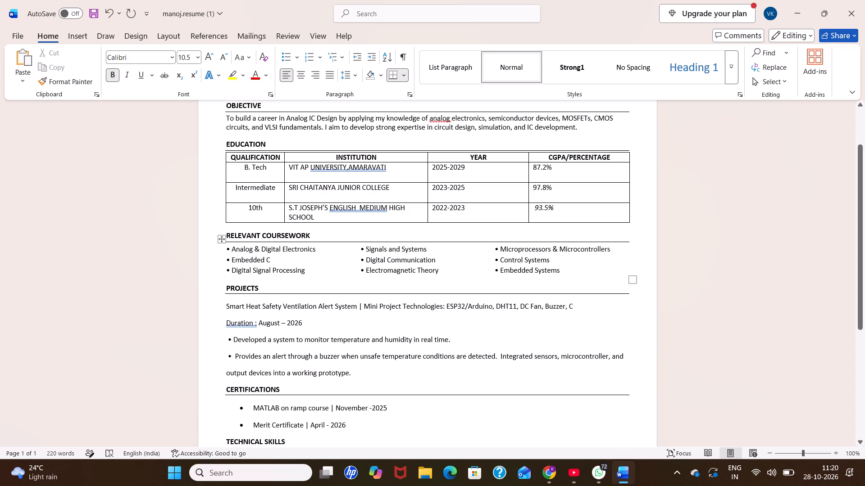
left_click_drag(226, 233, 358, 273)
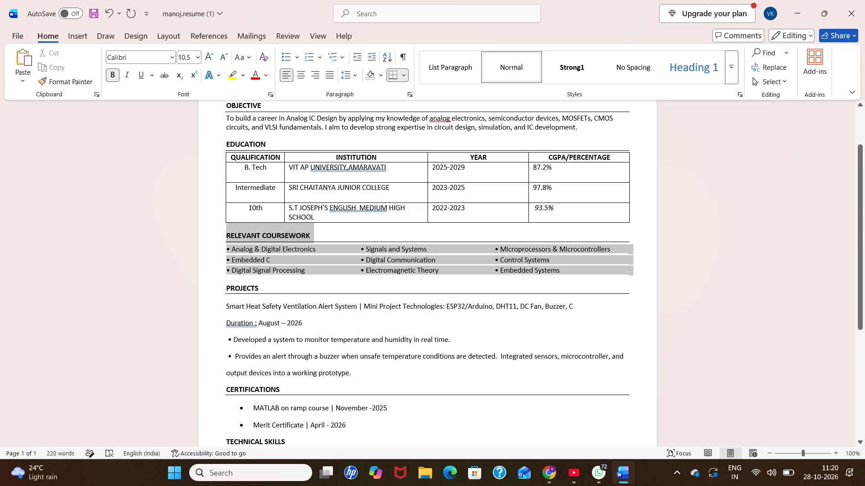
left_click_drag(358, 273, 427, 272)
key("ctrl+c")
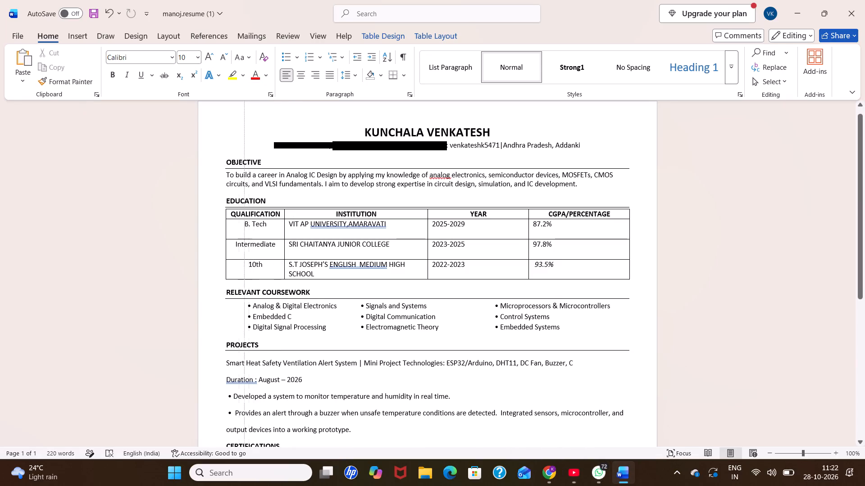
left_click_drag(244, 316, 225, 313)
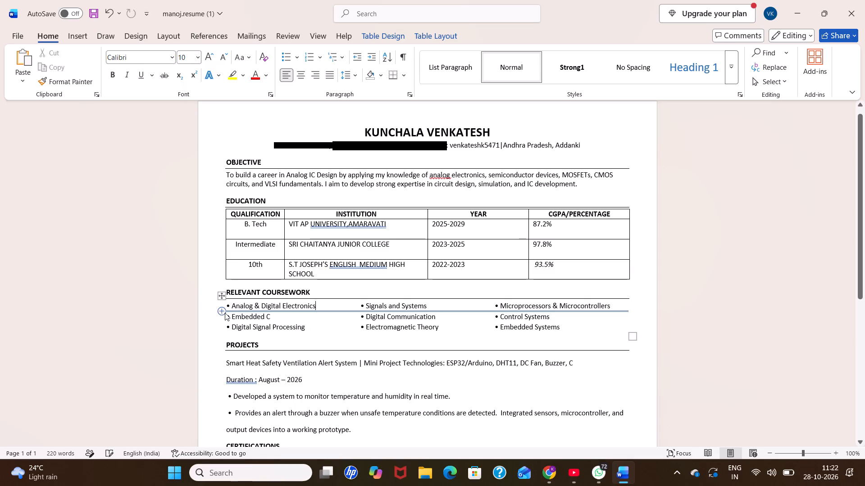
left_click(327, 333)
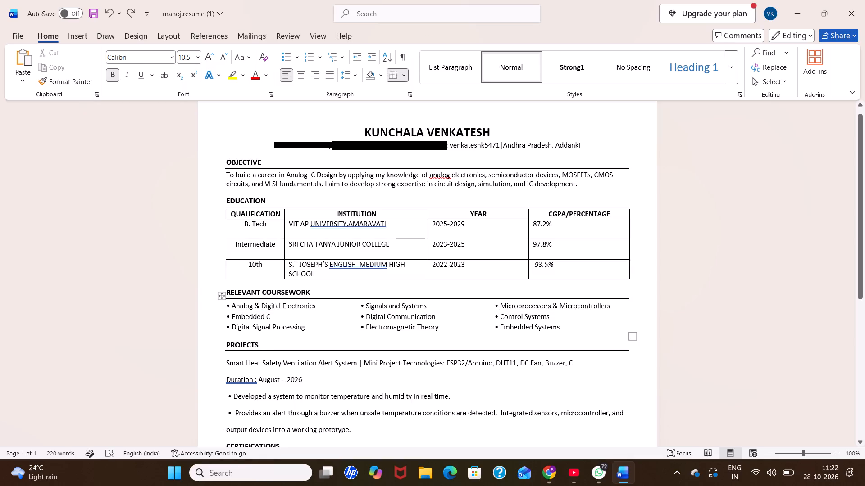
Replace the "Analog & Digital Electronics" entry under RELEVANT COURSEWORK with the course list copied from ChatGPT.
left_click_drag(232, 305, 334, 315)
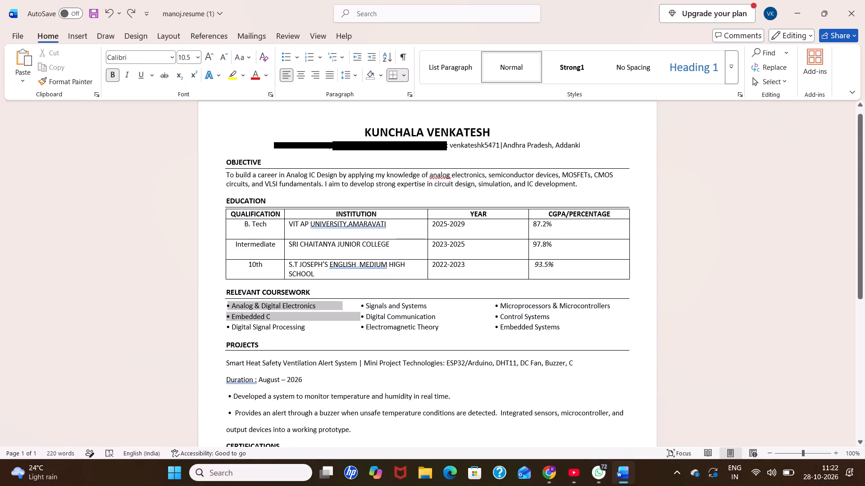
left_click_drag(334, 315, 475, 328)
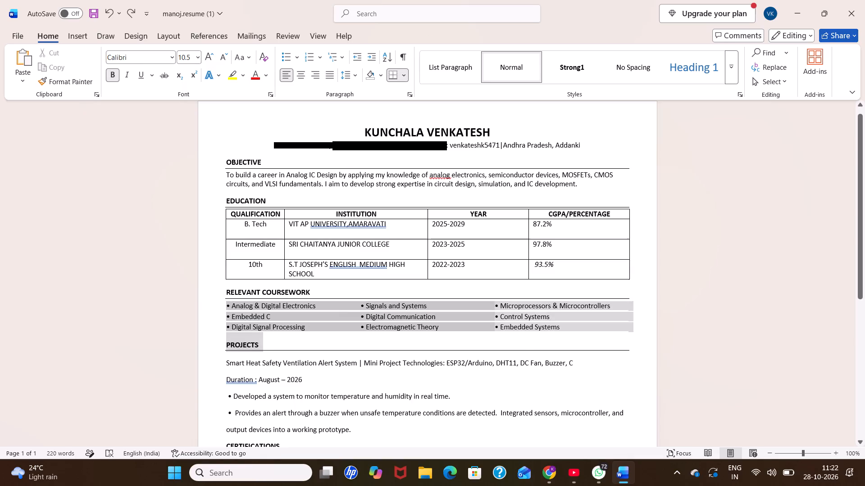
left_click_drag(475, 328, 652, 324)
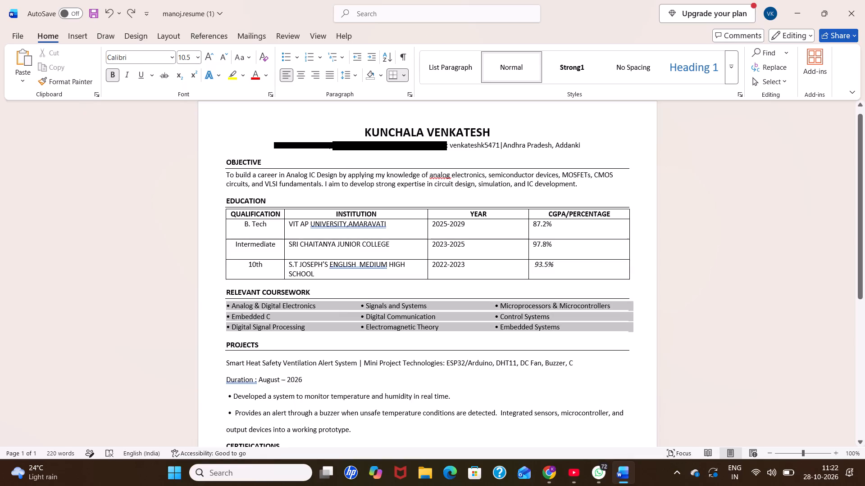
left_click_drag(652, 324, 762, 317)
key("space")
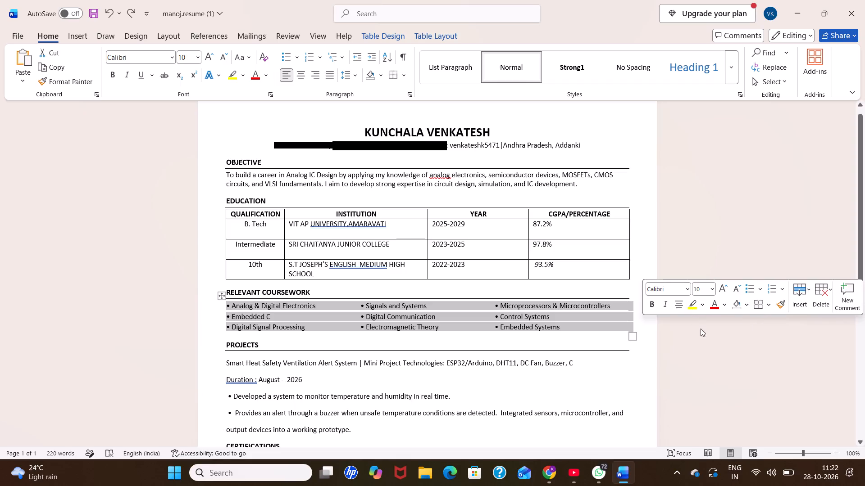
key("space")
key("space")
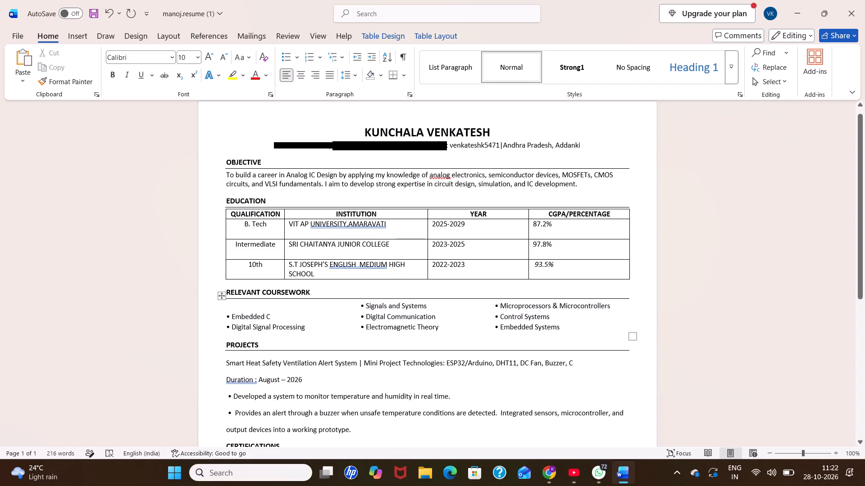
key("ctrl+v")
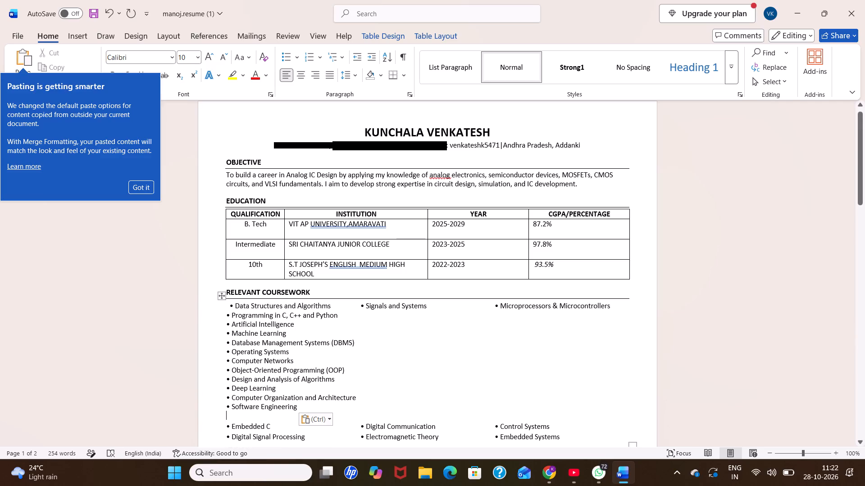
Join the "Software Engineering" entry to the end of the "Computer Organization and Architecture" entry, separated by a space.
left_click(227, 404)
key("BackSpace")
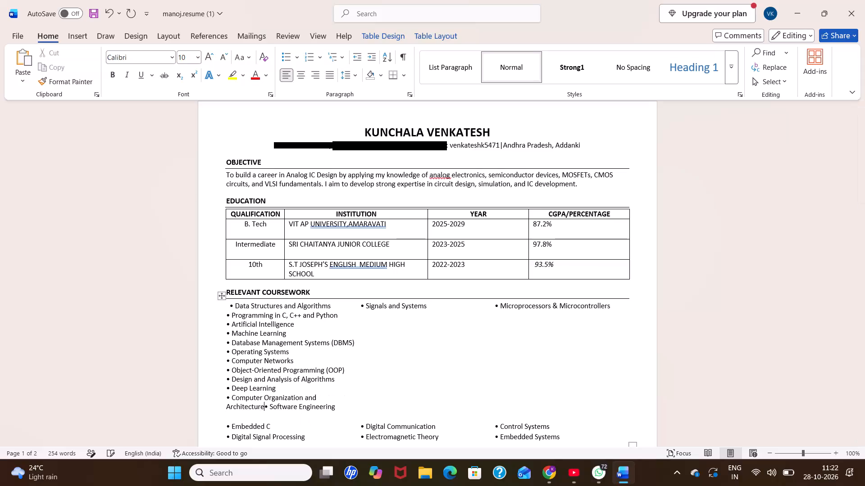
key("space")
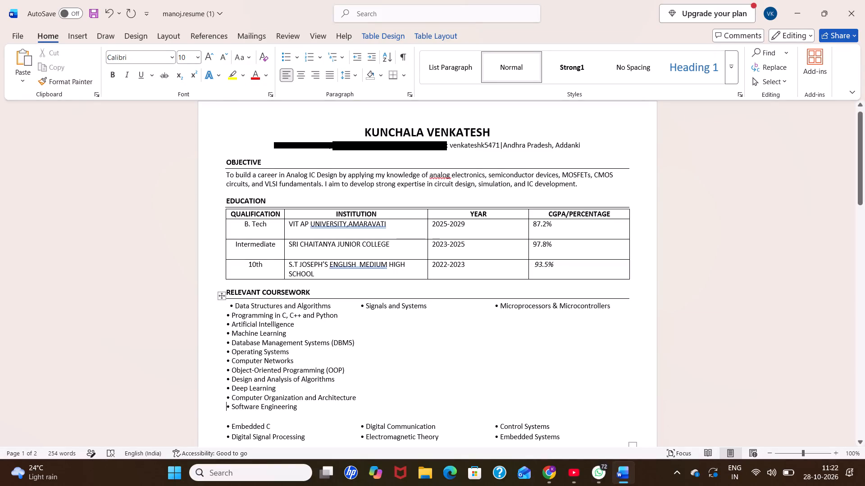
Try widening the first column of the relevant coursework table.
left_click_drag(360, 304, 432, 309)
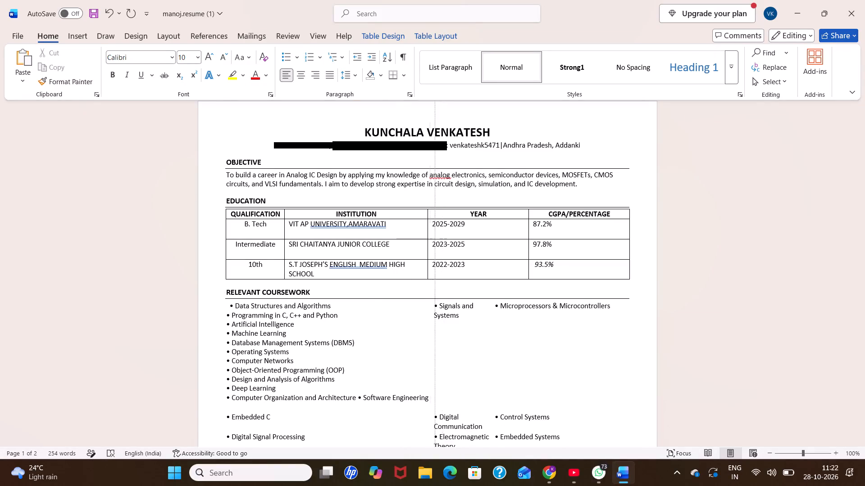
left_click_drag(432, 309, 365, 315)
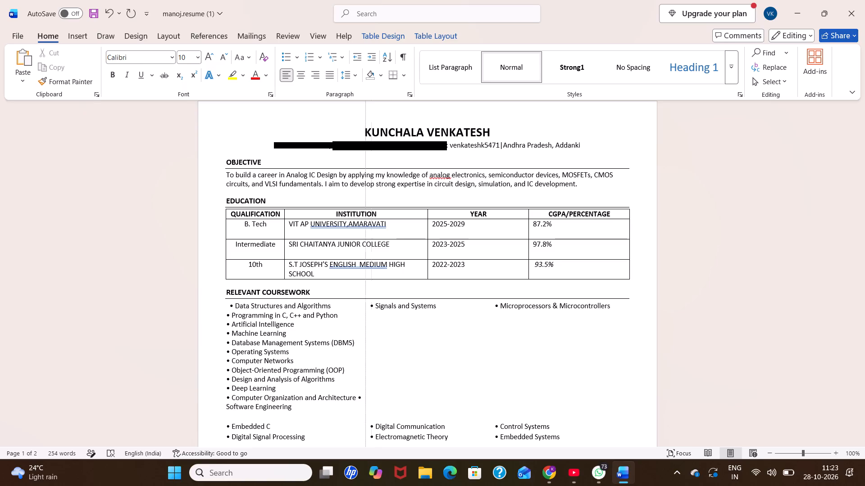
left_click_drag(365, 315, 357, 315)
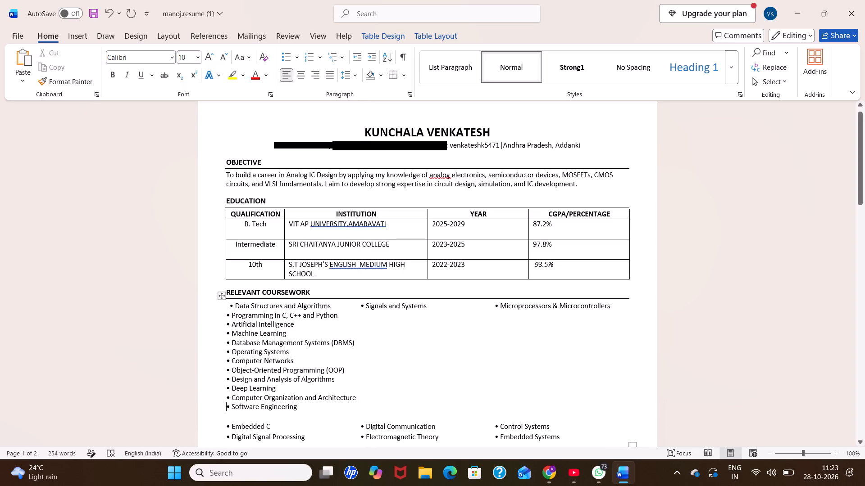
Delete the "Signals and Systems" entry and its bullet under RELEVANT COURSEWORK.
left_click_drag(365, 306, 422, 309)
key("space")
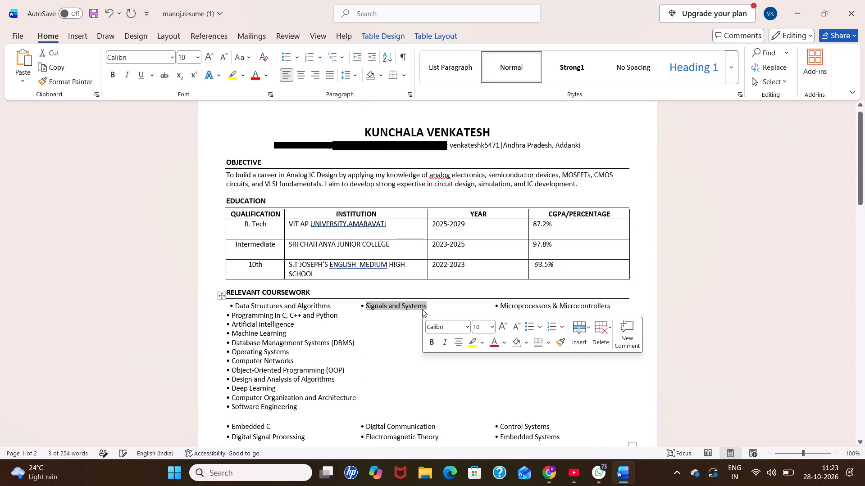
key("space")
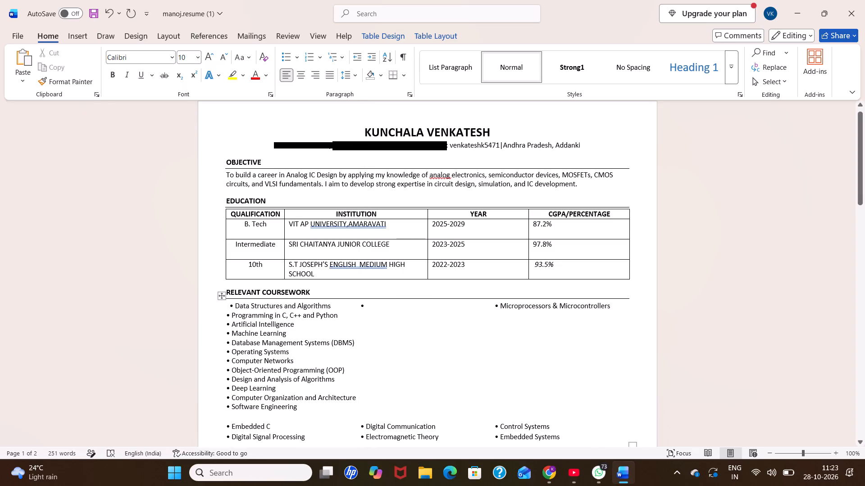
left_click_drag(499, 305, 369, 321)
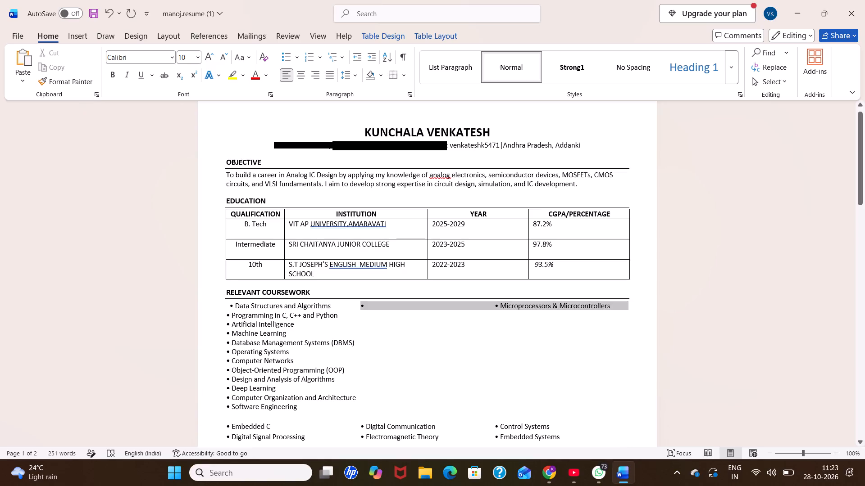
left_click_drag(369, 321, 366, 318)
key("space")
key("space")
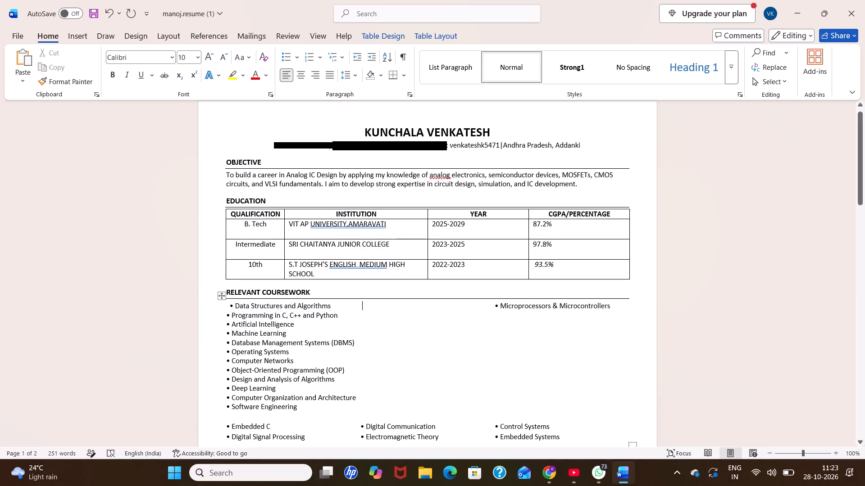
Narrow the middle column of the relevant coursework table slightly.
left_click_drag(493, 307, 515, 332)
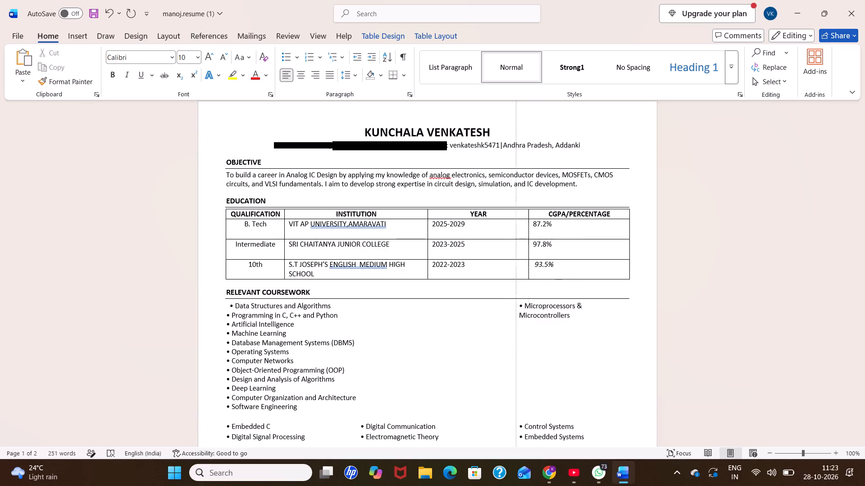
left_click_drag(515, 332, 483, 337)
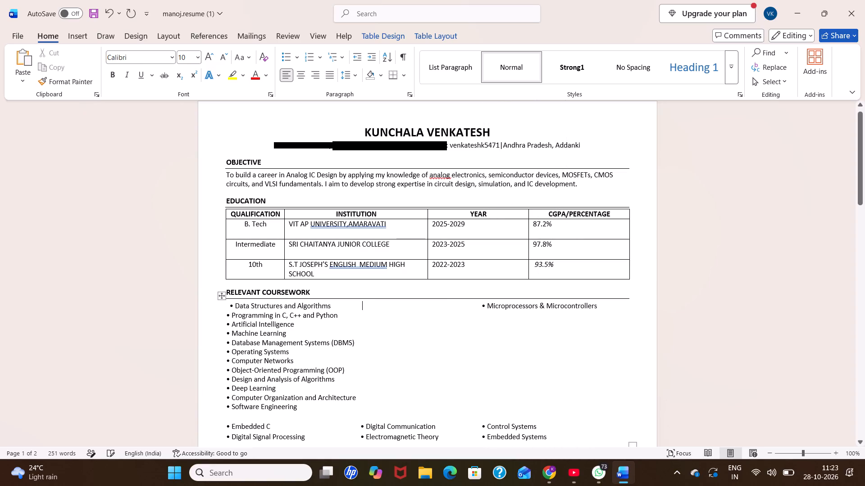
Delete the "Microprocessors & Microcontrollers" entry and its bullet under RELEVANT COURSEWORK.
left_click_drag(599, 308, 484, 309)
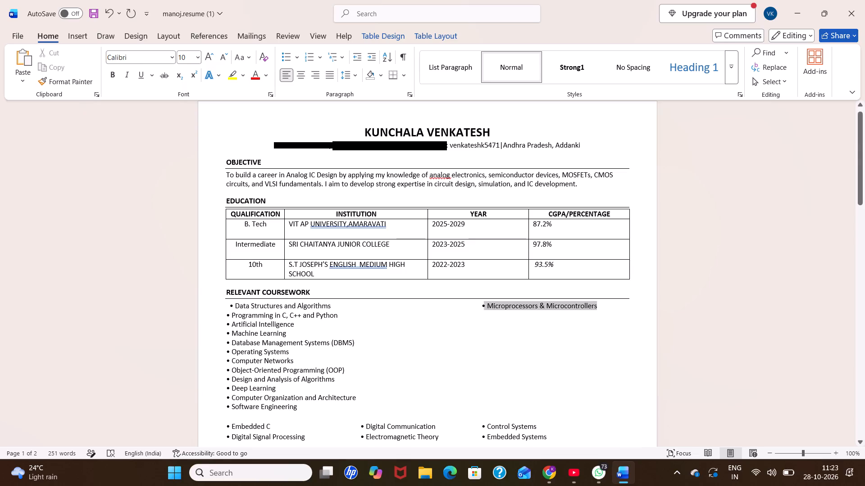
left_click_drag(484, 309, 483, 309)
type("vv")
key("v")
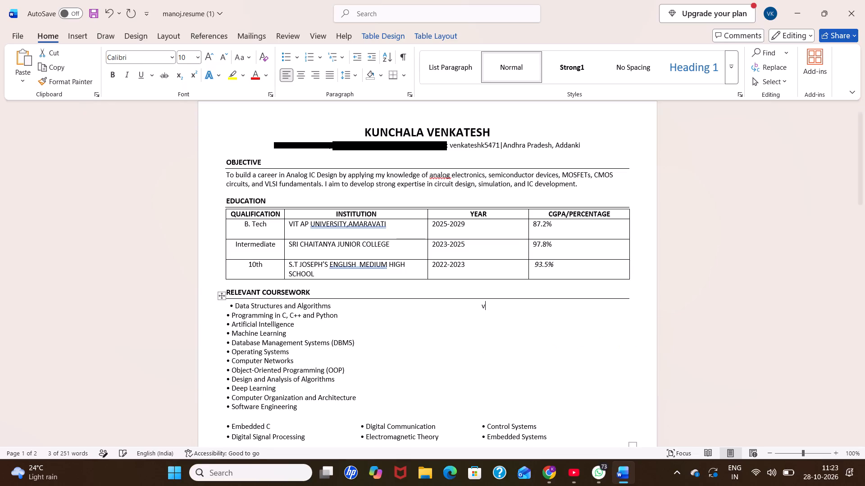
key("space")
key("BackSpace")
key("BackSpace")
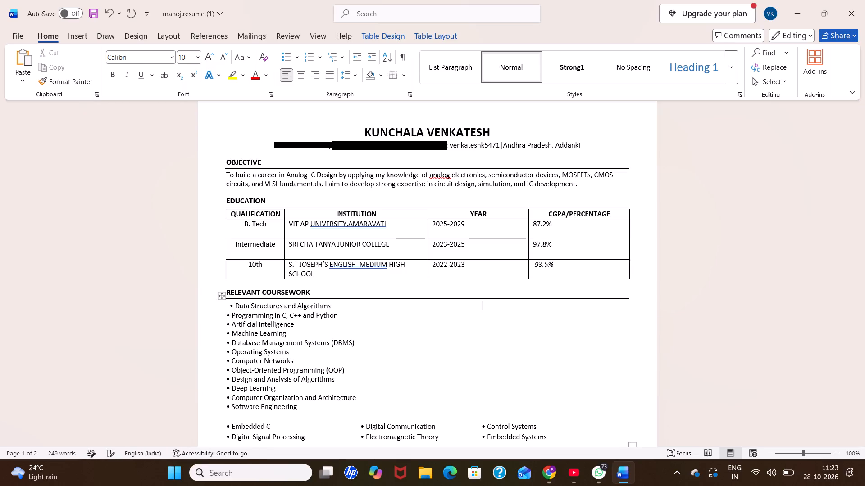
Clear the "Embedded C" entry and its bullet from the coursework table.
scroll(459, 396, "down", 3)
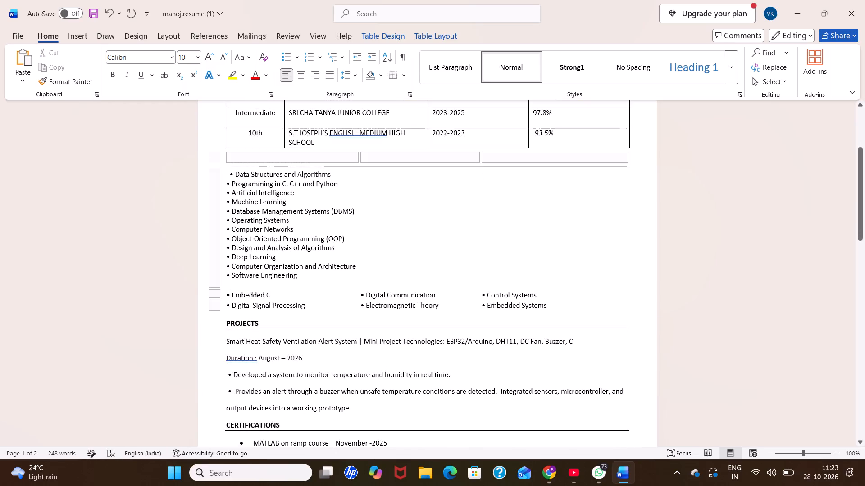
left_click(225, 292)
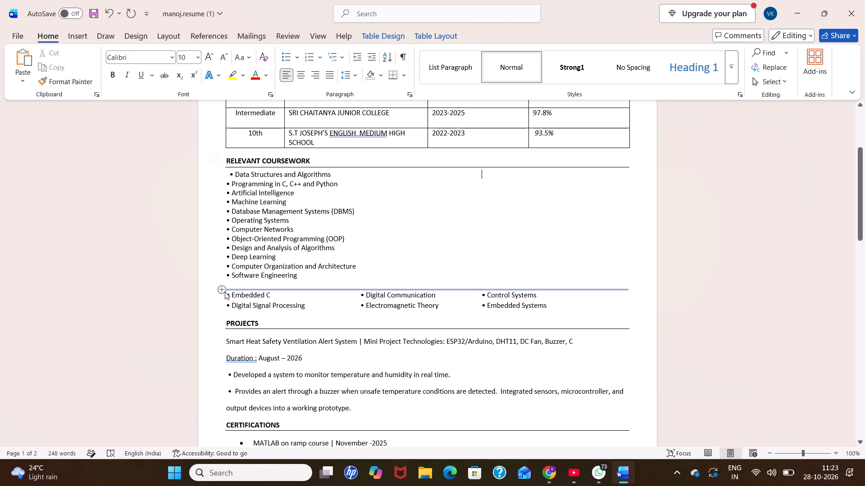
left_click_drag(227, 293, 381, 315)
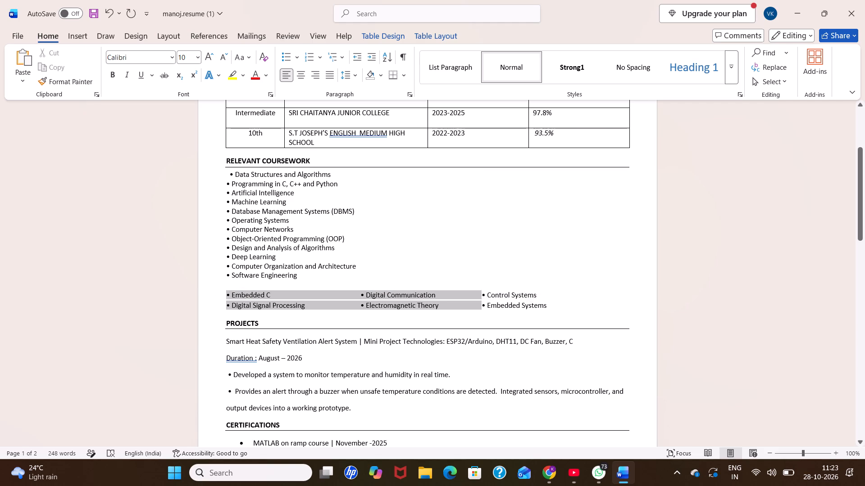
left_click_drag(381, 315, 432, 317)
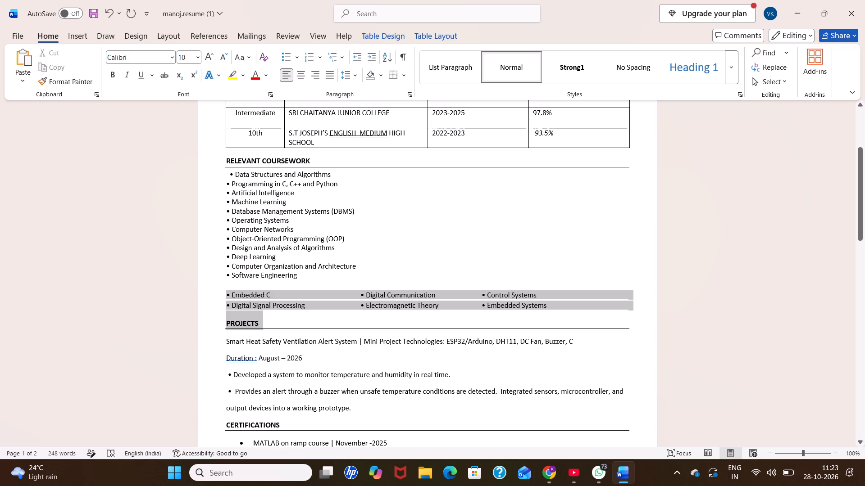
left_click_drag(432, 317, 585, 306)
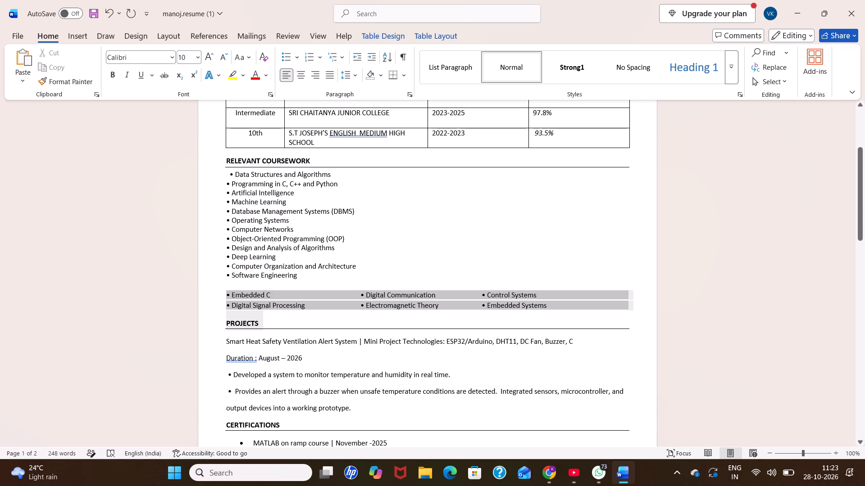
left_click_drag(585, 306, 736, 297)
key("space")
key("space")
key("space")
key("space")
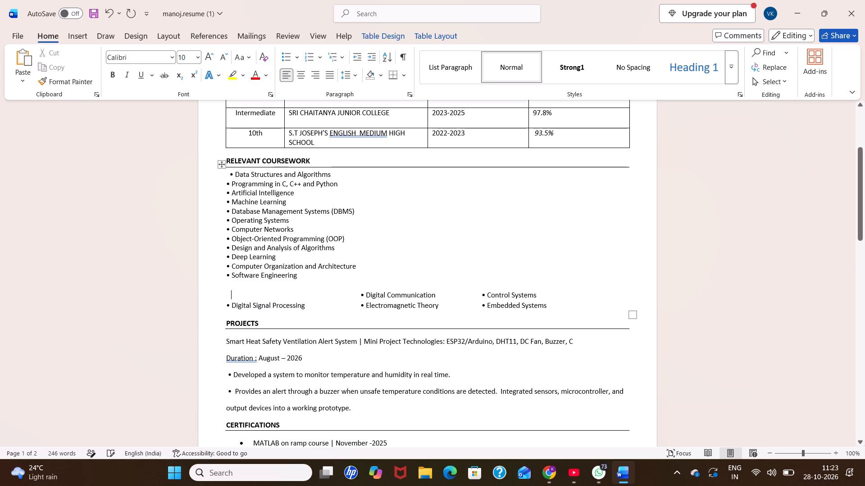
Delete the "Embedded Systems" entry and its bullet from the last row of the coursework table.
left_click(574, 309)
left_click(552, 306)
key("BackSpace")
key("BackSpace")
key("BackSpace")
key("BackSpace")
key("BackSpace")
key("BackSpace")
key("BackSpace")
key("BackSpace")
key("BackSpace")
key("BackSpace")
key("BackSpace")
key("BackSpace")
key("BackSpace")
key("BackSpace")
key("BackSpace")
key("BackSpace")
key("BackSpace")
key("BackSpace")
key("BackSpace")
key("BackSpace")
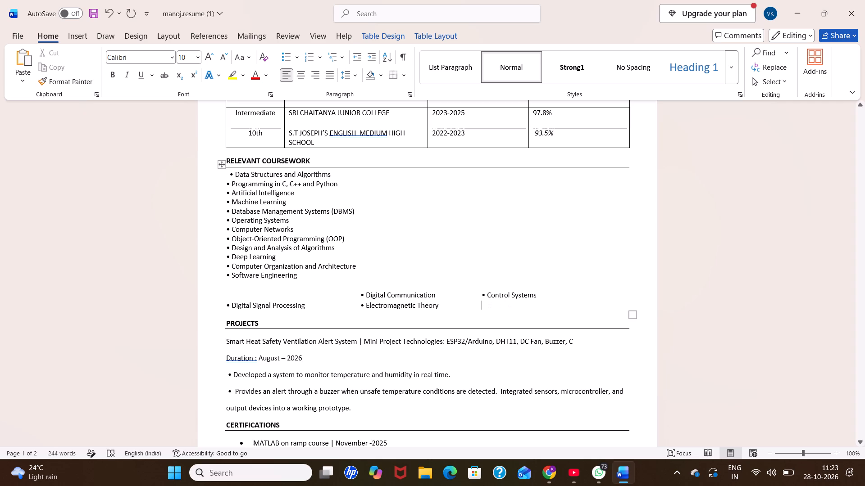
Delete the "Control Systems" entry and its bullet from the coursework table.
left_click(556, 296)
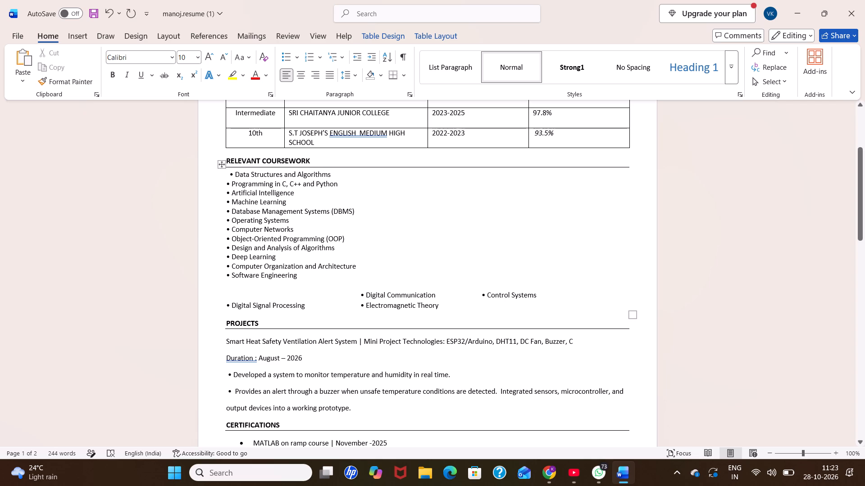
key("BackSpace")
key("BackSpace")
key("BackSpace")
key("BackSpace")
key("BackSpace")
key("BackSpace")
key("BackSpace")
key("BackSpace")
key("BackSpace")
key("BackSpace")
key("BackSpace")
key("BackSpace")
key("BackSpace")
key("BackSpace")
key("BackSpace")
key("BackSpace")
key("BackSpace")
key("BackSpace")
key("BackSpace")
key("BackSpace")
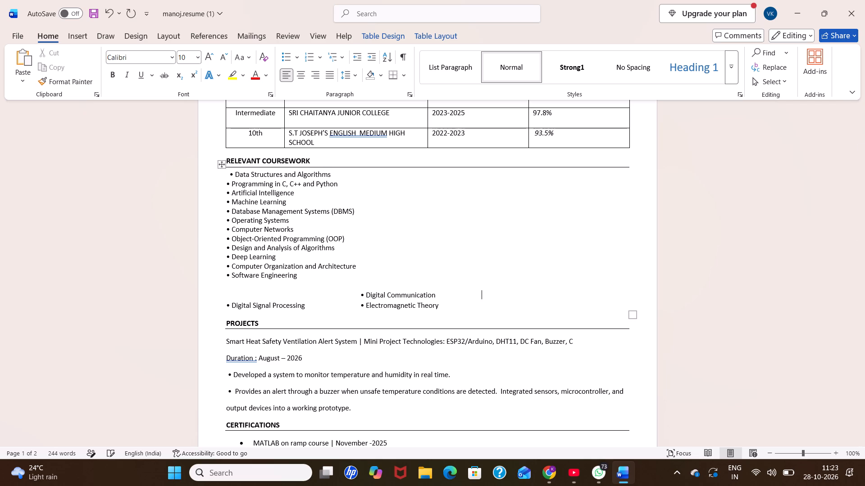
Delete the "Electromagnetic Theory" entry and its bullet from the coursework table.
left_click(445, 309)
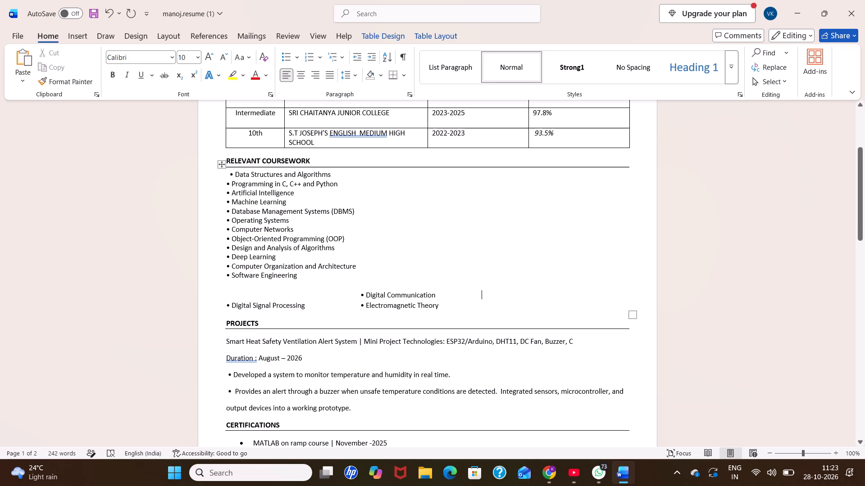
left_click(443, 305)
key("BackSpace")
key("BackSpace")
key("BackSpace")
key("BackSpace")
key("BackSpace")
key("BackSpace")
key("BackSpace")
key("BackSpace")
key("BackSpace")
key("BackSpace")
key("BackSpace")
key("BackSpace")
key("BackSpace")
key("BackSpace")
key("BackSpace")
key("BackSpace")
key("BackSpace")
key("BackSpace")
key("BackSpace")
key("BackSpace")
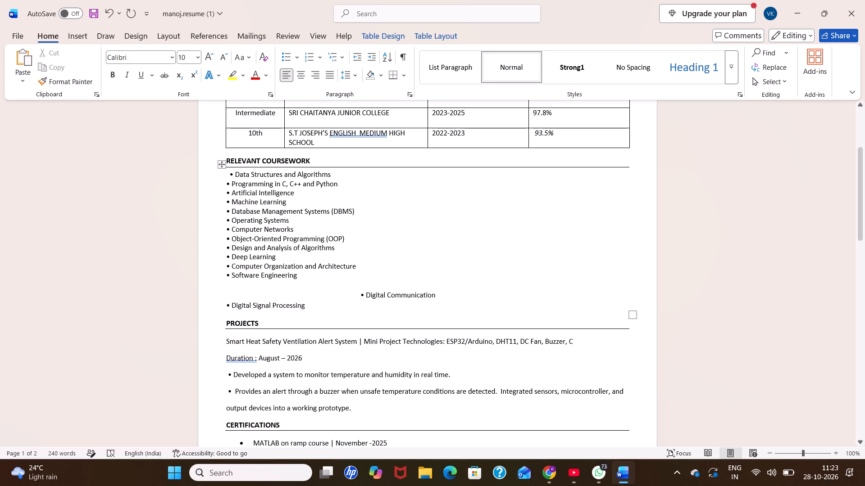
Delete the "Digital Communication" entry and its bullet from the coursework table.
left_click(439, 295)
key("BackSpace")
key("BackSpace")
key("BackSpace")
key("BackSpace")
key("BackSpace")
key("BackSpace")
key("BackSpace")
key("BackSpace")
key("BackSpace")
key("BackSpace")
key("BackSpace")
key("BackSpace")
key("BackSpace")
key("BackSpace")
key("BackSpace")
key("BackSpace")
key("BackSpace")
key("BackSpace")
key("BackSpace")
key("BackSpace")
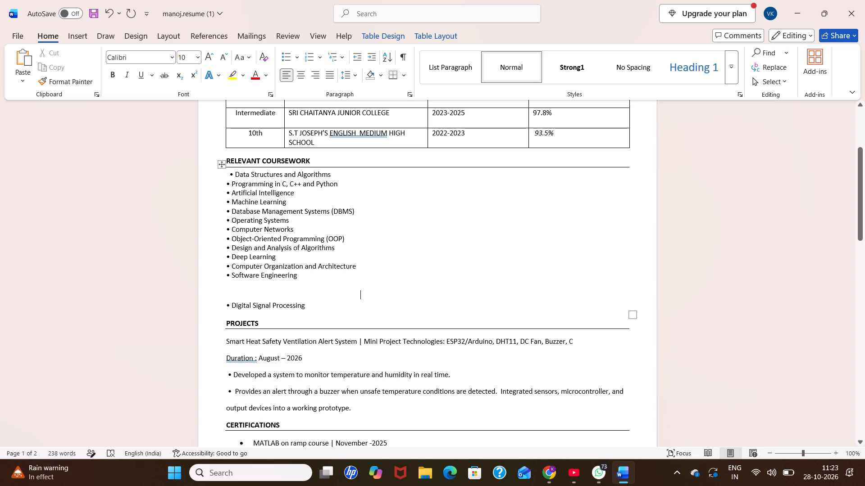
Delete the "Digital Signal Processing" entry and its bullet from the last row of the coursework table.
left_click(310, 306)
key("BackSpace")
key("BackSpace")
key("BackSpace")
key("BackSpace")
key("BackSpace")
key("BackSpace")
key("BackSpace")
key("BackSpace")
key("BackSpace")
key("BackSpace")
key("BackSpace")
key("BackSpace")
key("BackSpace")
key("BackSpace")
key("BackSpace")
key("BackSpace")
key("BackSpace")
key("BackSpace")
key("BackSpace")
key("BackSpace")
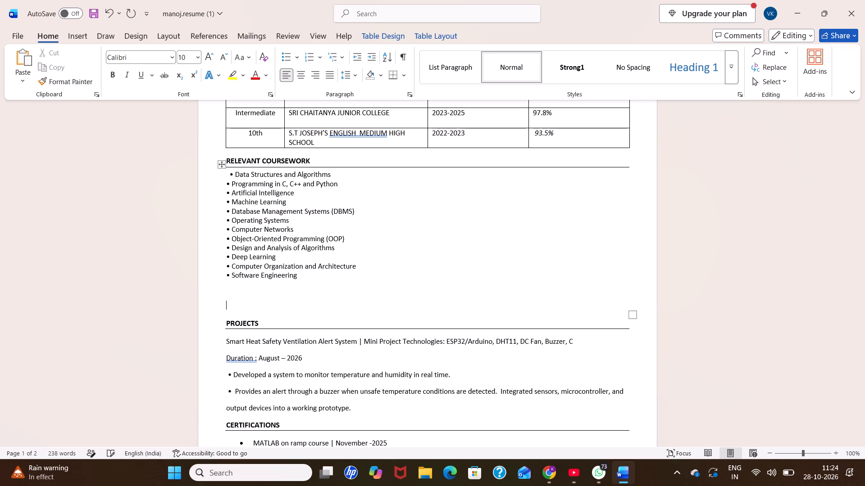
key("BackSpace")
key("BackSpace")
key("BackSpace")
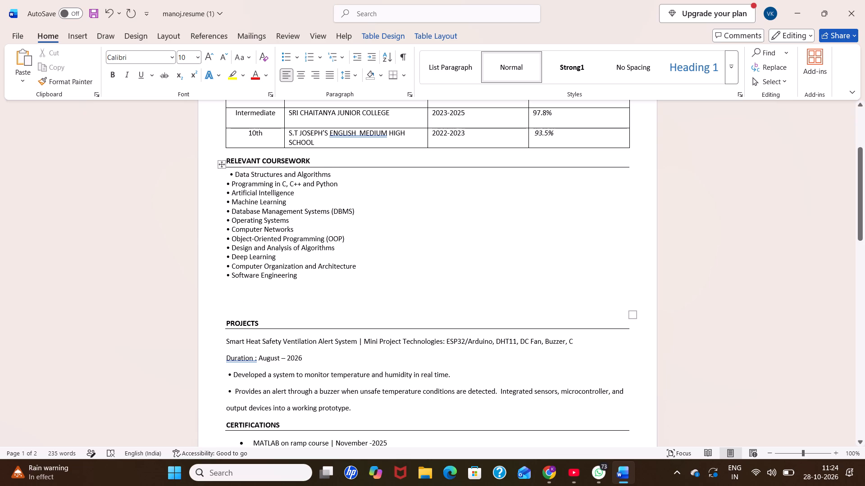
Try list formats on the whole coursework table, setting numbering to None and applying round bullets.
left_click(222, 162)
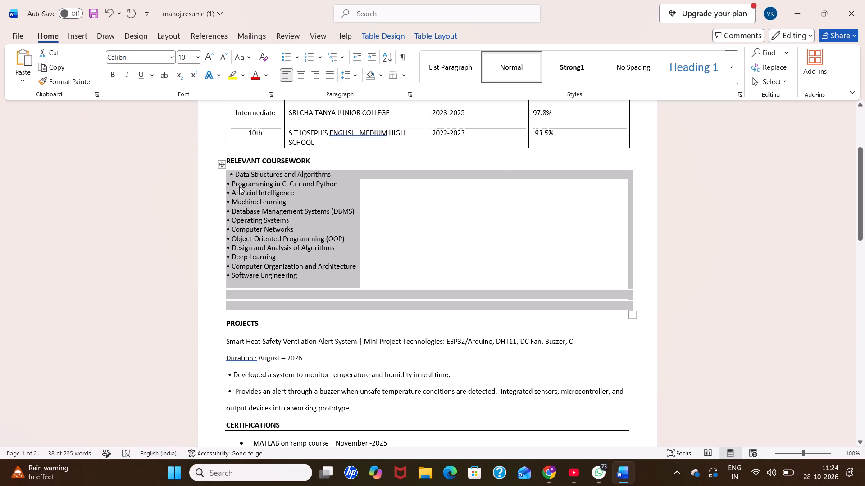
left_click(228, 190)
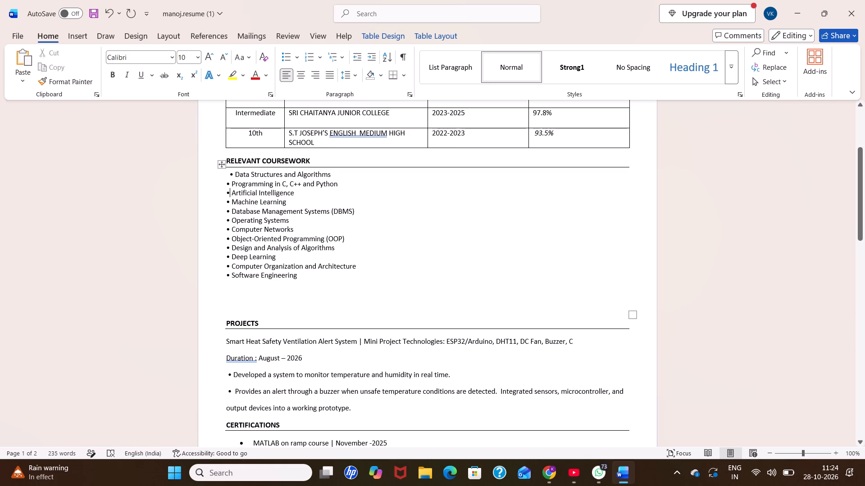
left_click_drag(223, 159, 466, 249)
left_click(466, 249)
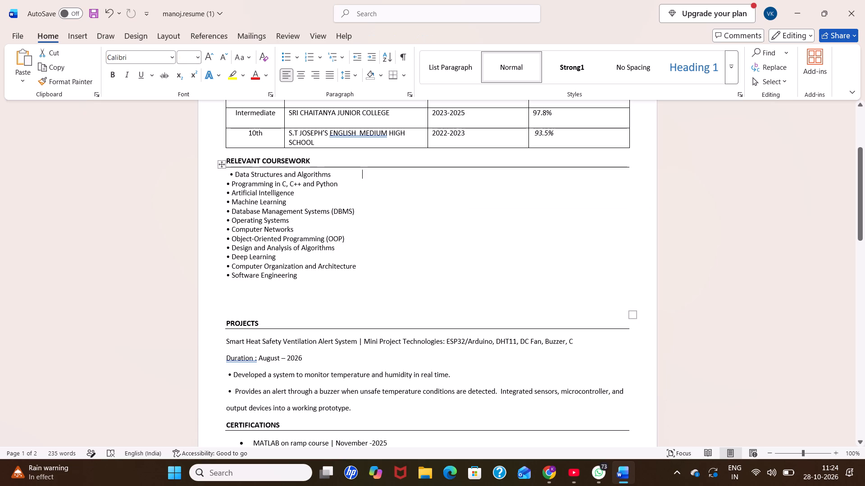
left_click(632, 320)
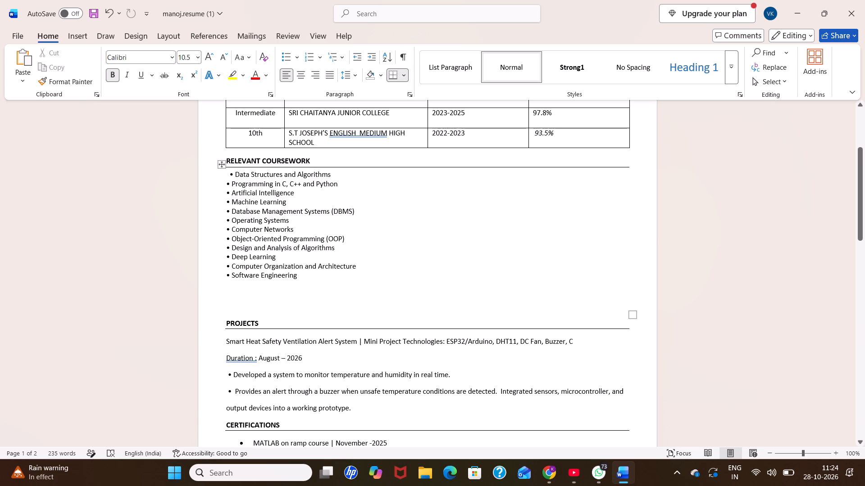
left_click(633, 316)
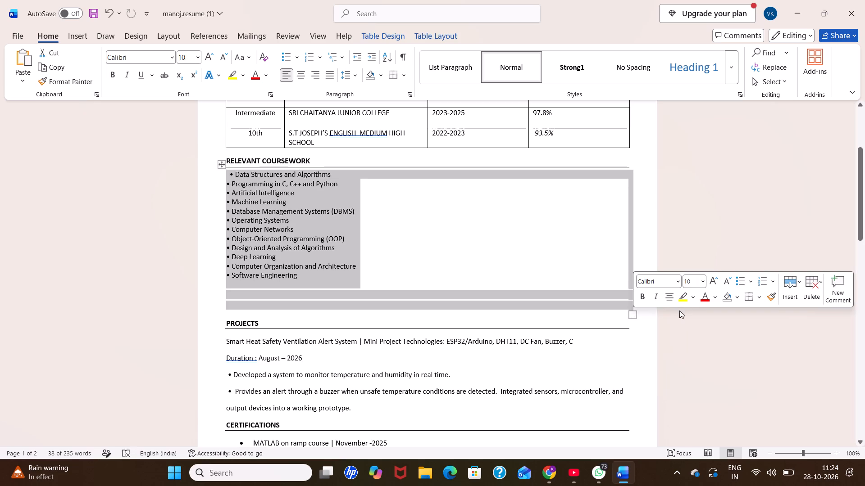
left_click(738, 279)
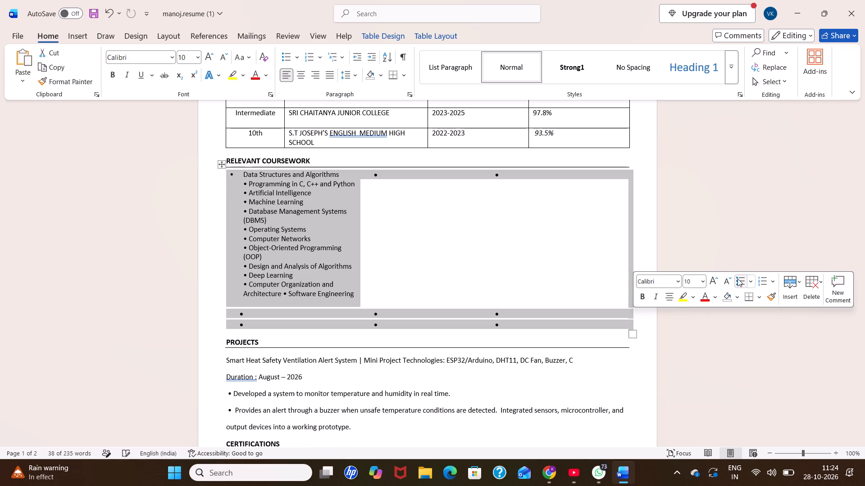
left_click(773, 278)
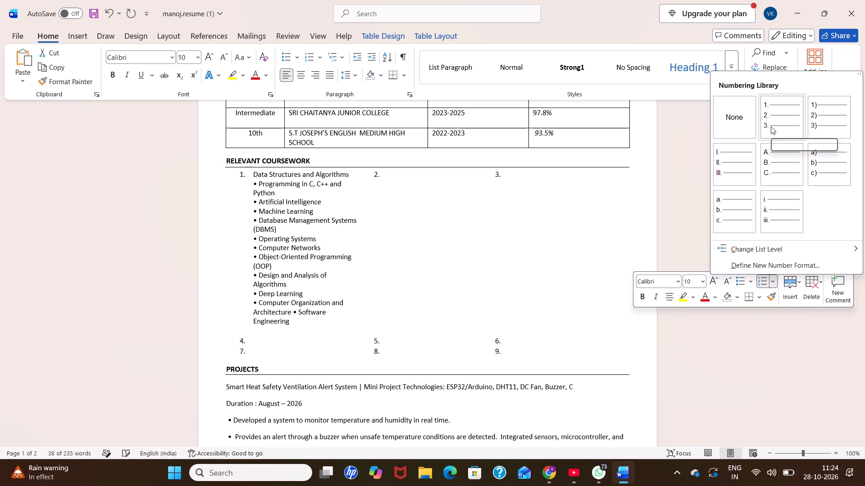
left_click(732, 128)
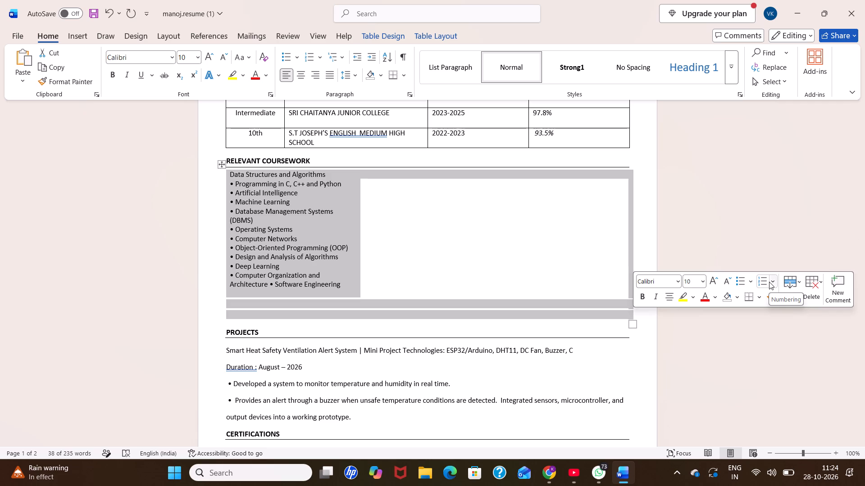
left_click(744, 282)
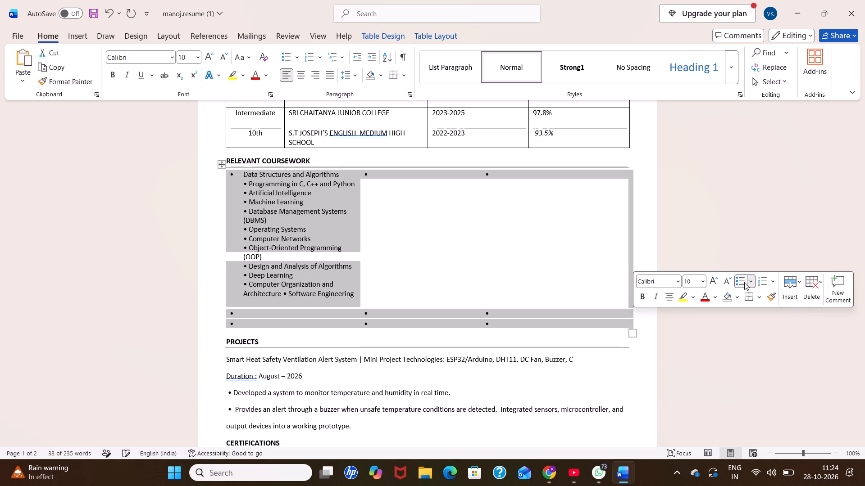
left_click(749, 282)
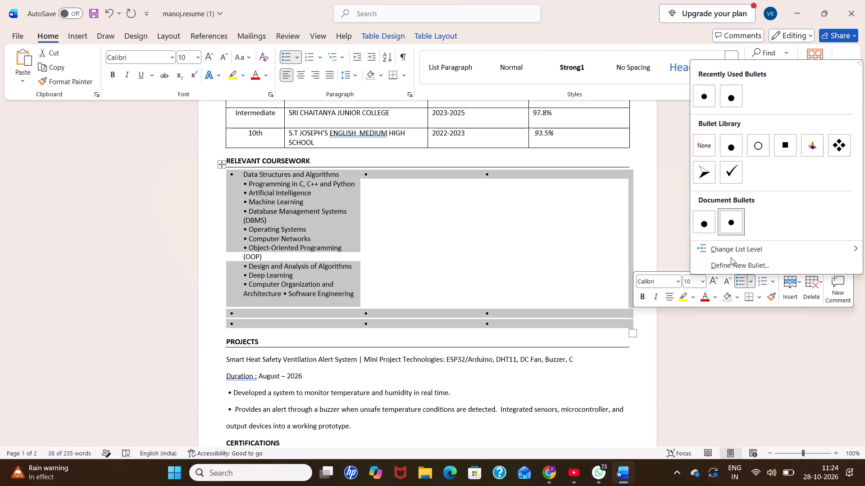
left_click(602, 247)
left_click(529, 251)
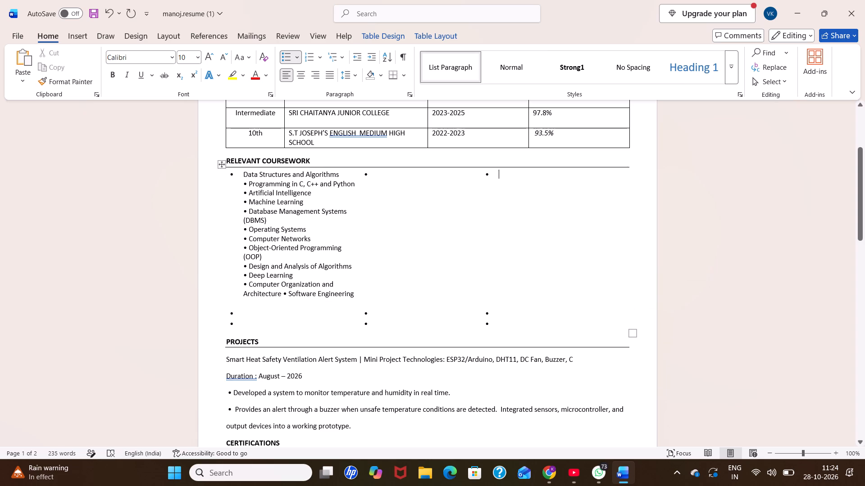
Clear the pasted course list, from Data Structures and Algorithms to Software Engineering, out of the coursework table.
left_click_drag(227, 173, 388, 309)
key("space")
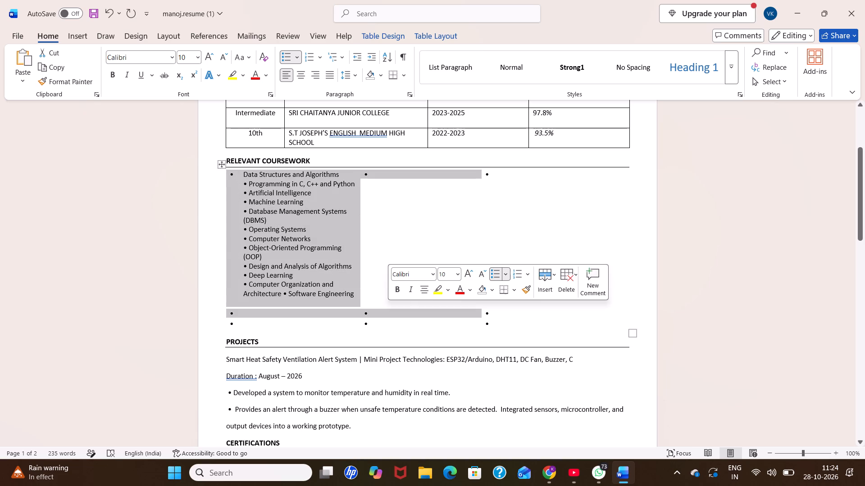
key("space")
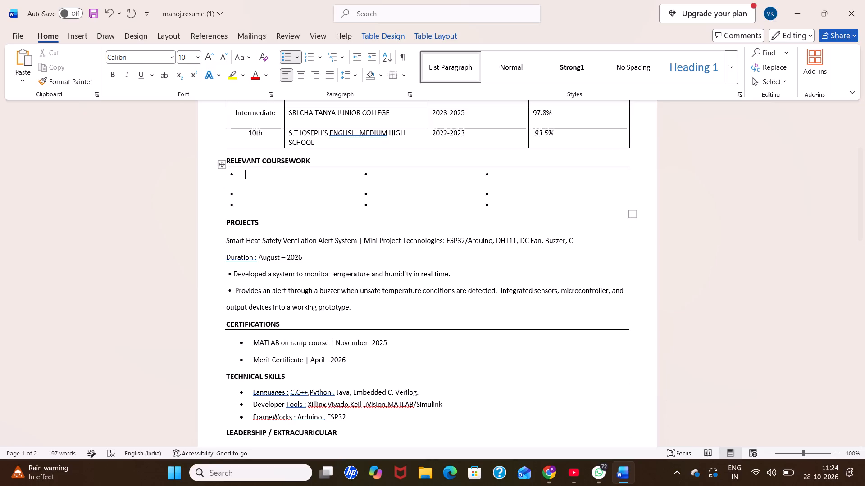
Remove the empty bullet from the first cell of the coursework table's first column.
scroll(299, 252, "up", 2)
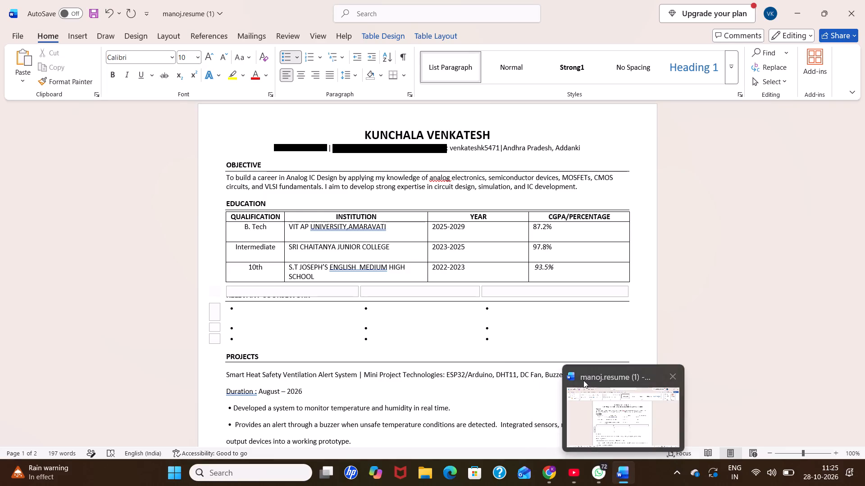
left_click(434, 346)
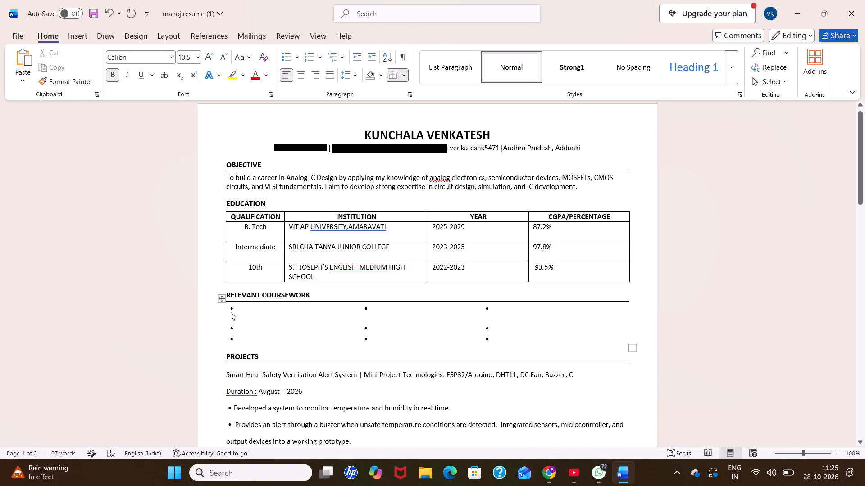
left_click_drag(227, 307, 485, 341)
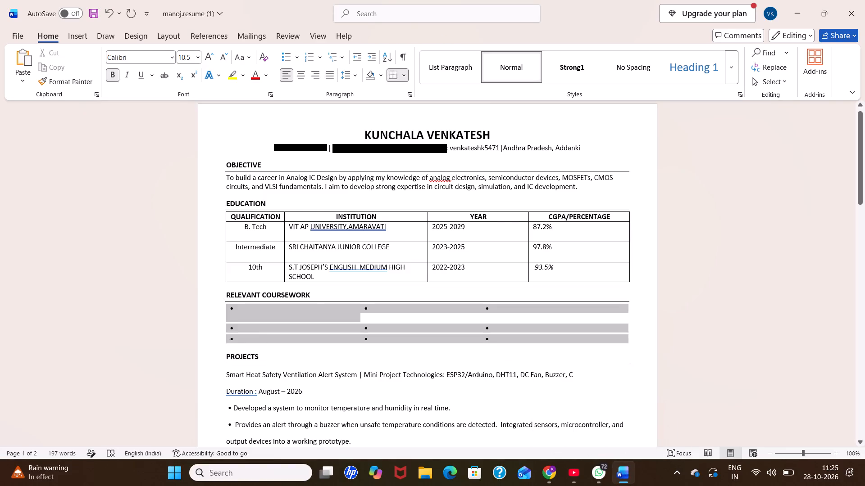
left_click_drag(485, 341, 344, 325)
key("space")
key("space")
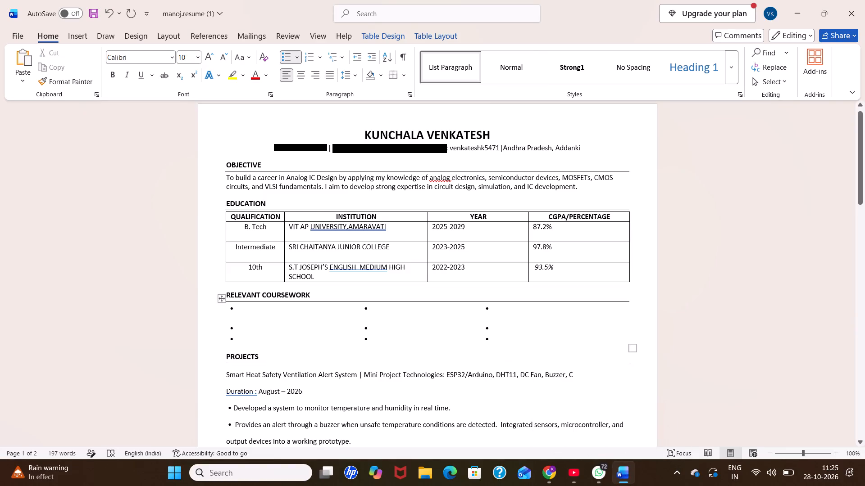
left_click_drag(344, 325, 330, 319)
key("BackSpace")
key("BackSpace")
key("BackSpace")
key("BackSpace")
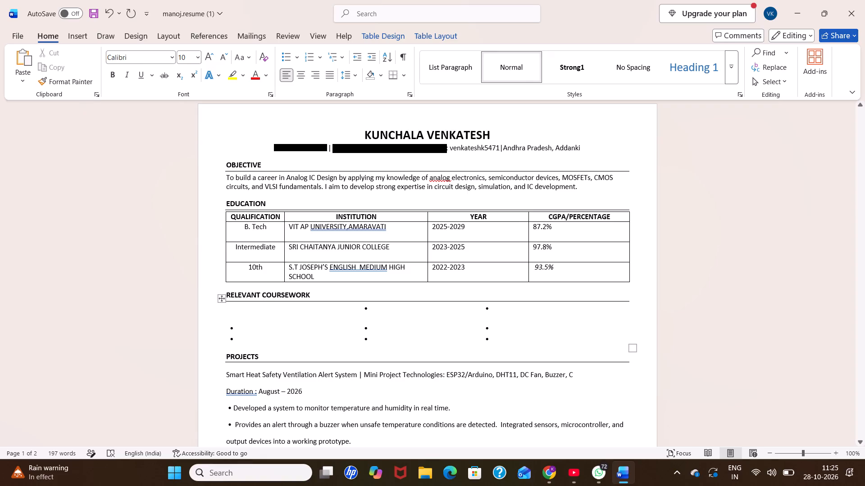
Remove the empty bullets from the second and third rows of the coursework table's first column.
left_click(249, 330)
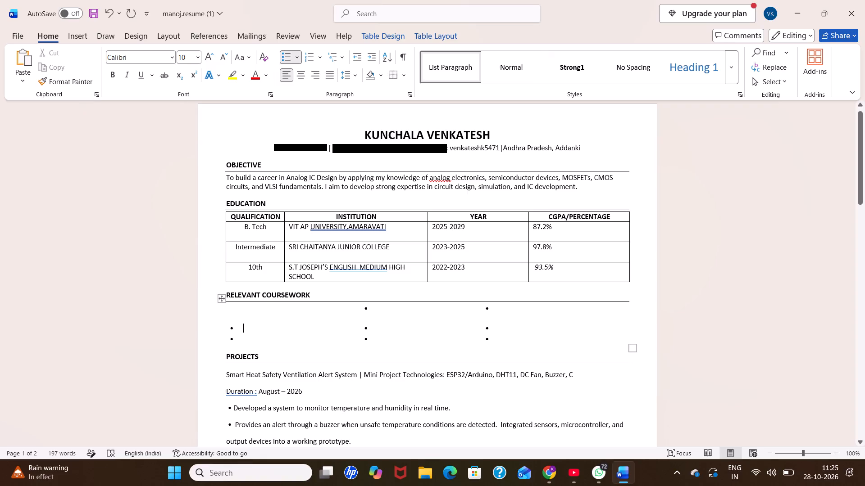
key("BackSpace")
key("BackSpace")
left_click(246, 338)
key("BackSpace")
key("BackSpace")
key("BackSpace")
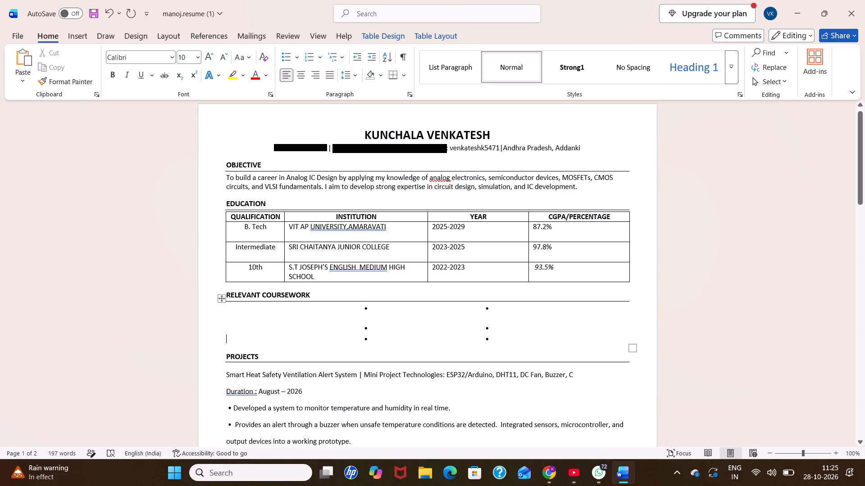
Remove the empty bullets from the first and second rows of the coursework table's middle column.
left_click(373, 306)
key("BackSpace")
key("BackSpace")
key("BackSpace")
left_click(378, 327)
key("BackSpace")
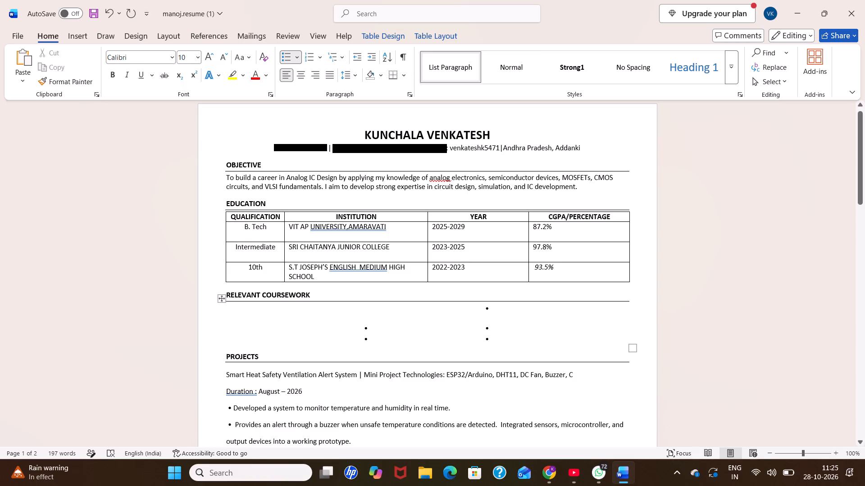
key("BackSpace")
key("BackSpace")
Retype the end of the PROJECTS heading so that it reads PROJECT.
left_click(390, 344)
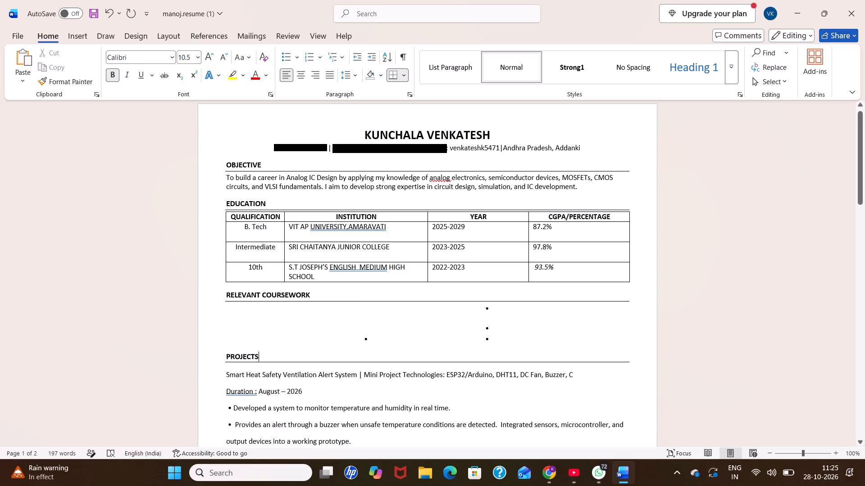
key("BackSpace")
key("BackSpace")
key("BackSpace")
key("BackSpace")
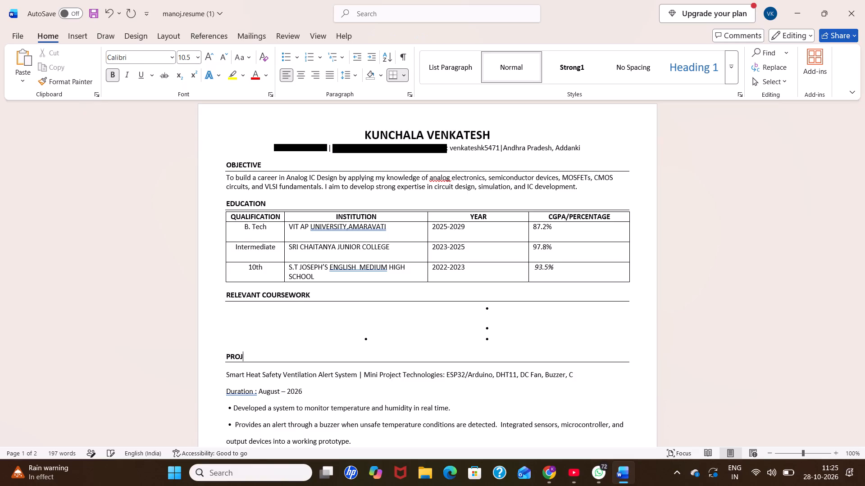
key("e")
key("BackSpace")
type("CT")
key("BackSpace")
key("BackSpace")
type("ECT")
Remove the empty bullets from all three rows of the coursework table's last column.
left_click(499, 310)
key("BackSpace")
key("BackSpace")
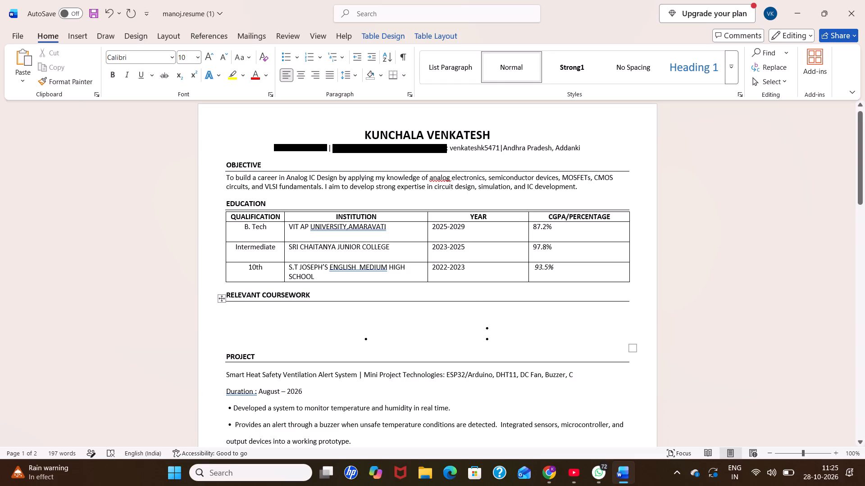
left_click(495, 328)
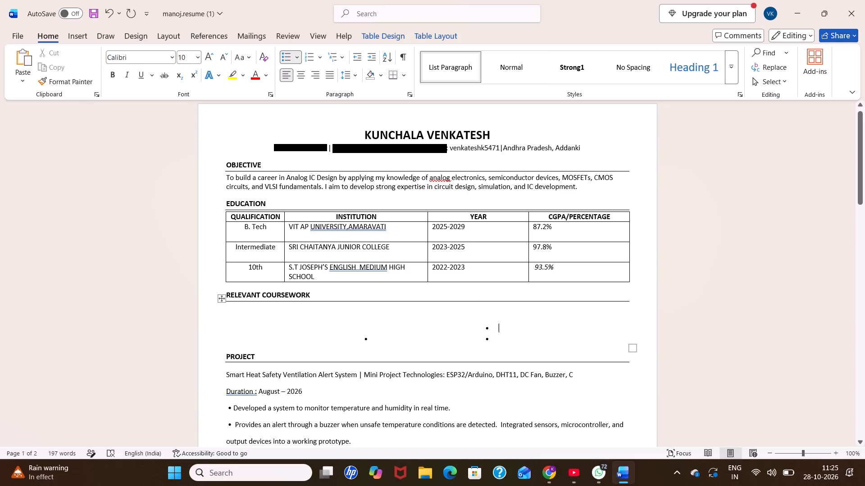
key("BackSpace")
key("BackSpace")
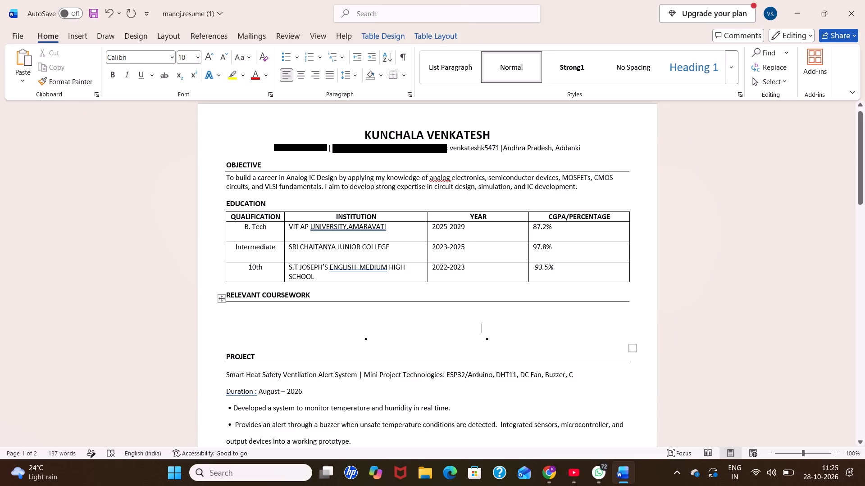
left_click(496, 337)
key("BackSpace")
key("BackSpace")
Remove the remaining empty bullet from the bottom row of the coursework table's middle column.
left_click(374, 338)
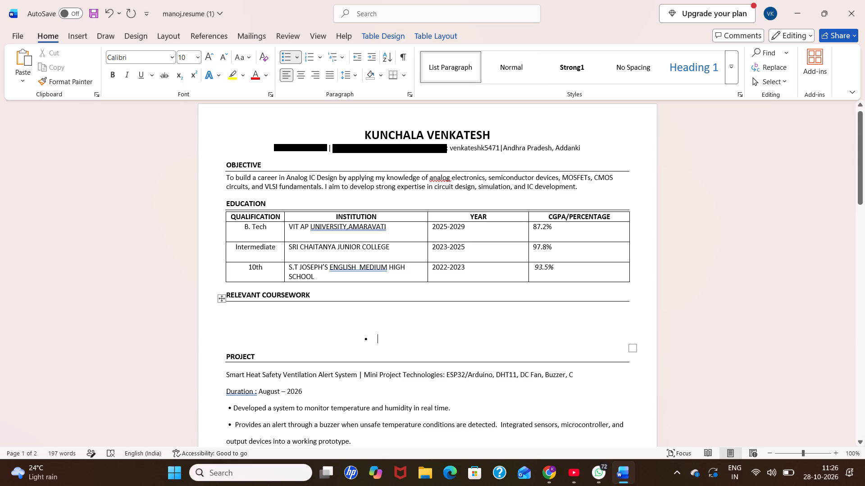
key("BackSpace")
key("BackSpace")
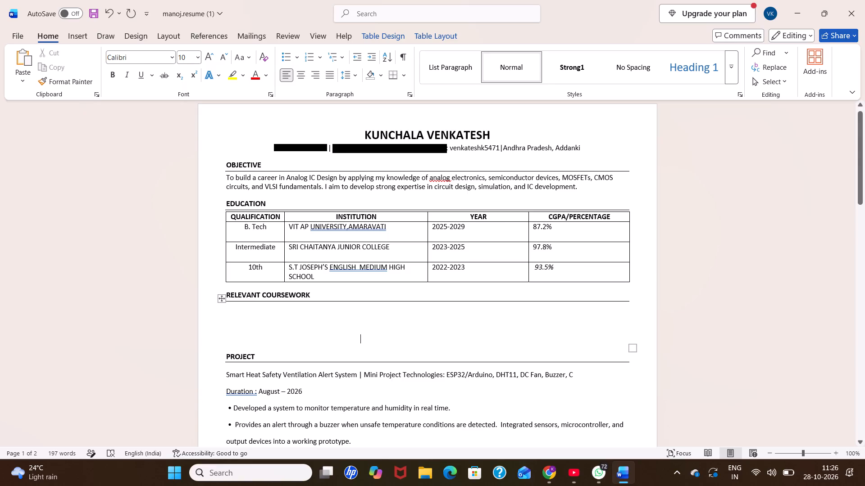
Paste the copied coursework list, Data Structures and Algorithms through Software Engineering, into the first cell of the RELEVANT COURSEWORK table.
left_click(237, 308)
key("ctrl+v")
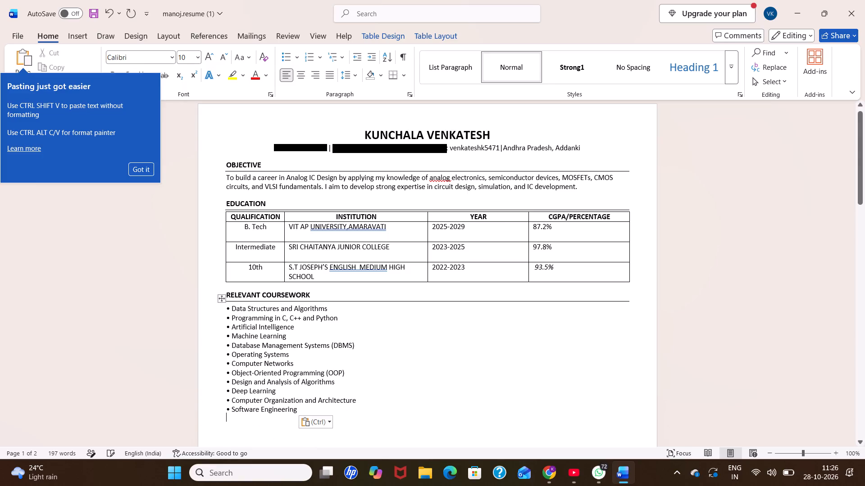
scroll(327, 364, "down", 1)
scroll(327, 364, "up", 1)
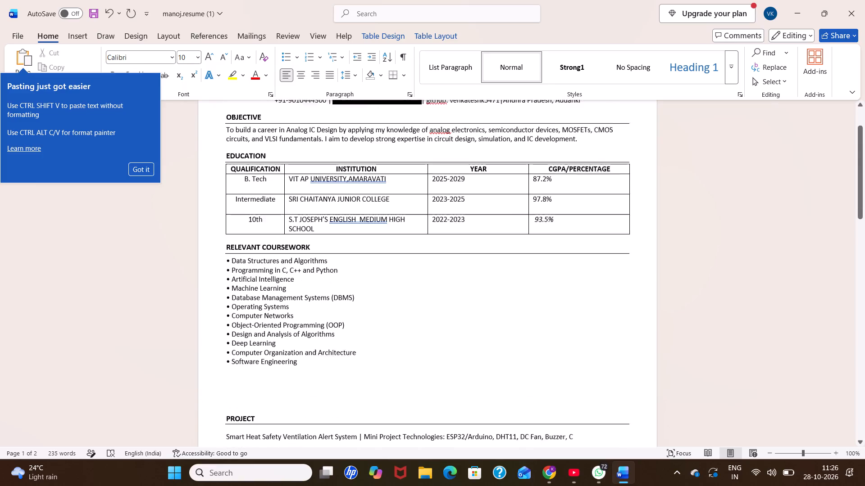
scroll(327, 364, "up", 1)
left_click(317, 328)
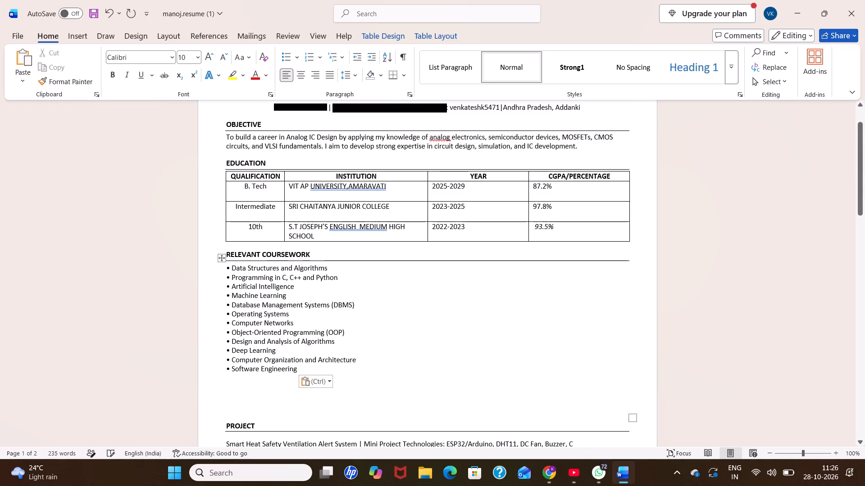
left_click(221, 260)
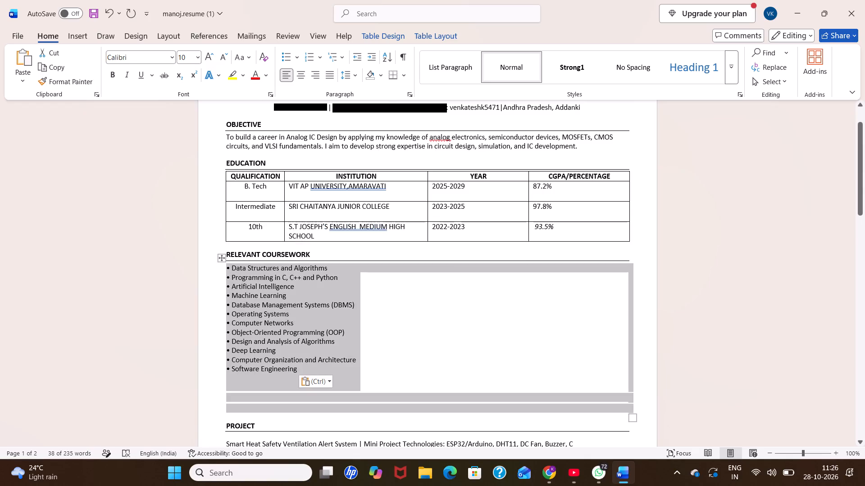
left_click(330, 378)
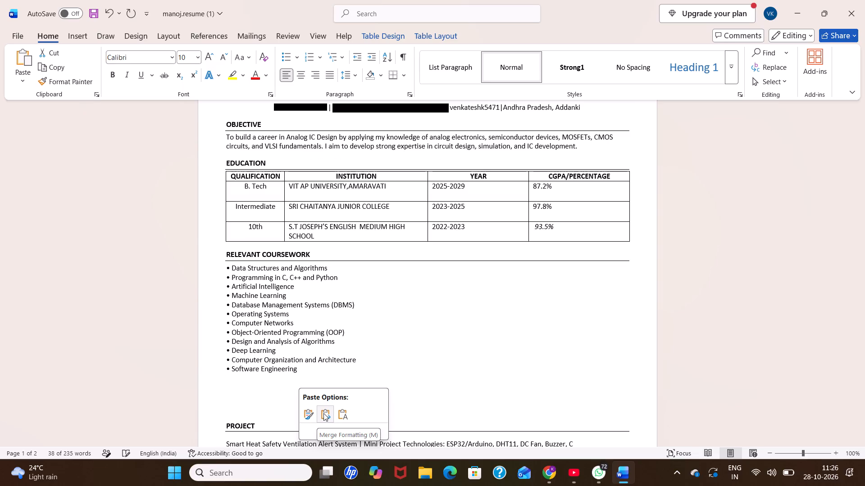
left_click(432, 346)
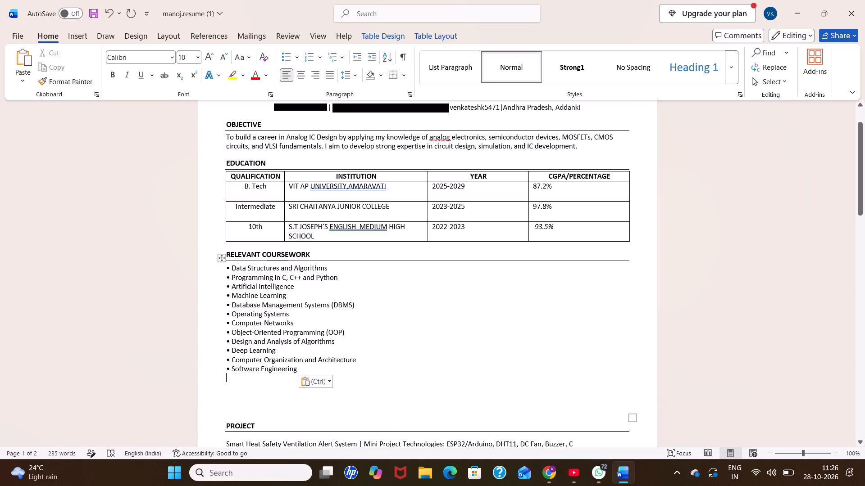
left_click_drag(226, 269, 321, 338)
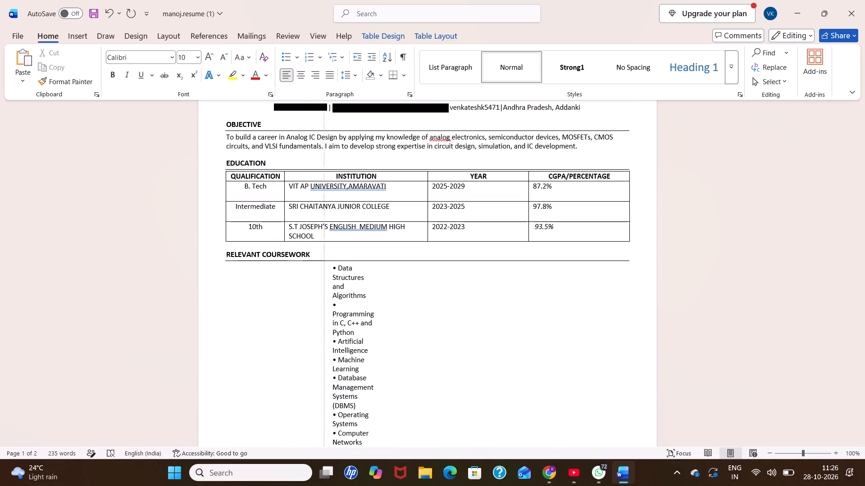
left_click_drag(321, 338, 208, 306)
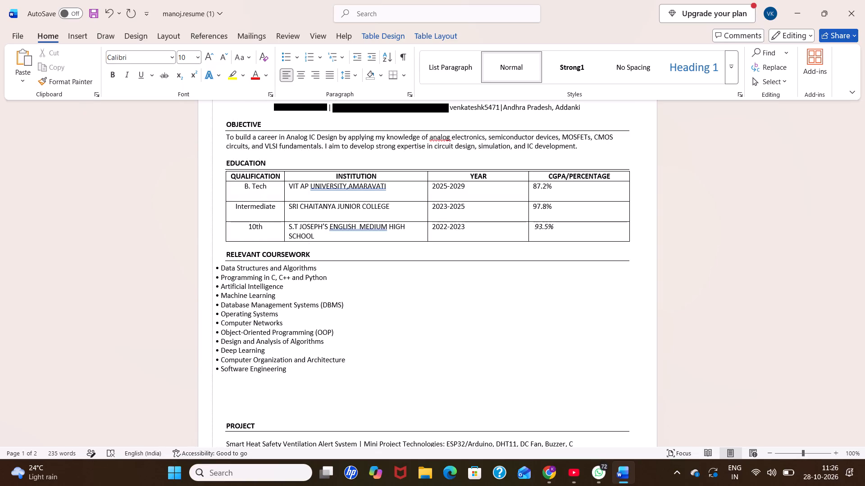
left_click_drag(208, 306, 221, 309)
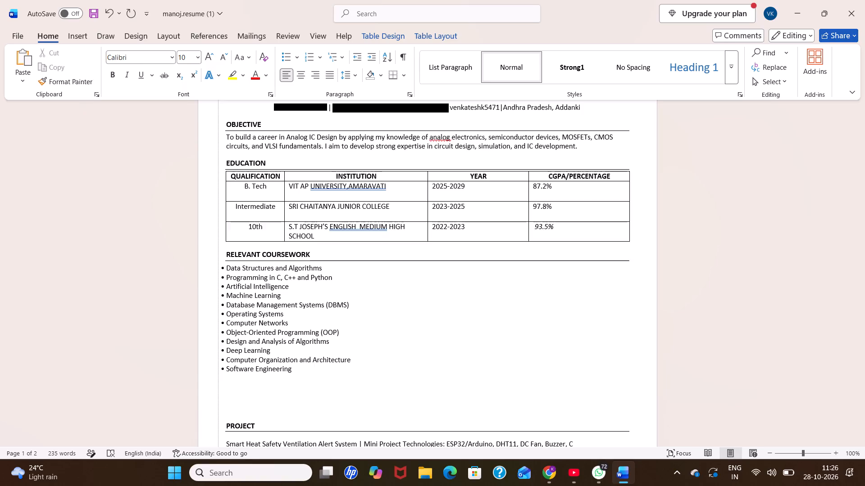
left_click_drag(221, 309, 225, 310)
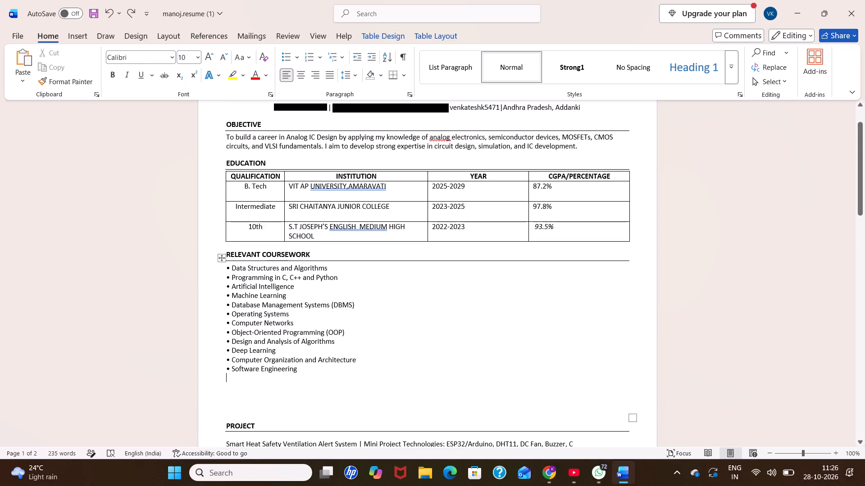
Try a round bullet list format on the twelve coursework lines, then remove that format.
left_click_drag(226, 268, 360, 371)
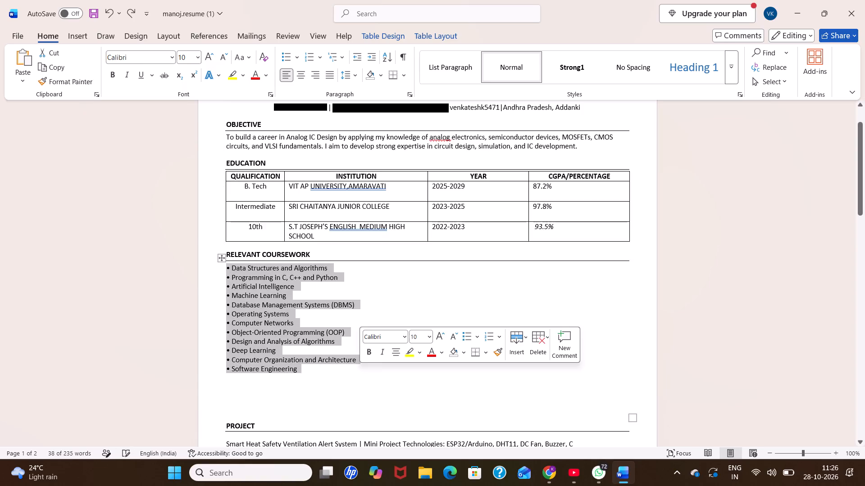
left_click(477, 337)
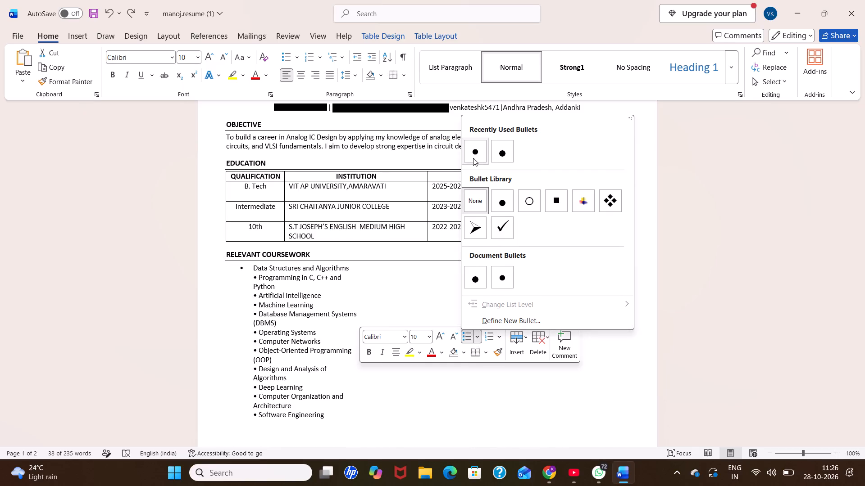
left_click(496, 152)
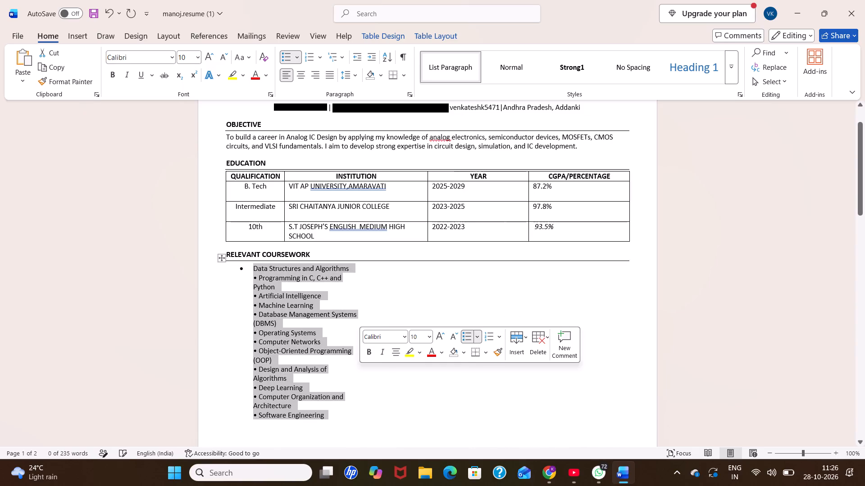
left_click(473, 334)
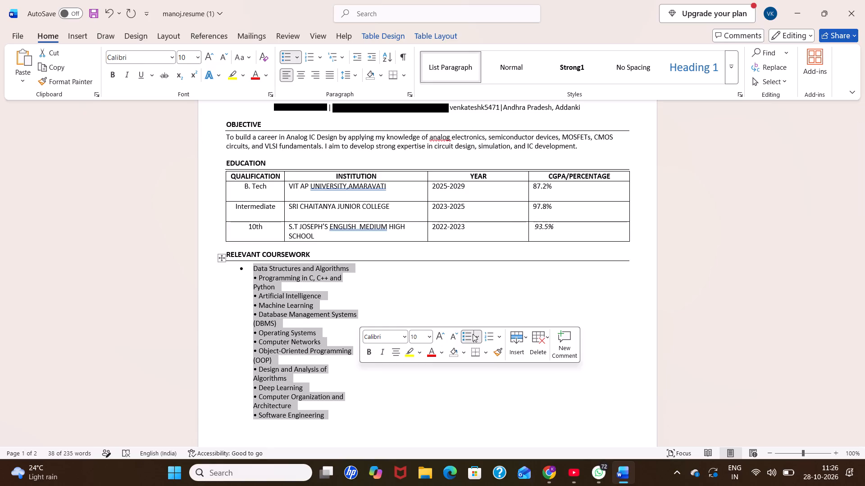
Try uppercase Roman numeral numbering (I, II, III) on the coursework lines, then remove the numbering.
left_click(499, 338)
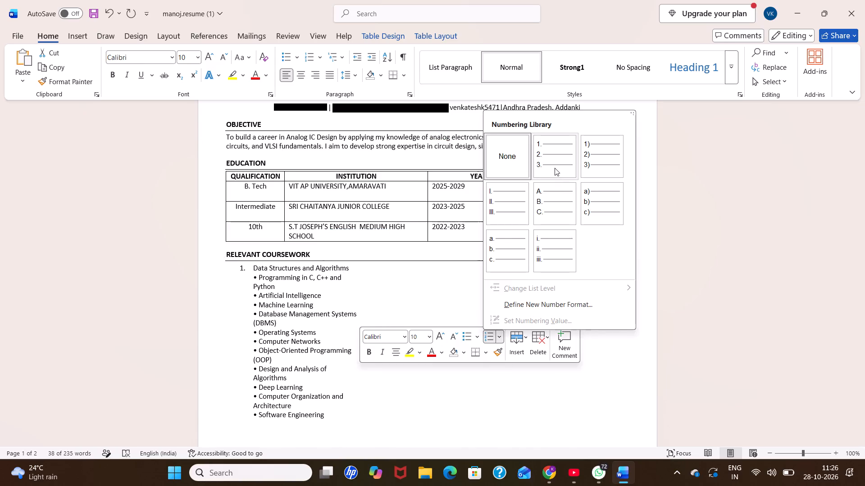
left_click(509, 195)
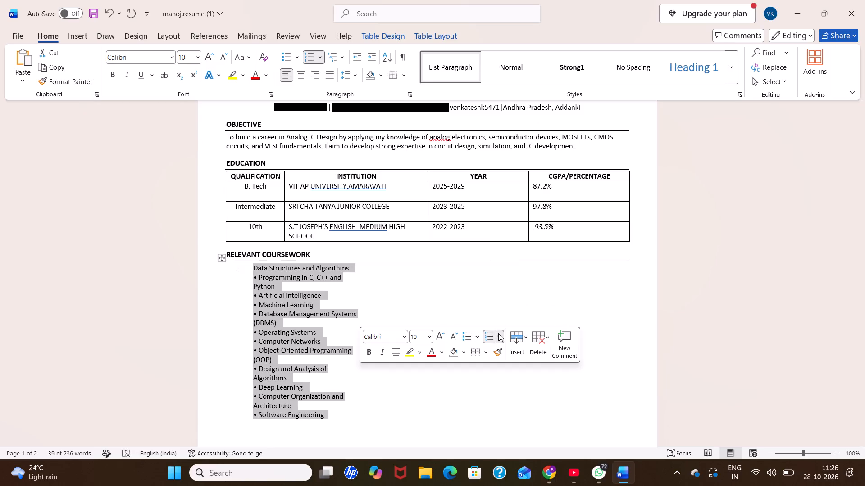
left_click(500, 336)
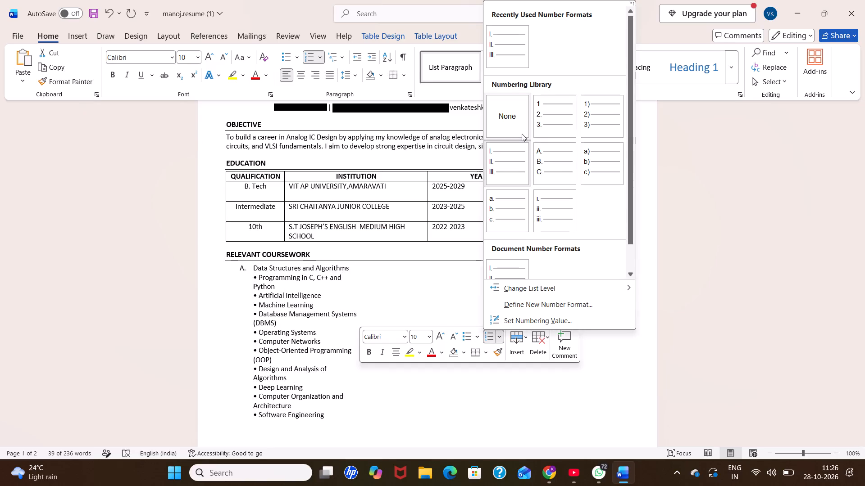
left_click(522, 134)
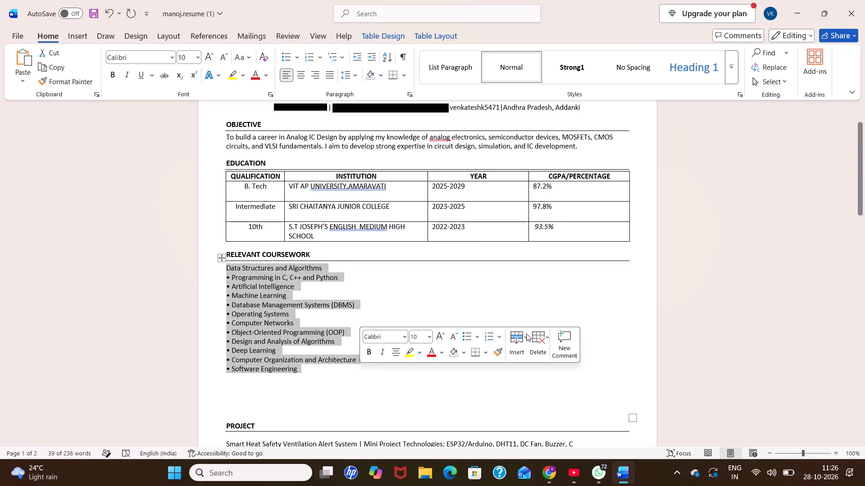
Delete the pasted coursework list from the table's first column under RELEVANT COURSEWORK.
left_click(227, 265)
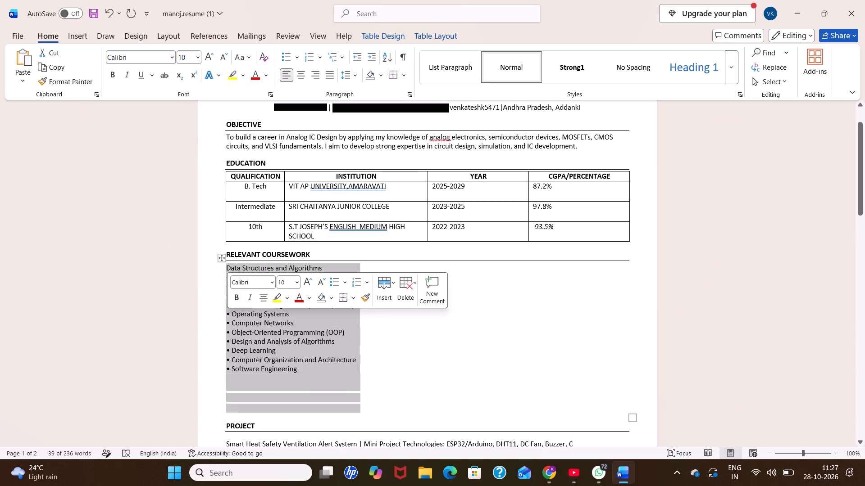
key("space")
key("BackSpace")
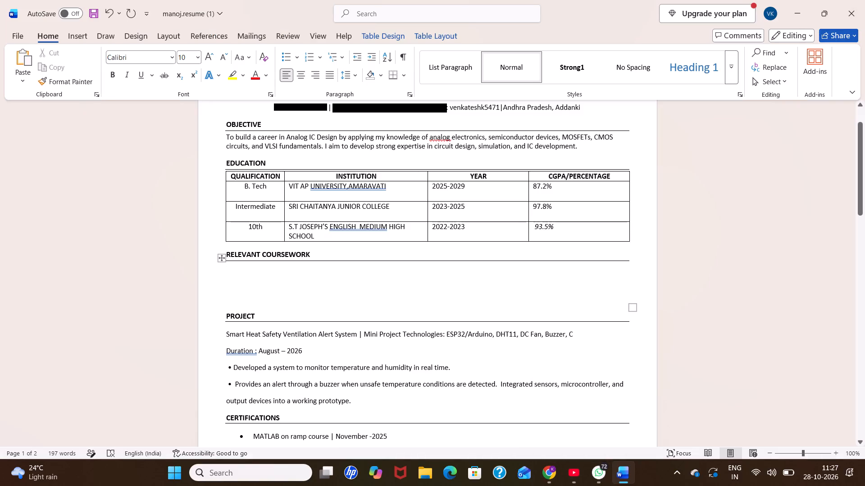
Paste the copied coursework list, with a bullet on every line, into the empty first cell under RELEVANT COURSEWORK.
left_click(324, 303)
scroll(410, 367, "up", 1)
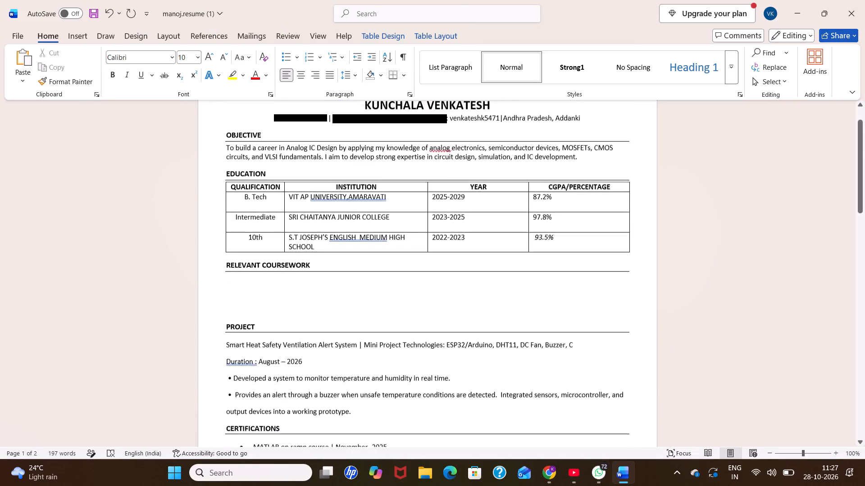
scroll(410, 367, "up", 1)
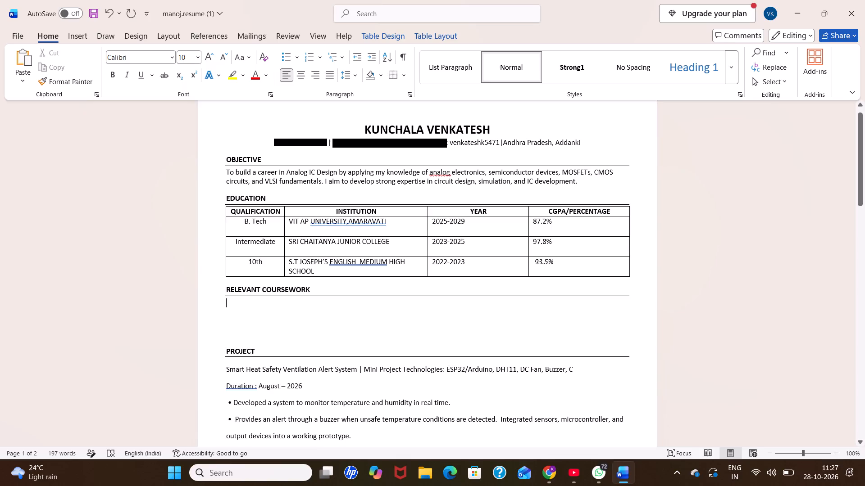
key("ctrl+v")
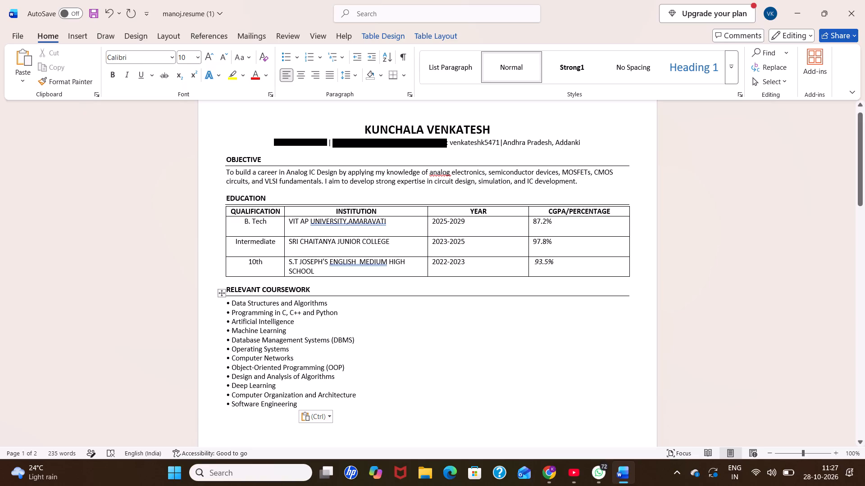
Move the coursework table's left border slightly outward, beyond the left edge of the RELEVANT COURSEWORK heading.
left_click_drag(226, 303, 228, 375)
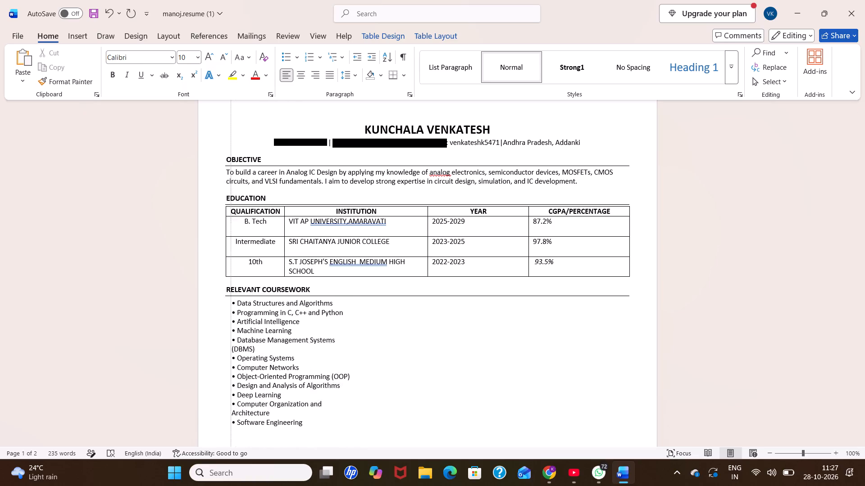
left_click_drag(228, 375, 217, 372)
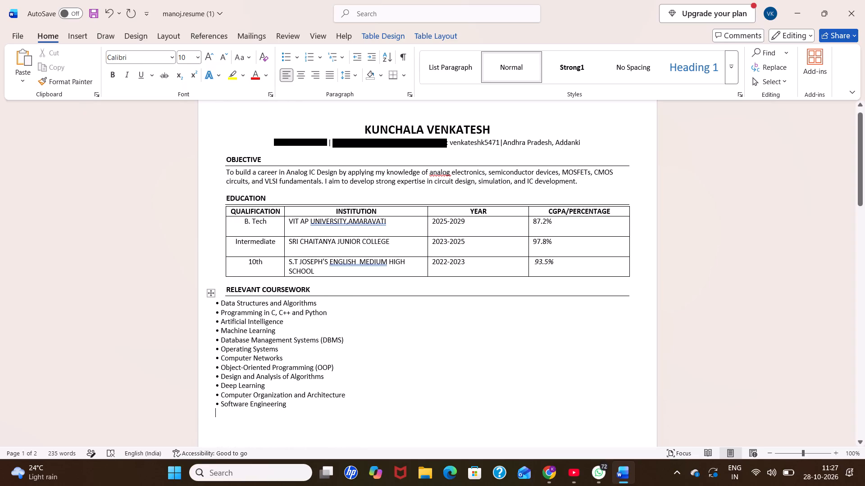
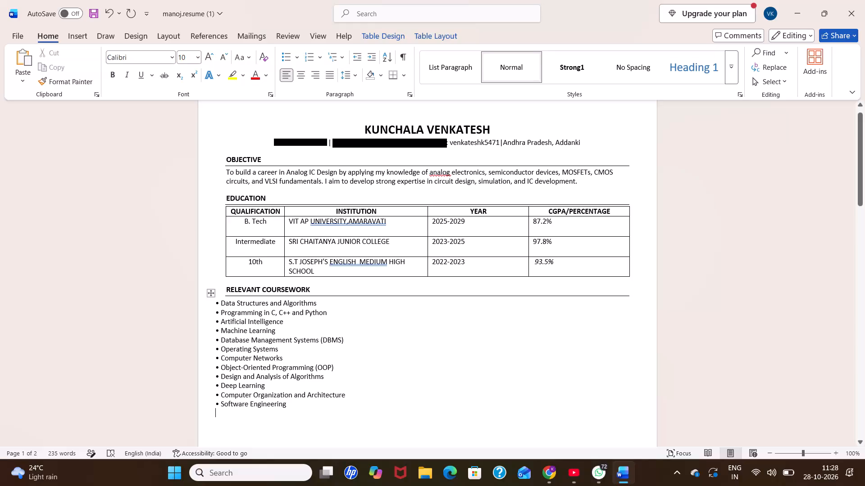
Delete the entire pasted coursework list from the table's first column under RELEVANT COURSEWORK.
left_click_drag(215, 301, 301, 408)
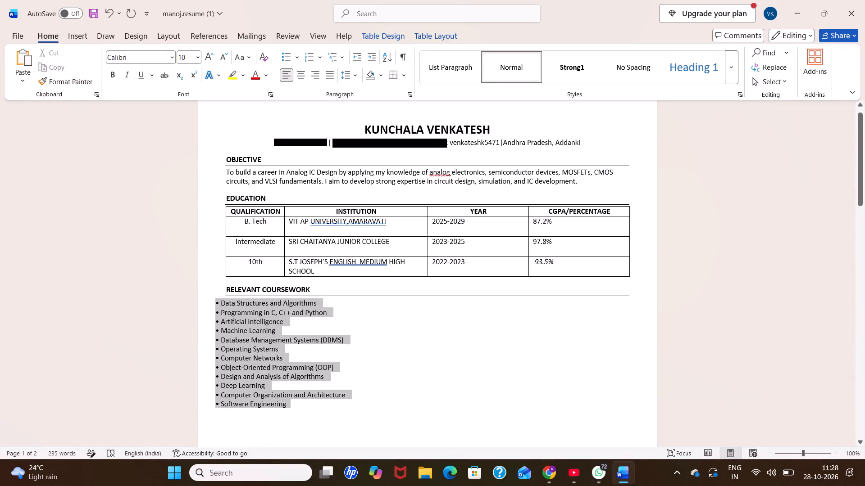
left_click_drag(301, 408, 306, 411)
key("space")
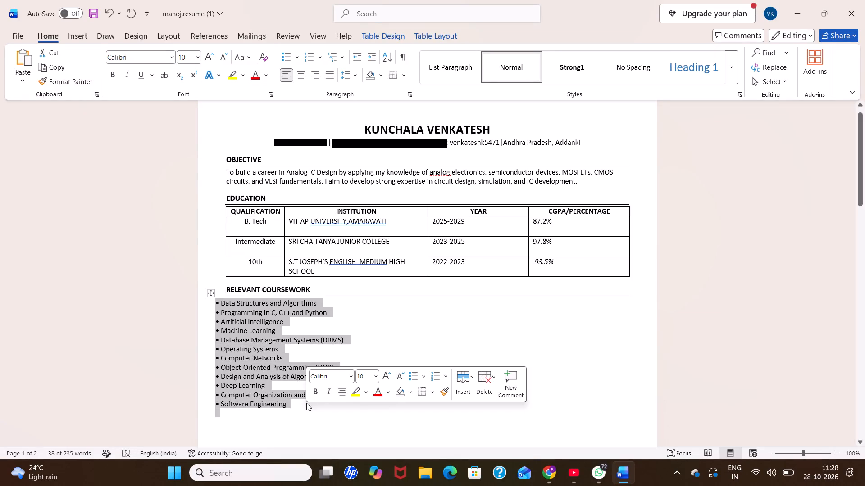
key("space")
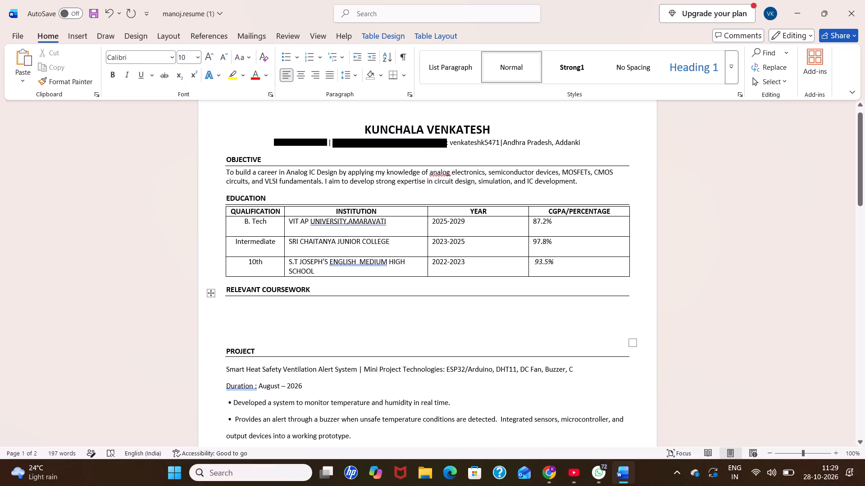
Add a round-bulleted entry reading "Data Structures and Algorithms" in the first cell of the coursework table.
right_click(226, 305)
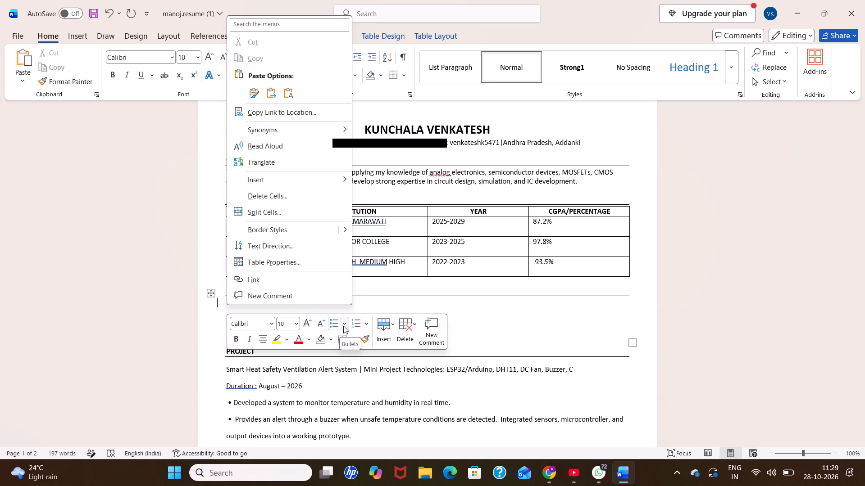
left_click(369, 324)
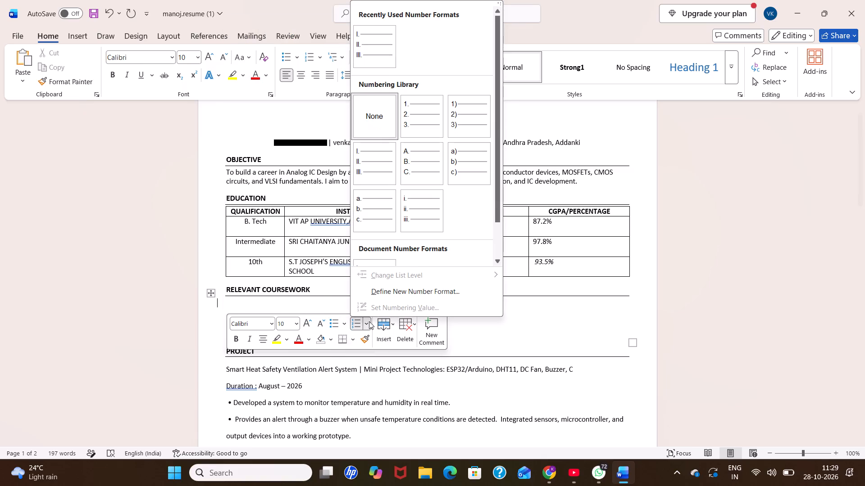
left_click(343, 323)
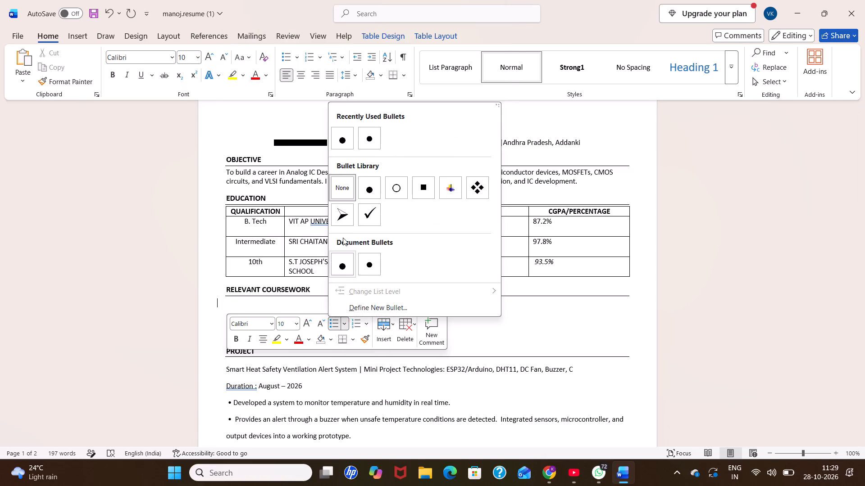
left_click(343, 148)
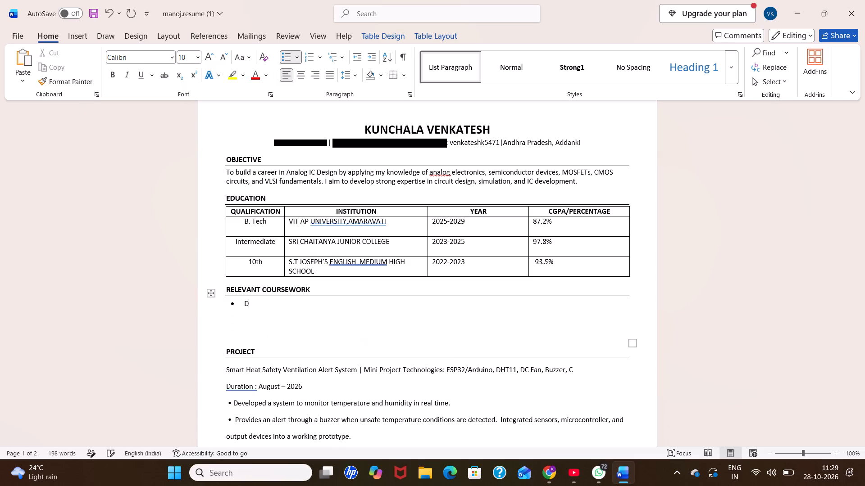
type("ata")
key("space")
key("t")
type("ru")
type("ctures")
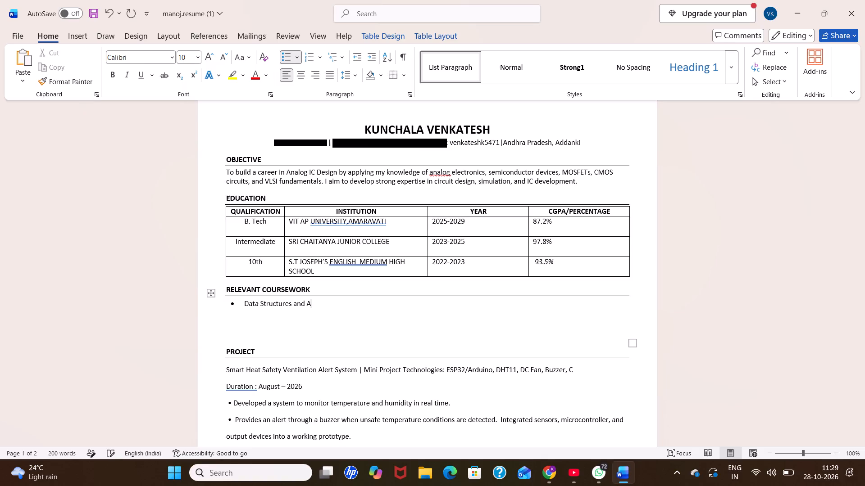
key("l")
type("gor")
type("ih")
key("BackSpace")
type("th")
type("ms")
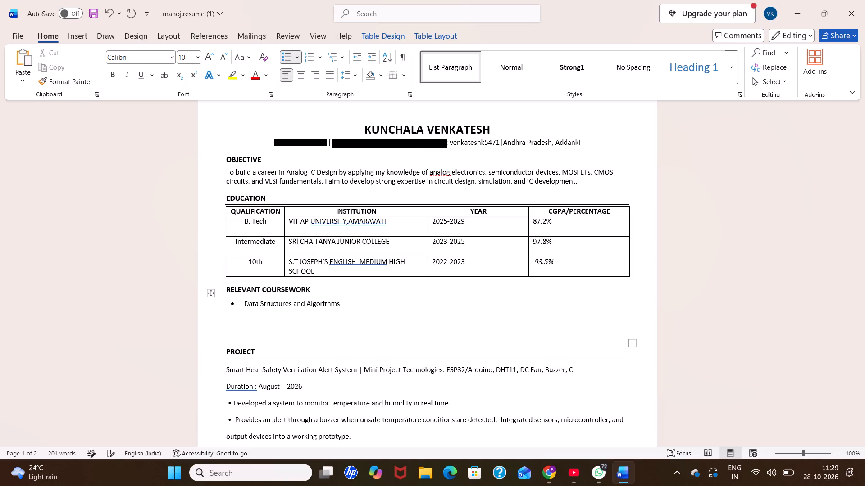
key("space")
key("space")
key("space")
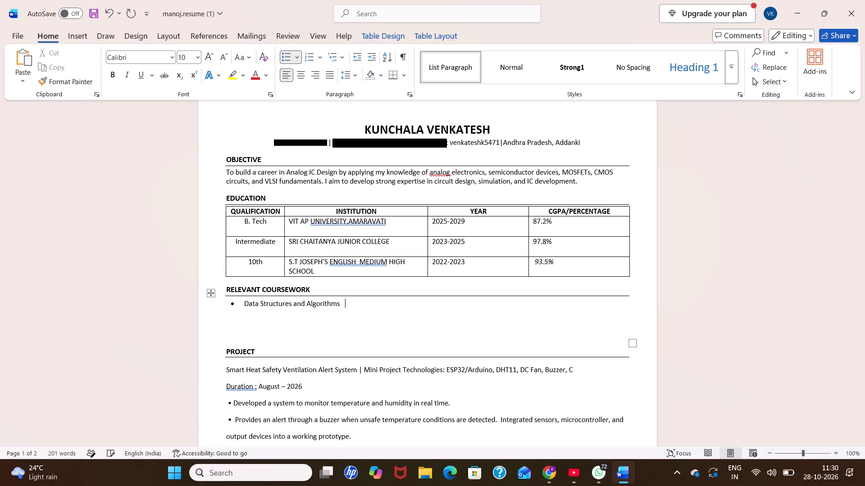
Apply a round bullet to the empty cell directly below "Data Structures and Algorithms" in the coursework table.
left_click(275, 312)
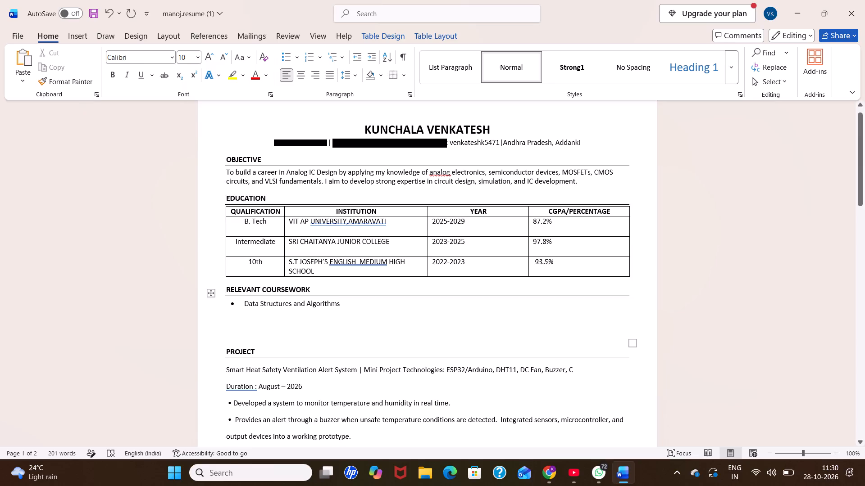
left_click(359, 306)
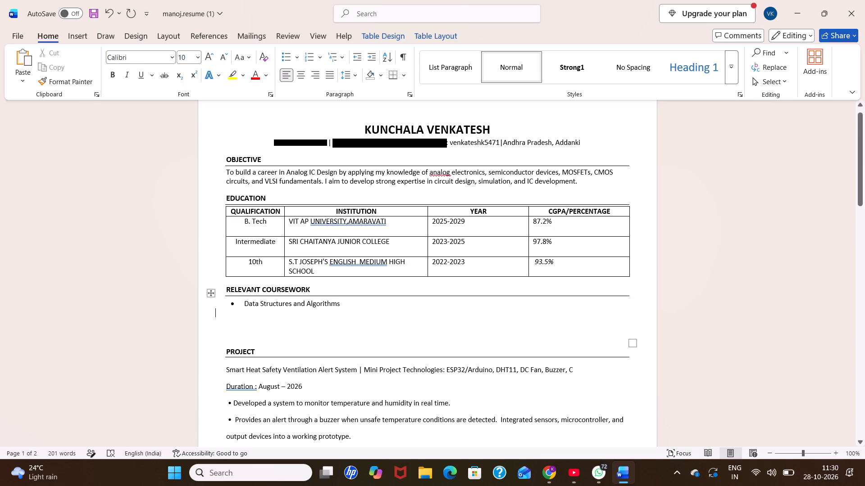
left_click(237, 310)
right_click(237, 310)
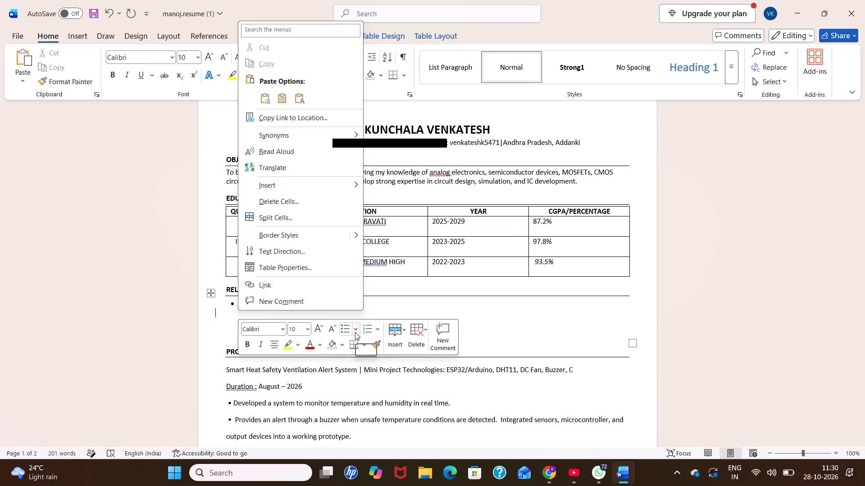
left_click(355, 332)
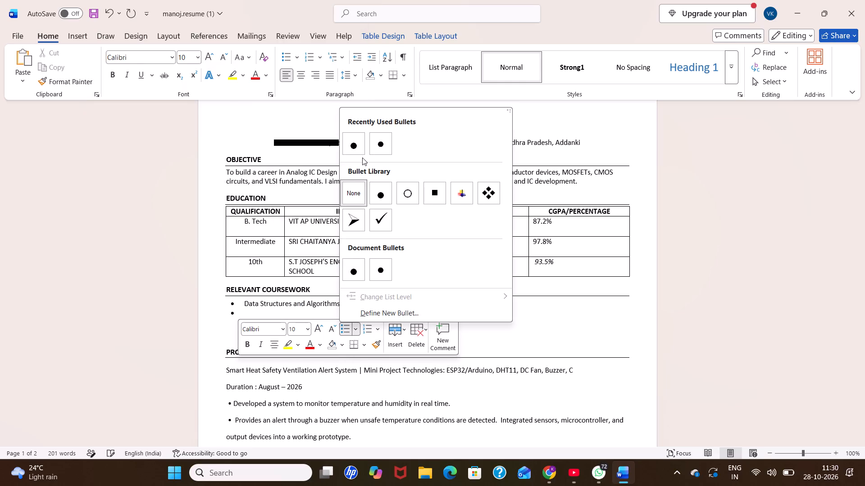
left_click(361, 153)
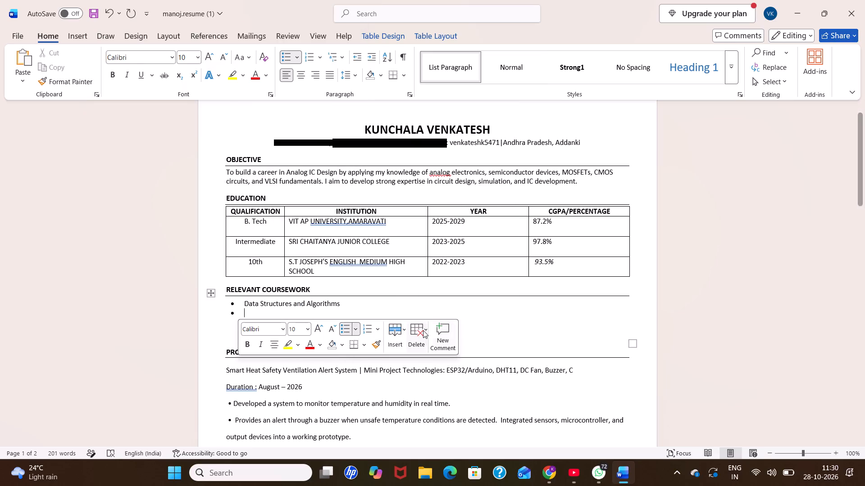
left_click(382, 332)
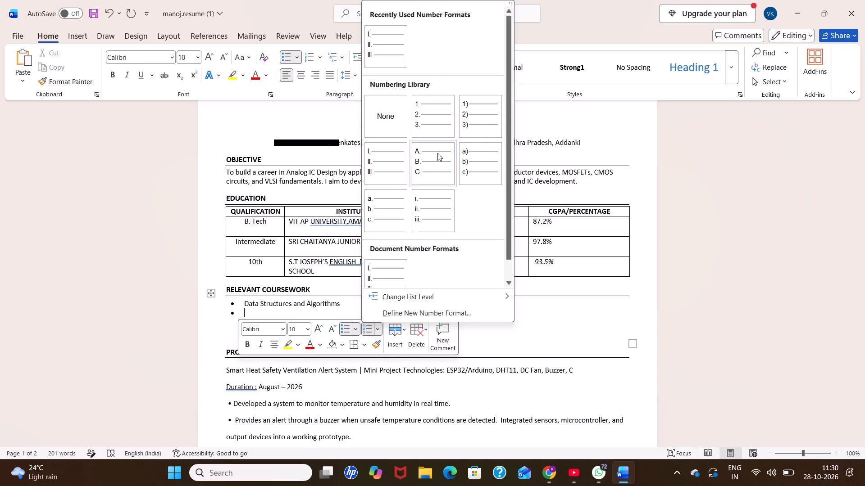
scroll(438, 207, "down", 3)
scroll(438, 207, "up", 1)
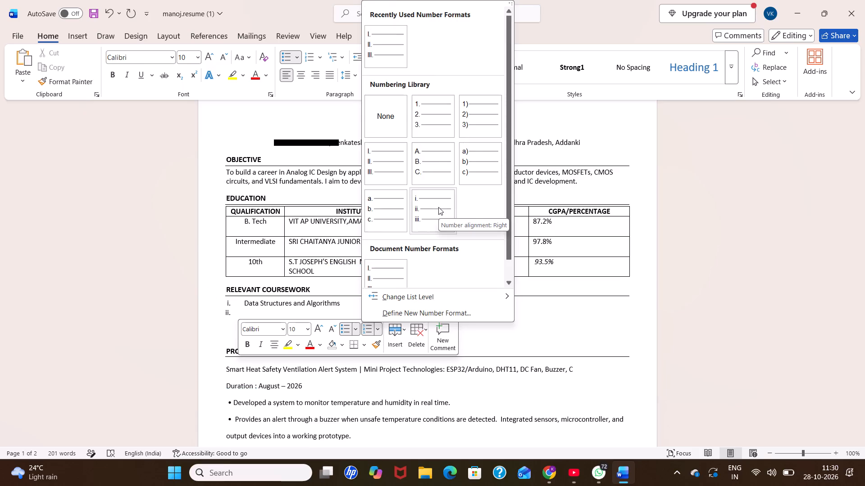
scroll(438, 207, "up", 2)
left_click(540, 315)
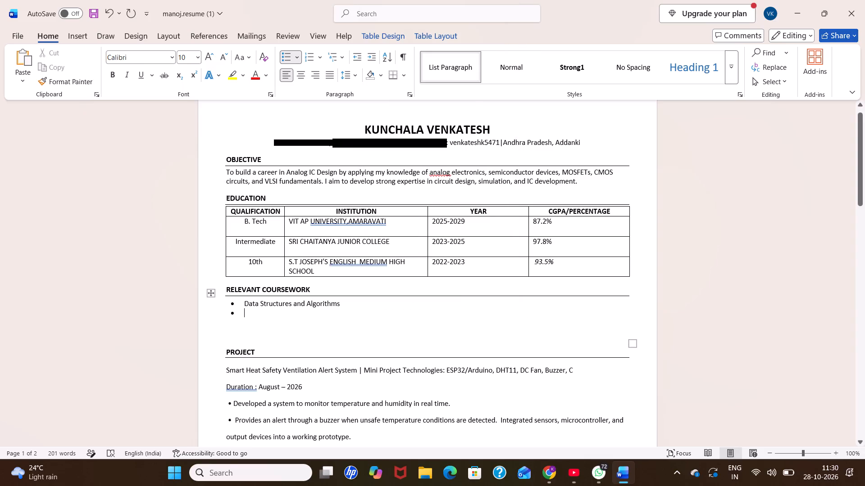
Start a round-bulleted entry reading "Programming in" in the second cell of the coursework table's first row.
left_click(401, 304)
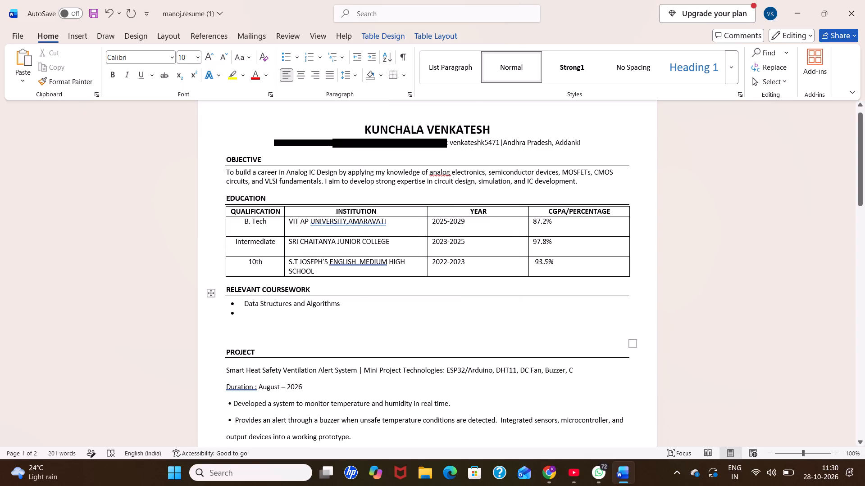
left_click(402, 307)
right_click(367, 301)
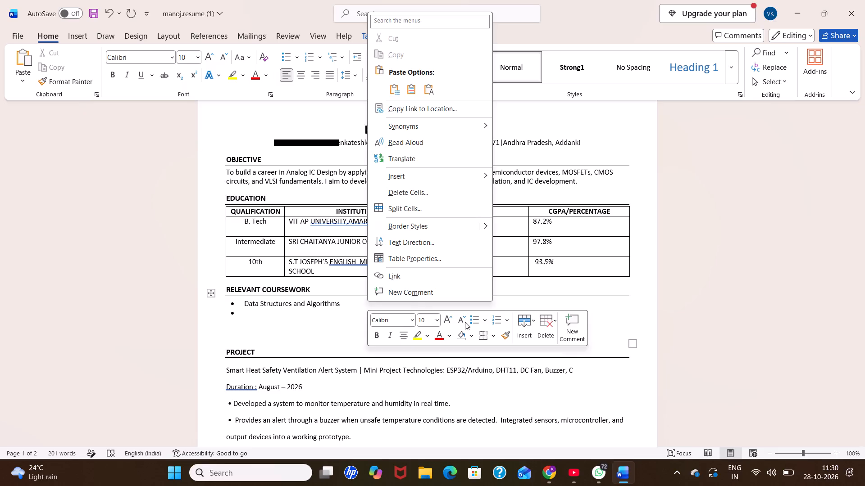
left_click(485, 322)
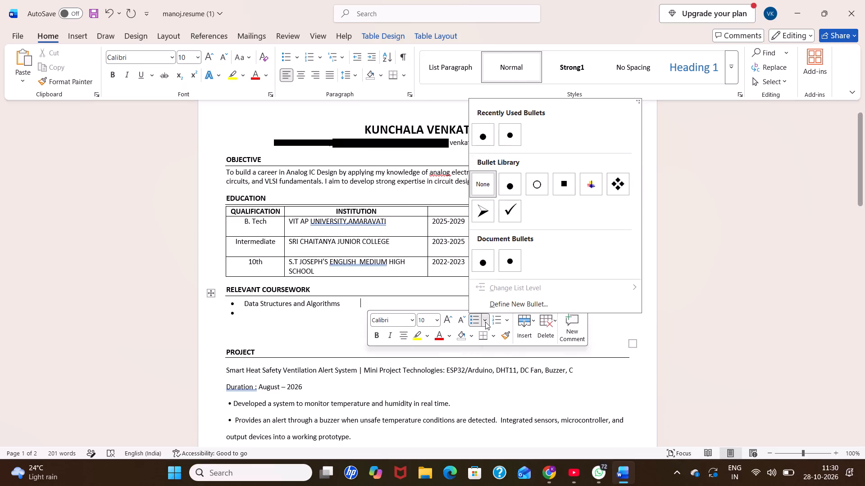
left_click(485, 135)
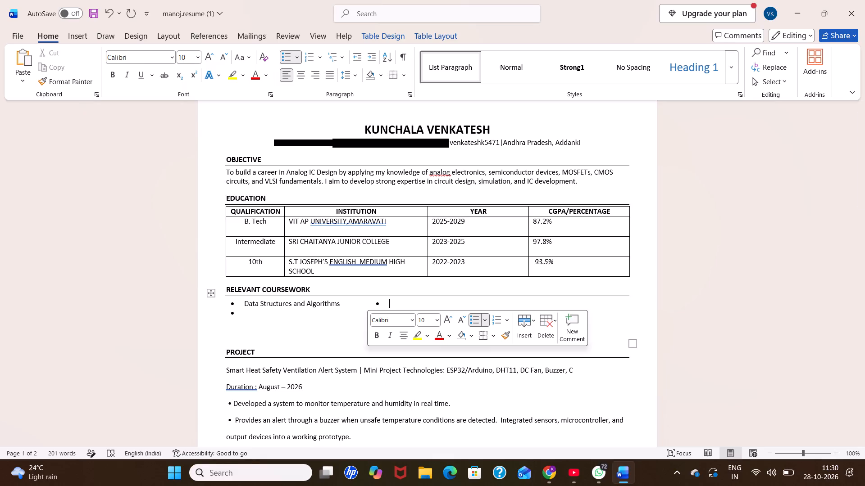
type("ro")
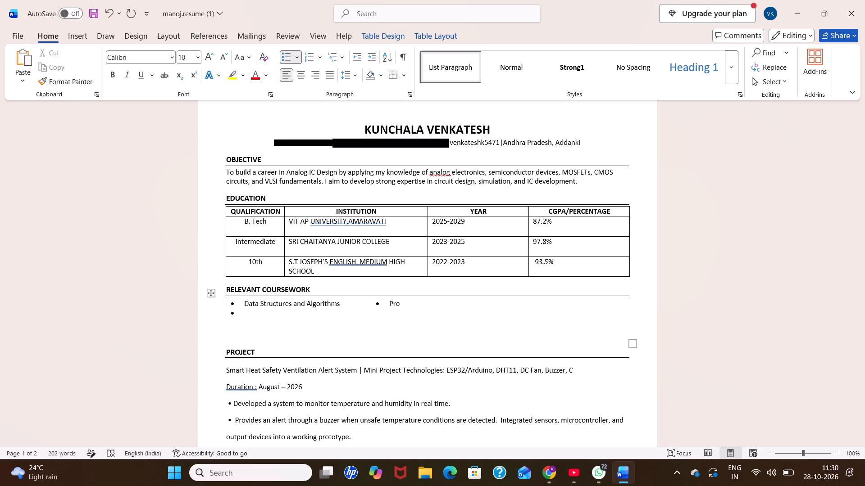
type("gra")
type("mming")
key("space")
type("in")
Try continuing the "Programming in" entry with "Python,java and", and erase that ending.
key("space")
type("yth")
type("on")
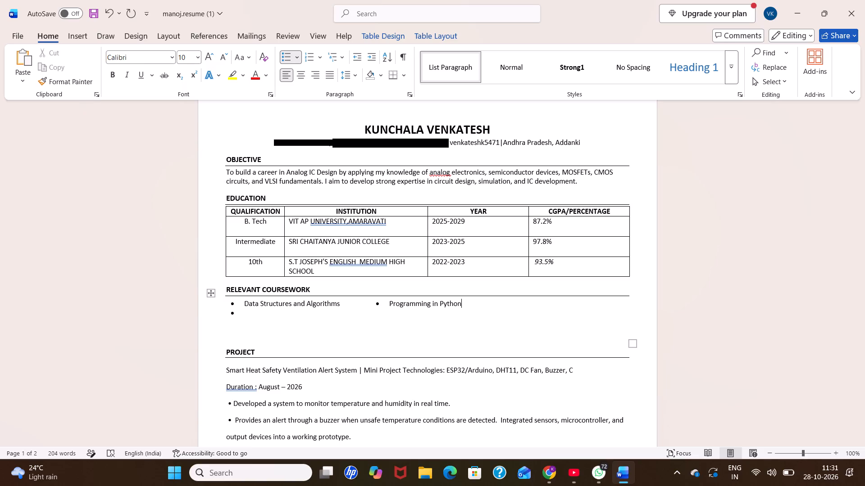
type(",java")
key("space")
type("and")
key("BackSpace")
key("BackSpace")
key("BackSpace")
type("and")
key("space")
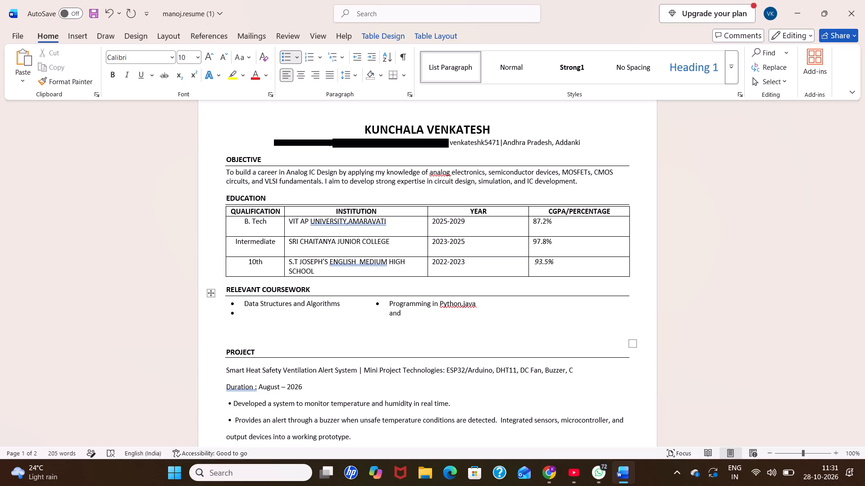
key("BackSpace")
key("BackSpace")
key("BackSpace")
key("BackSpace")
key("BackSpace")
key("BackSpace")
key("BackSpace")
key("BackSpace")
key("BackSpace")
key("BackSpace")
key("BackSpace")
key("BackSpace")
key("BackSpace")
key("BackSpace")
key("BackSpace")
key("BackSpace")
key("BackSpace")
Complete the second coursework entry as "Programming in PYTHON and JAVA".
key("space")
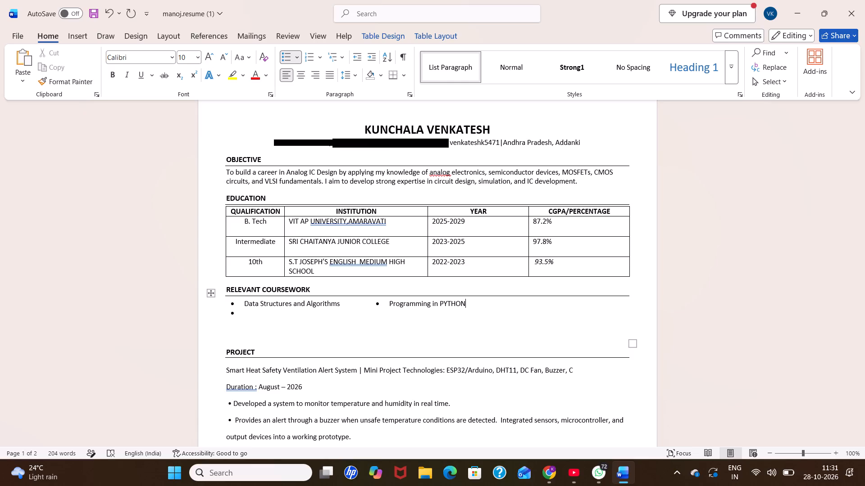
key("space")
type("anf")
key("space")
key("BackSpace")
key("BackSpace")
key("BackSpace")
key("BackSpace")
key("BackSpace")
type("JAV")
type("AA")
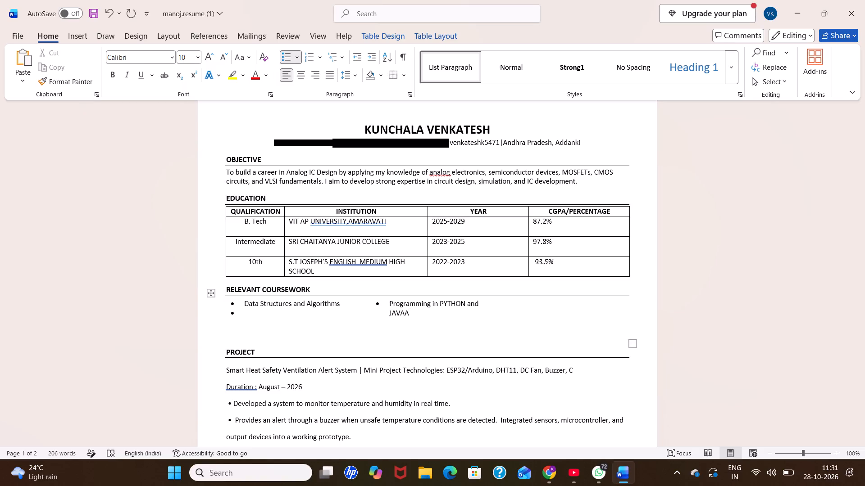
key("BackSpace")
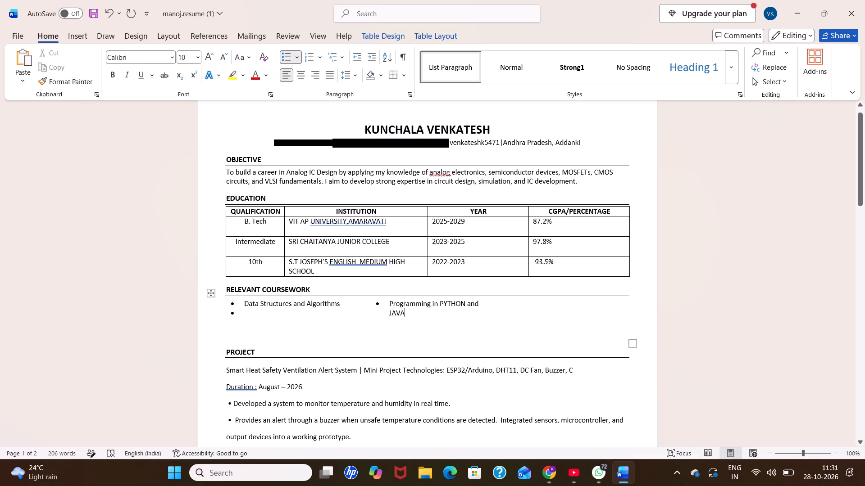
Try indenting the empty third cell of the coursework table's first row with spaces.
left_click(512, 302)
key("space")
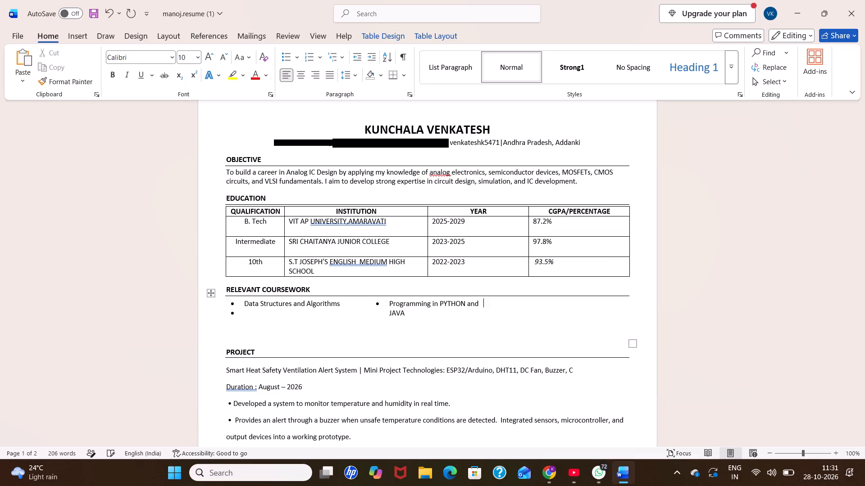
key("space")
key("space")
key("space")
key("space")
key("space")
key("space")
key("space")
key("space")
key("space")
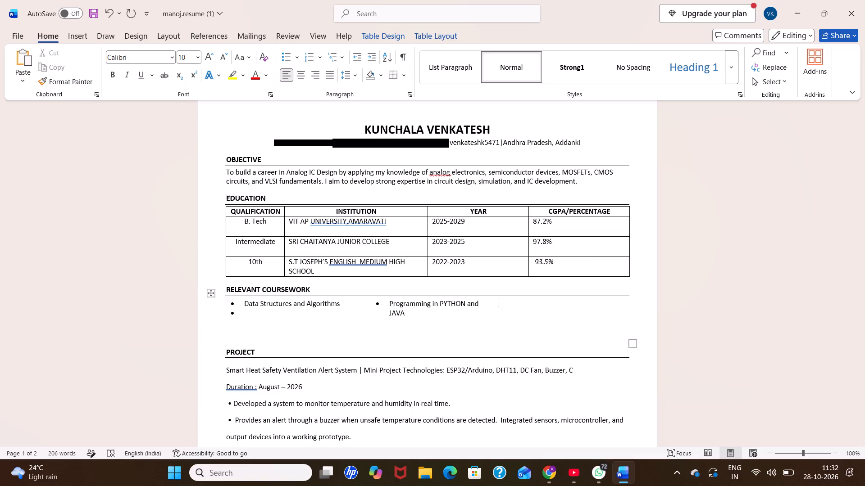
Add a round-bulleted entry reading "Artifical Intelligence" in the third cell of the coursework table's first row.
left_click(510, 301)
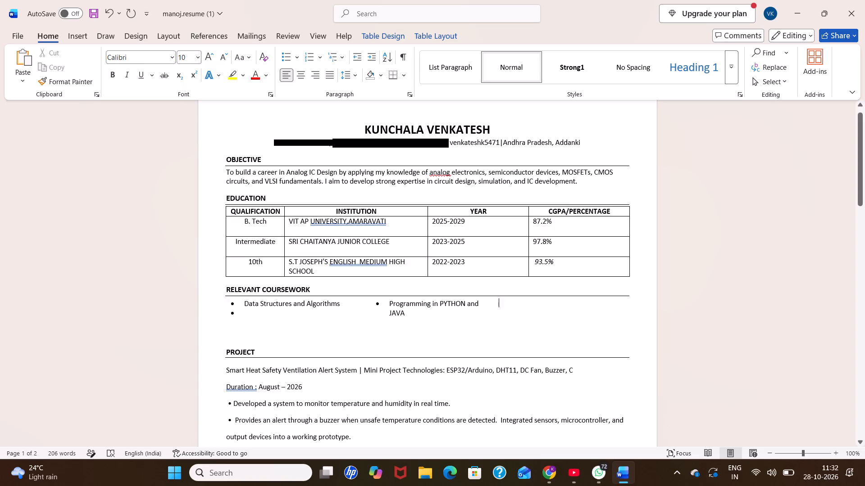
left_click(509, 307)
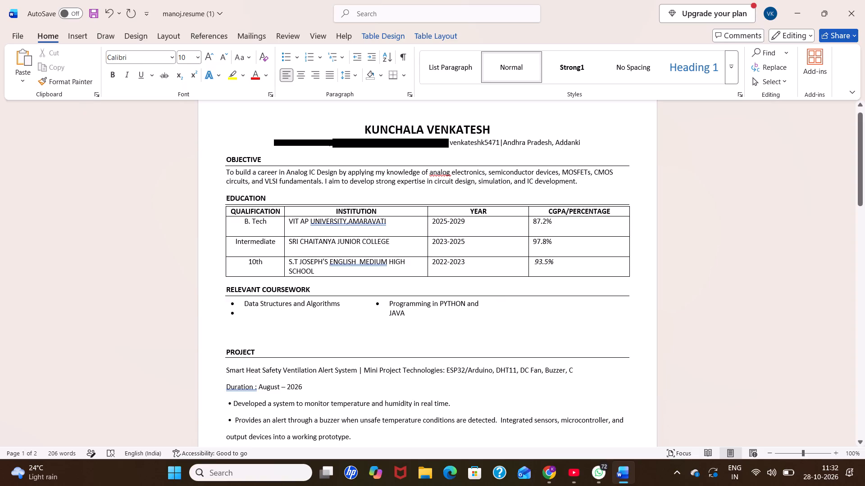
right_click(502, 301)
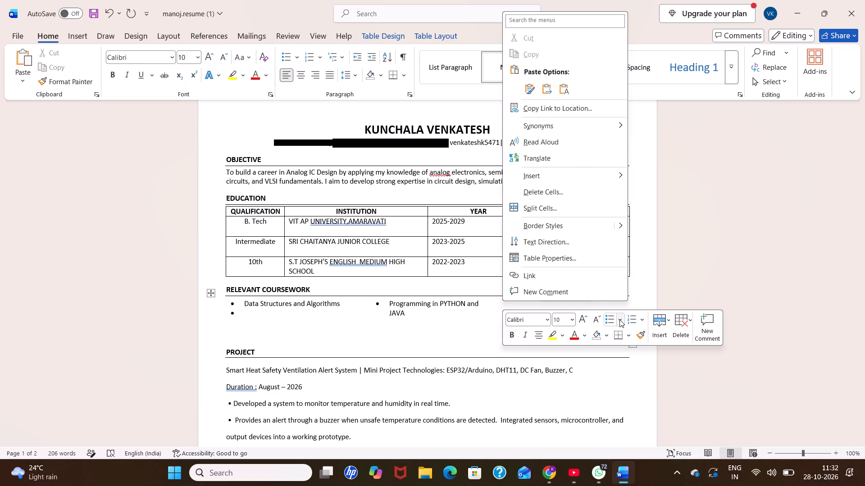
left_click(619, 319)
left_click(618, 133)
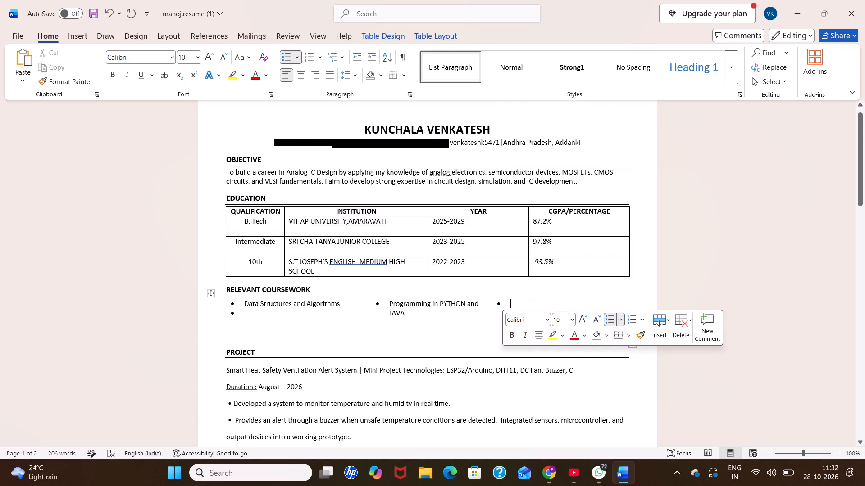
key("a")
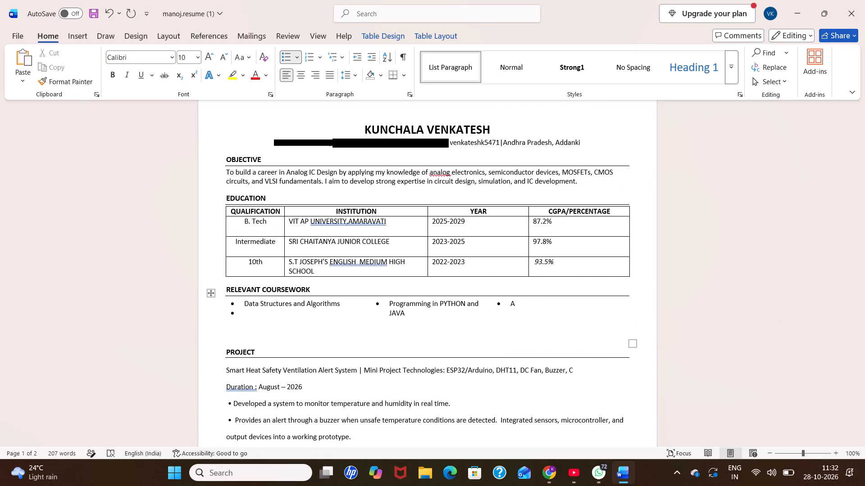
key("r")
key("t")
type("ifical")
key("BackSpace")
key("BackSpace")
key("n")
type("te")
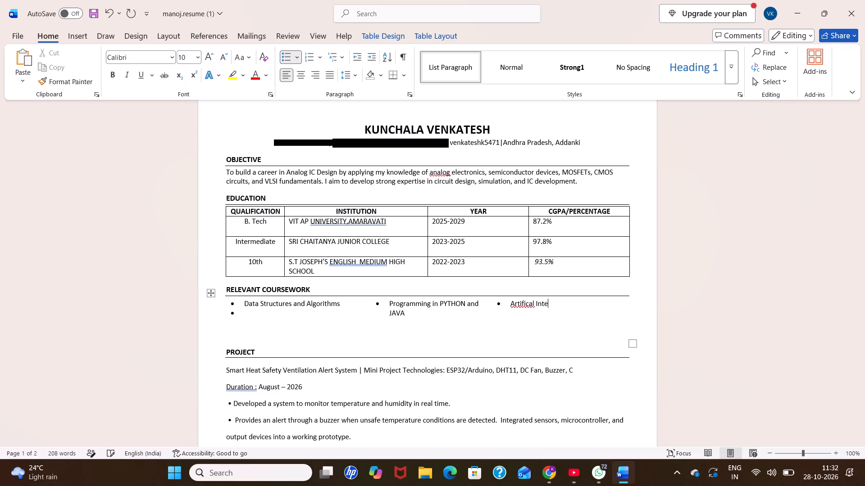
type("lli")
type("gen")
type("ce")
Remove the empty second bullet beneath "Data Structures and Algorithms" and leave a blank unbulleted line there.
left_click(238, 310)
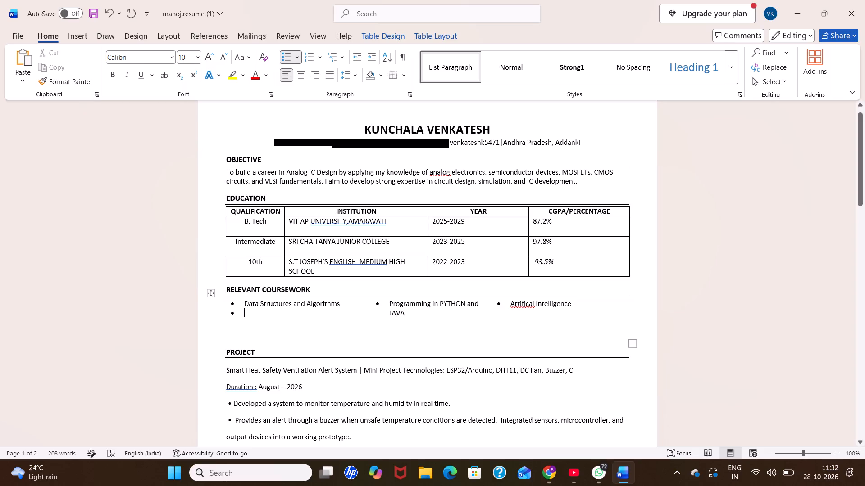
key("BackSpace")
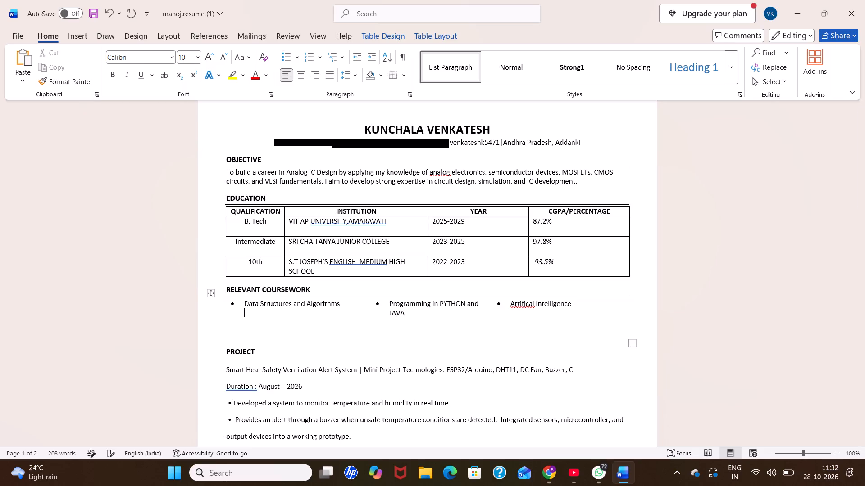
key("Return")
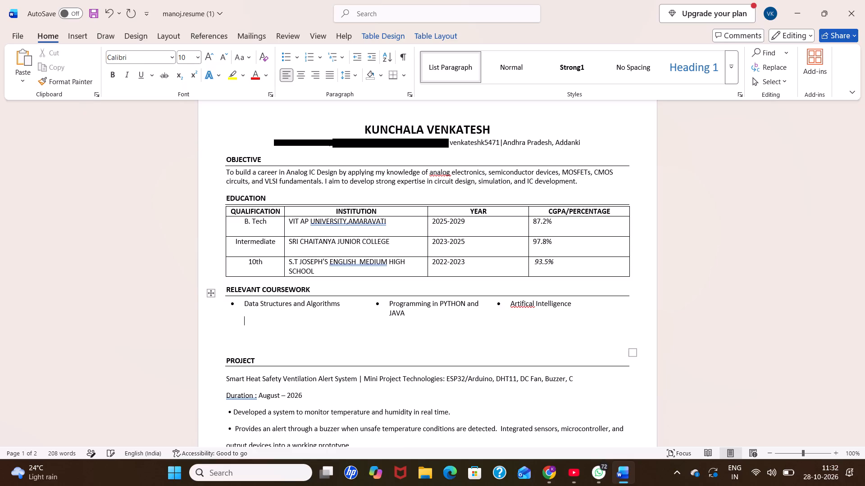
key("BackSpace")
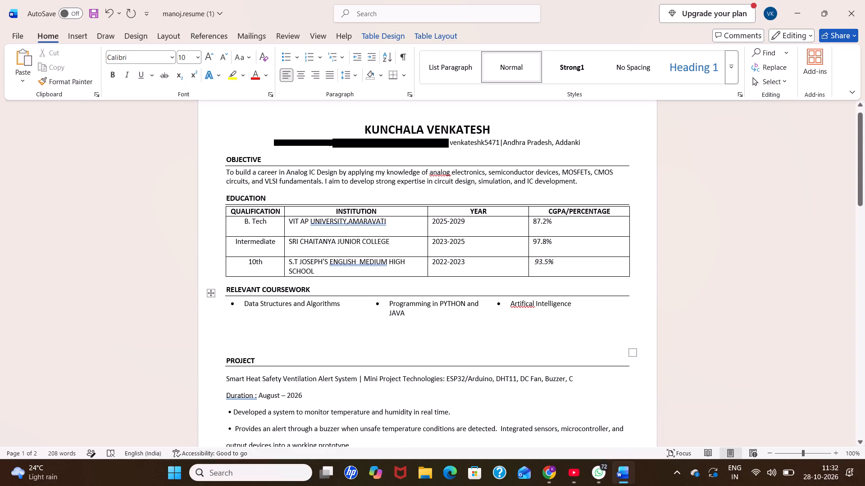
key("Right")
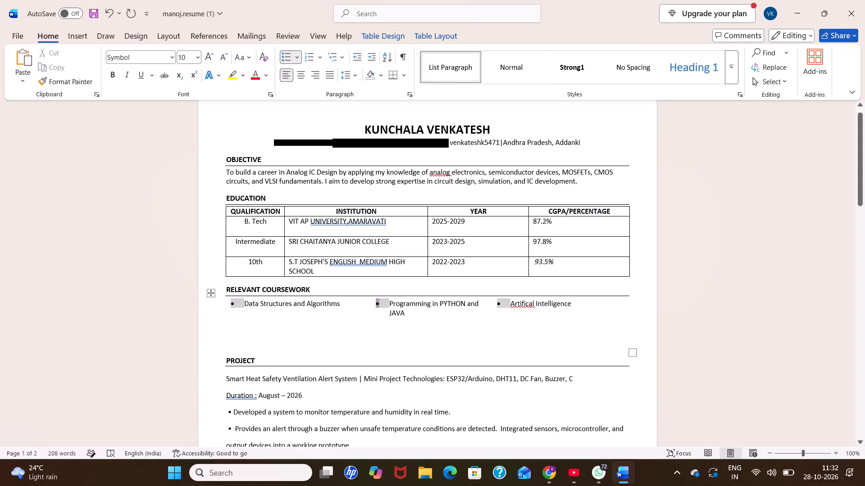
left_click(235, 326)
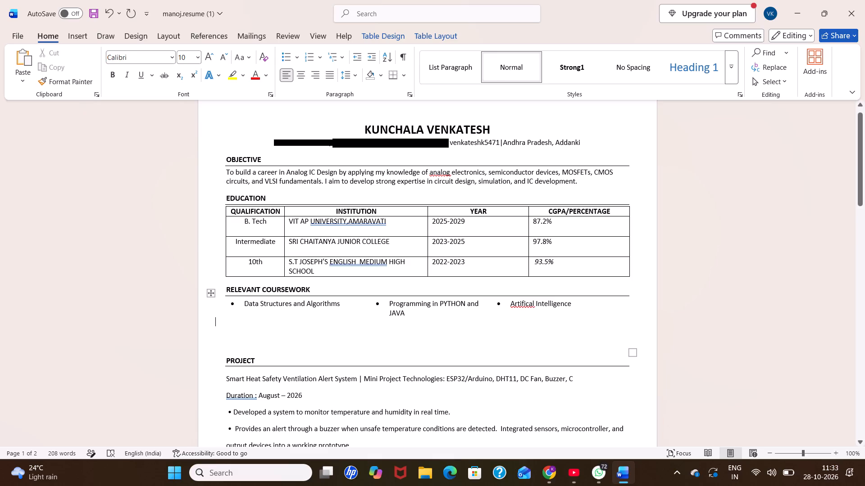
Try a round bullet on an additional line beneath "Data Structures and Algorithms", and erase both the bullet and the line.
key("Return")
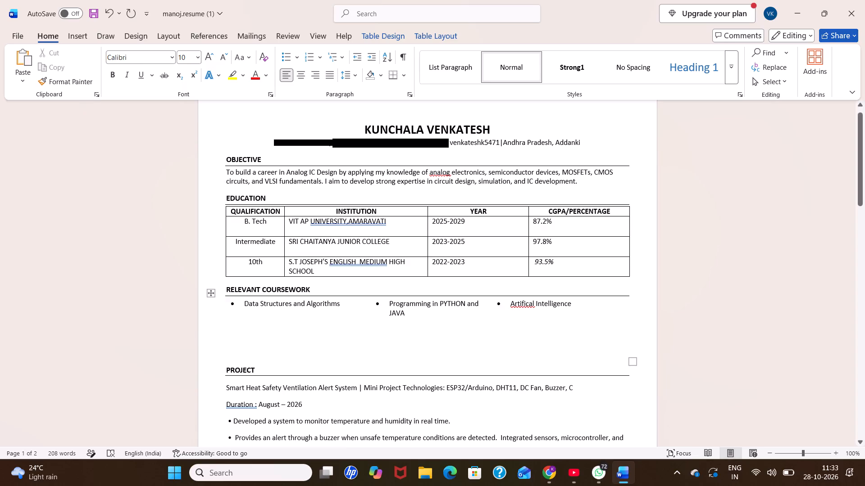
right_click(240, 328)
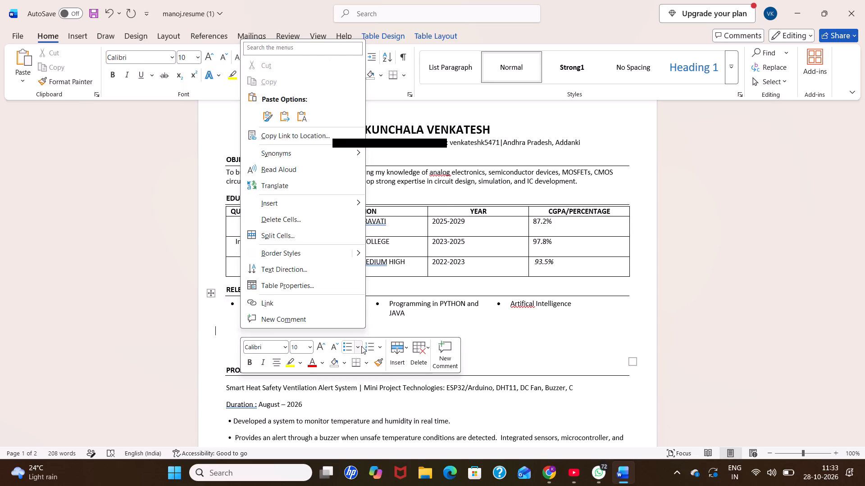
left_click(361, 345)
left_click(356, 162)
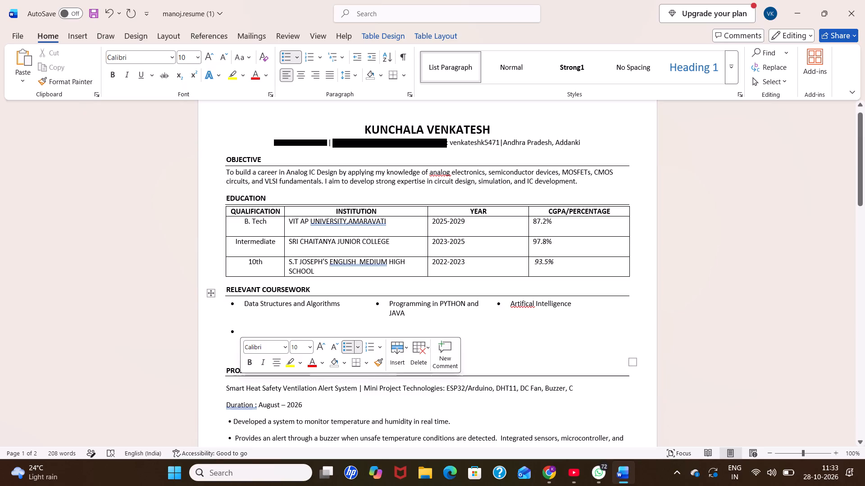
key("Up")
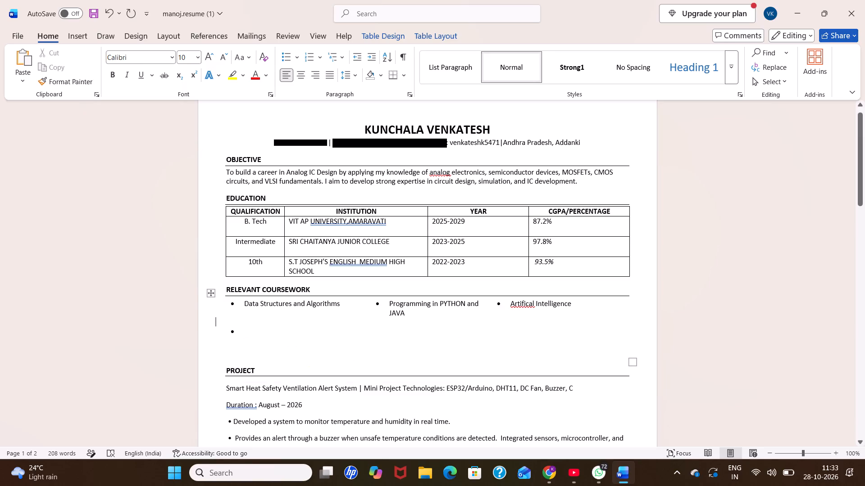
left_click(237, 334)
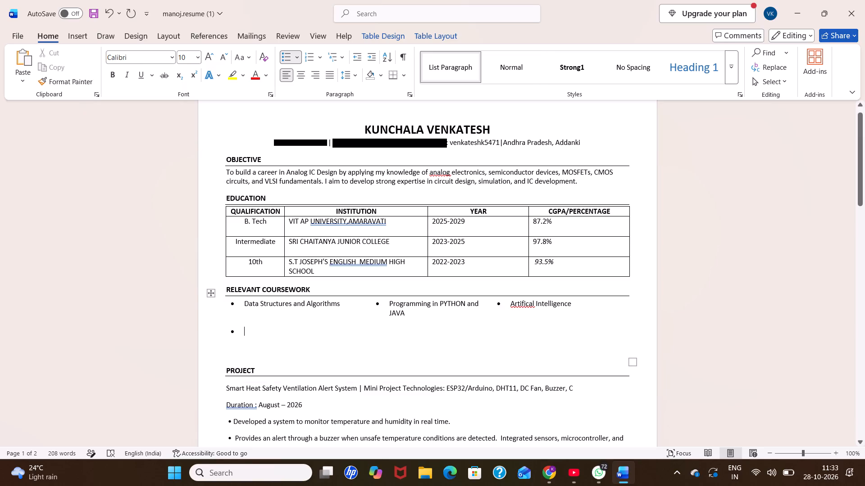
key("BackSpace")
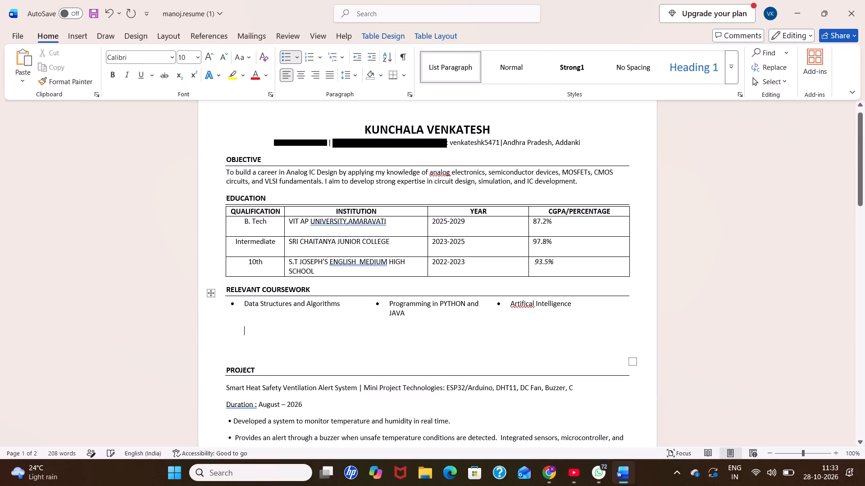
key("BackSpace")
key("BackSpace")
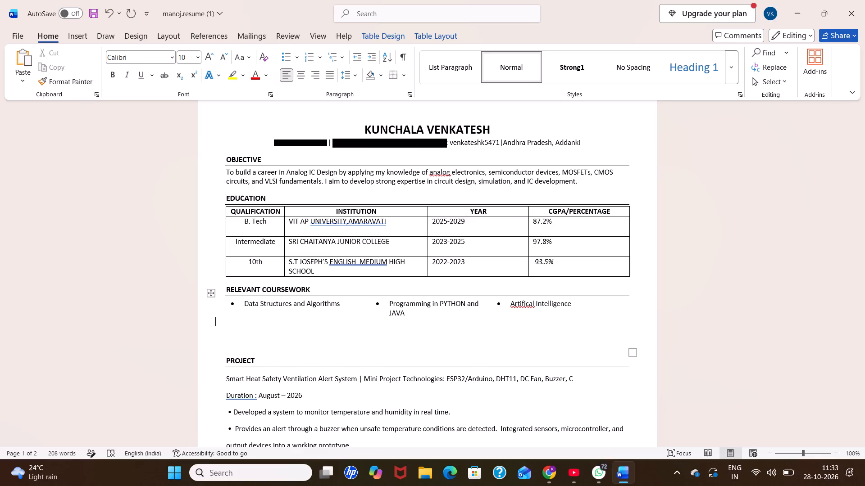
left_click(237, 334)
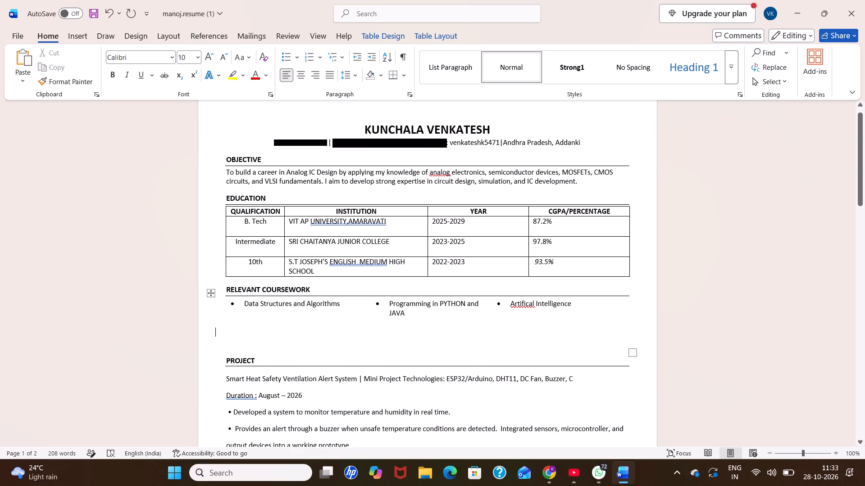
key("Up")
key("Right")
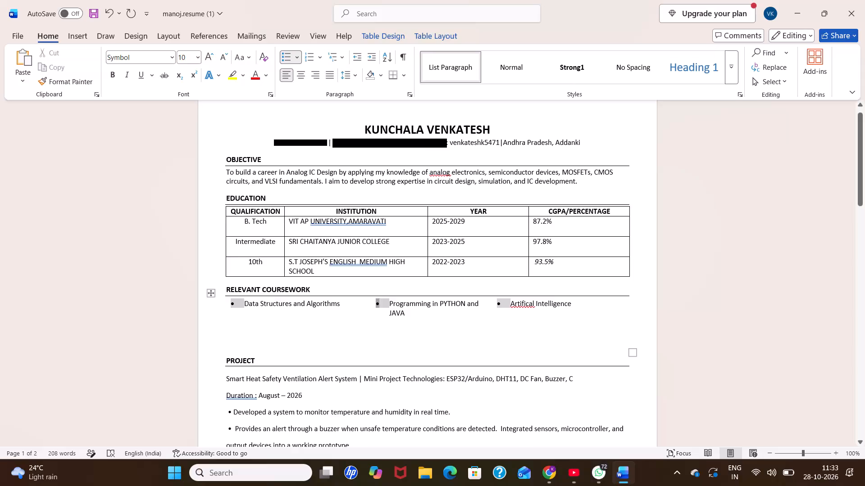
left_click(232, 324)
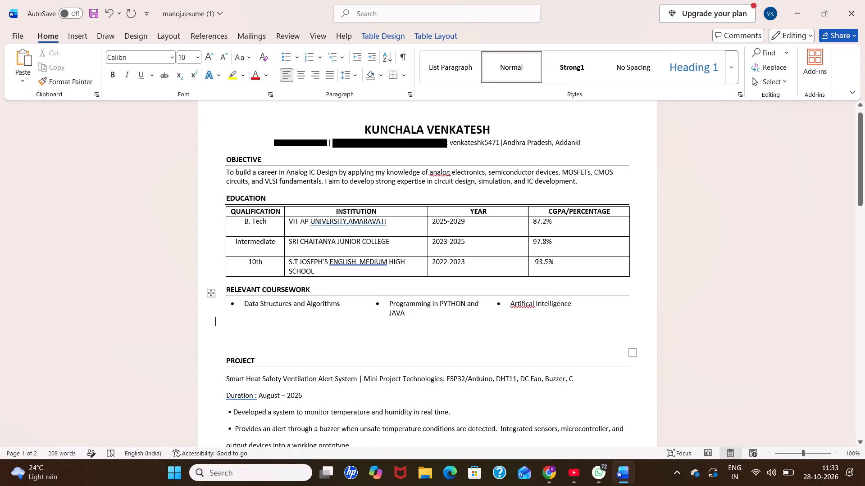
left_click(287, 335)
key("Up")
Move the left border of the coursework table slightly outward, widening the first column.
left_click(215, 321)
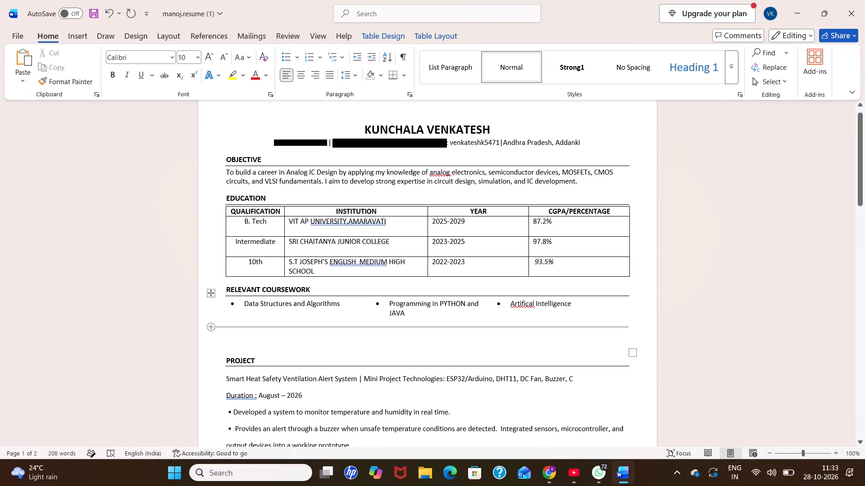
left_click_drag(215, 321, 244, 319)
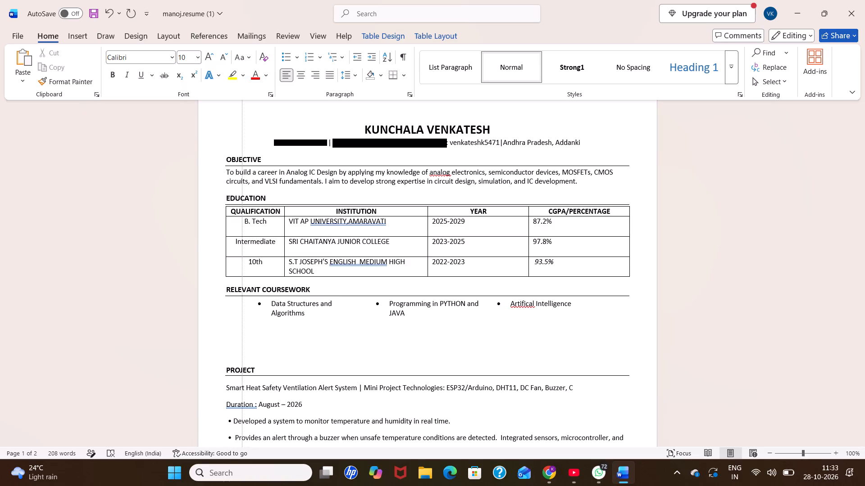
left_click_drag(244, 319, 212, 315)
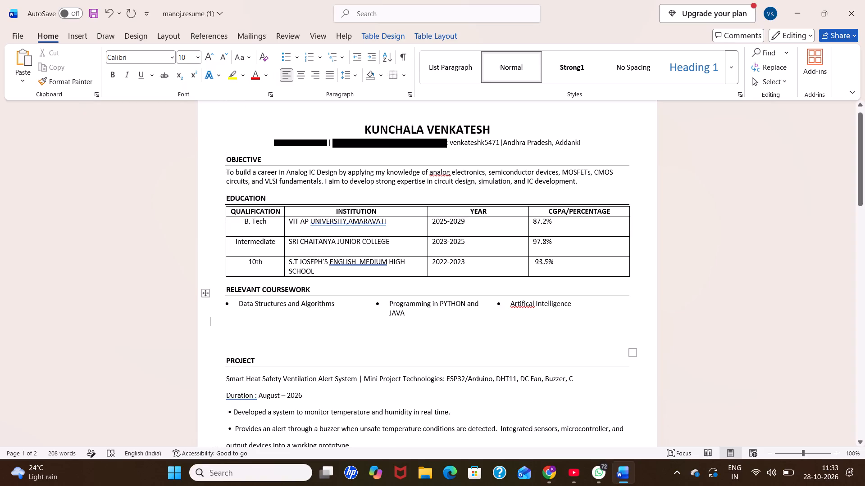
Add a round-bulleted entry reading "Machine Learning" below "Data Structures and Algorithms" in the coursework table.
right_click(229, 320)
left_click(343, 339)
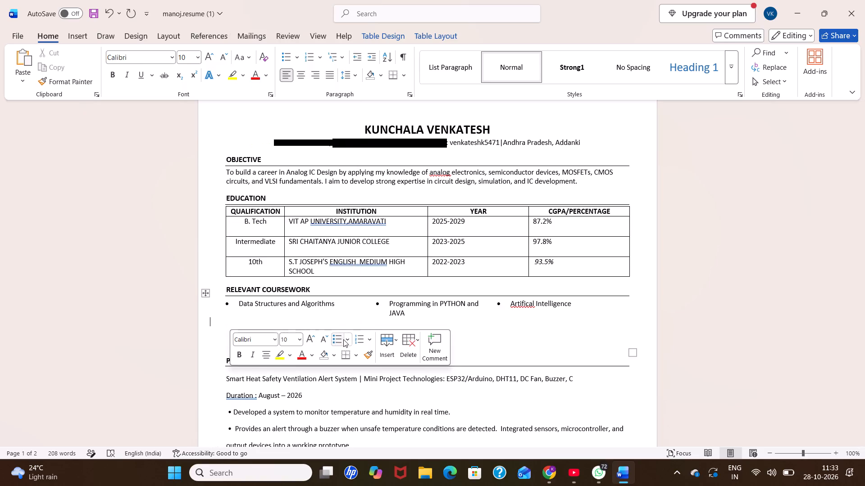
left_click(346, 339)
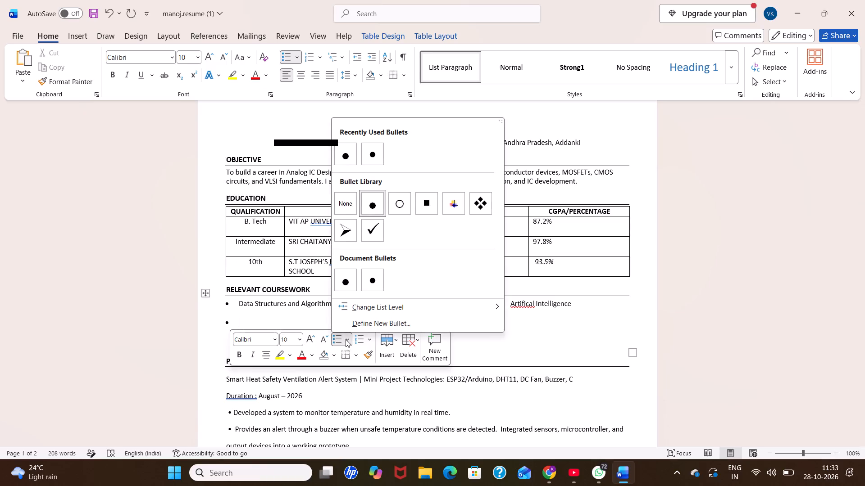
left_click(348, 159)
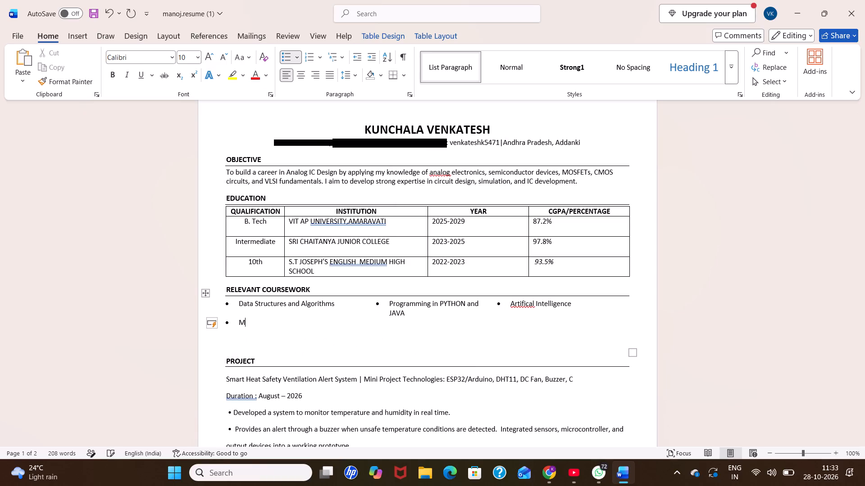
type("achine")
key("space")
type("ear")
type("ning")
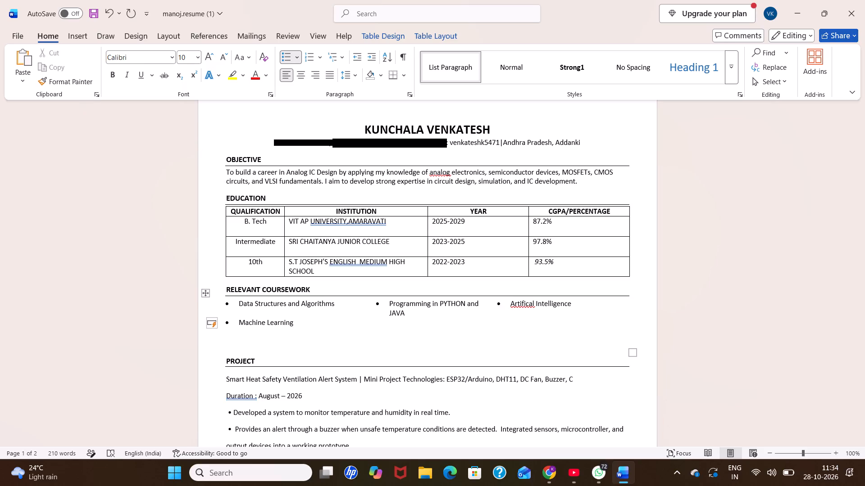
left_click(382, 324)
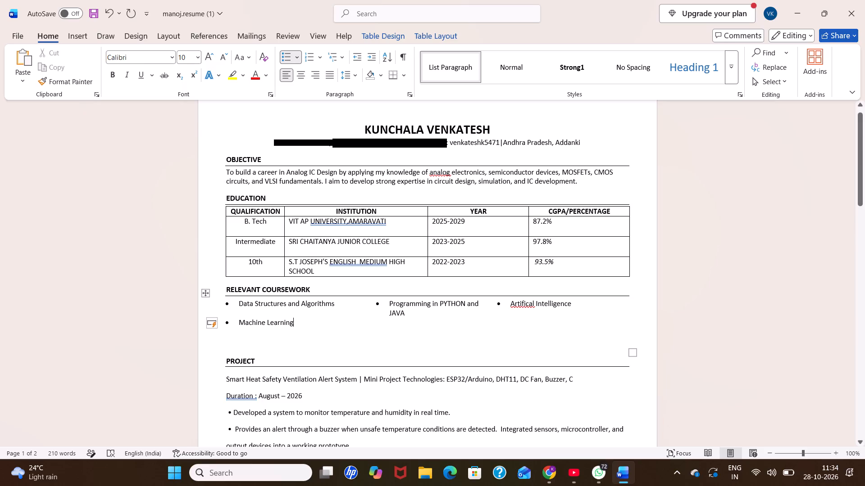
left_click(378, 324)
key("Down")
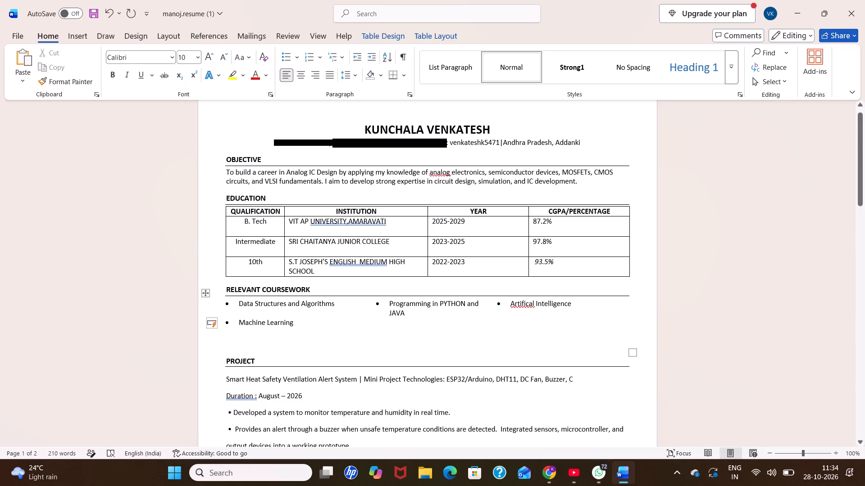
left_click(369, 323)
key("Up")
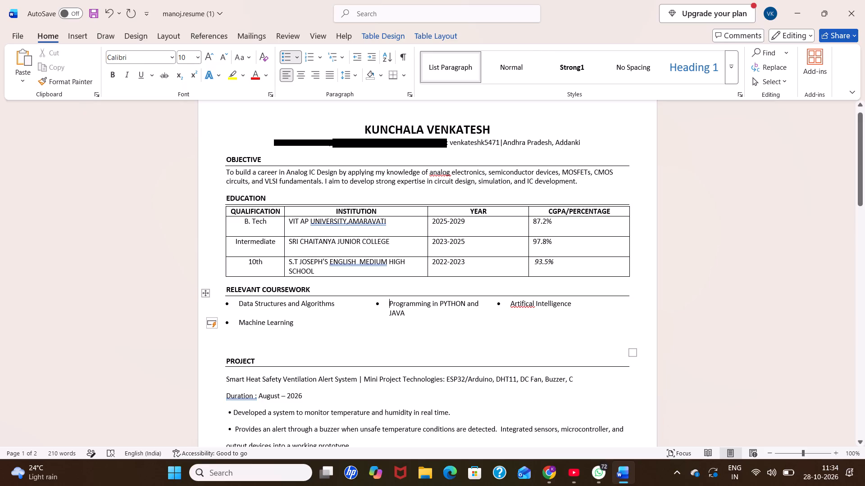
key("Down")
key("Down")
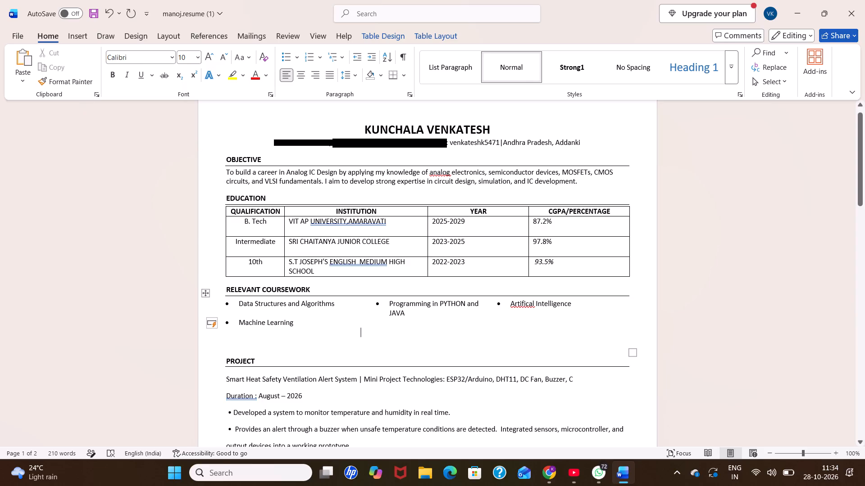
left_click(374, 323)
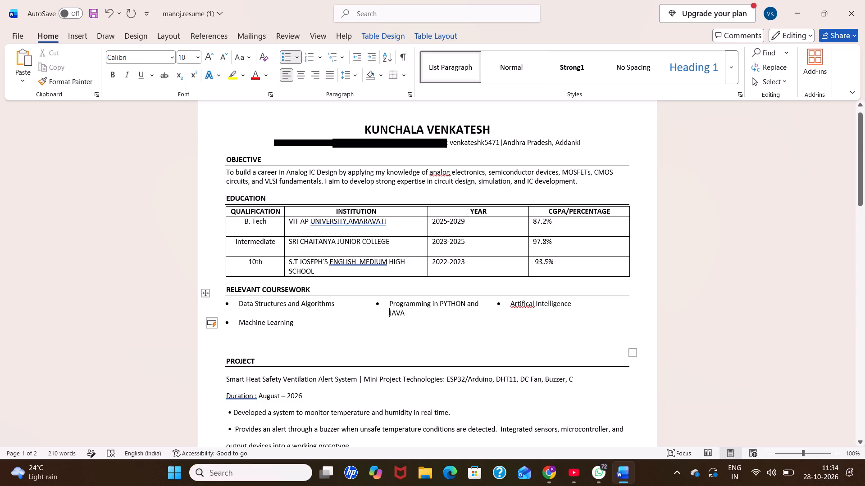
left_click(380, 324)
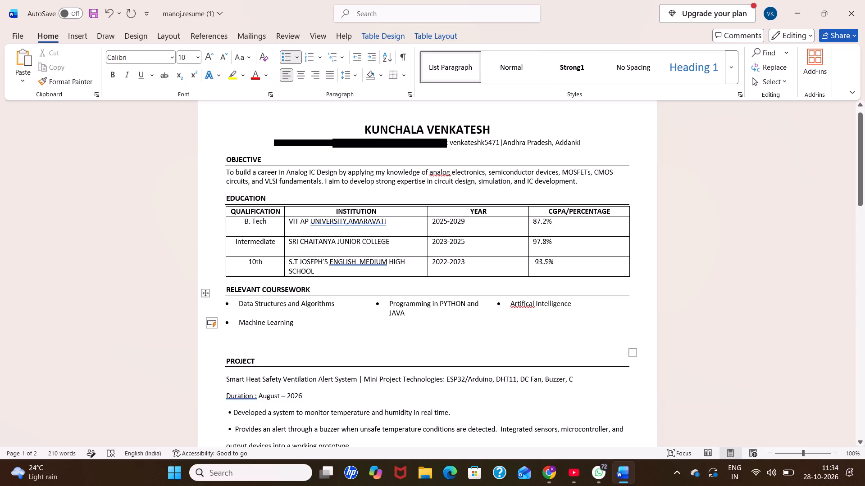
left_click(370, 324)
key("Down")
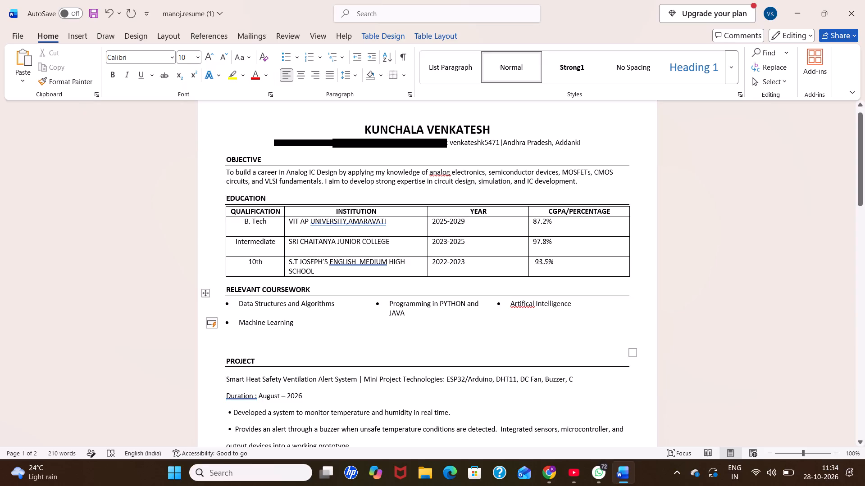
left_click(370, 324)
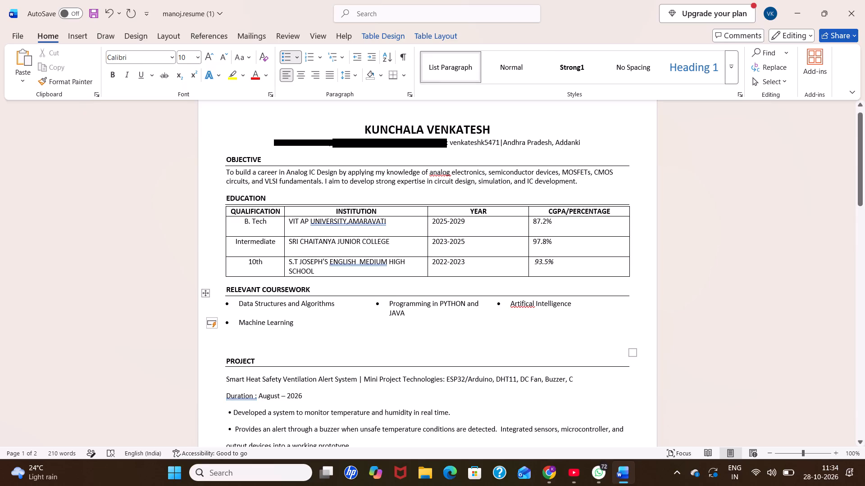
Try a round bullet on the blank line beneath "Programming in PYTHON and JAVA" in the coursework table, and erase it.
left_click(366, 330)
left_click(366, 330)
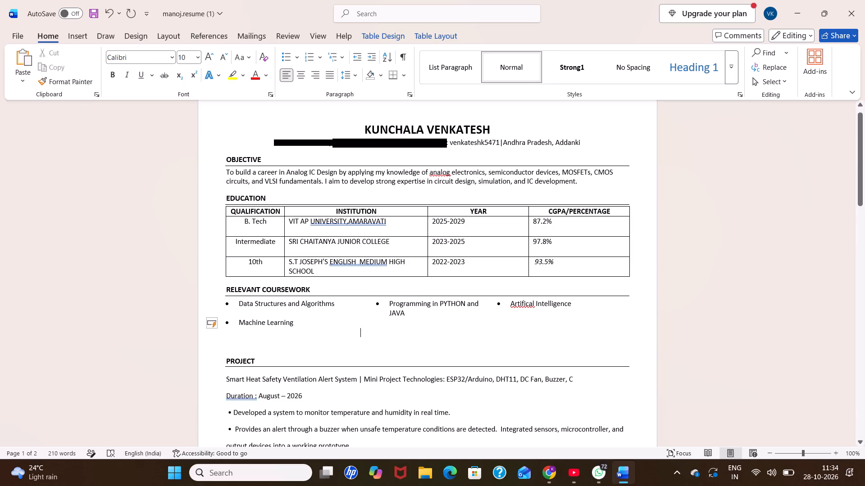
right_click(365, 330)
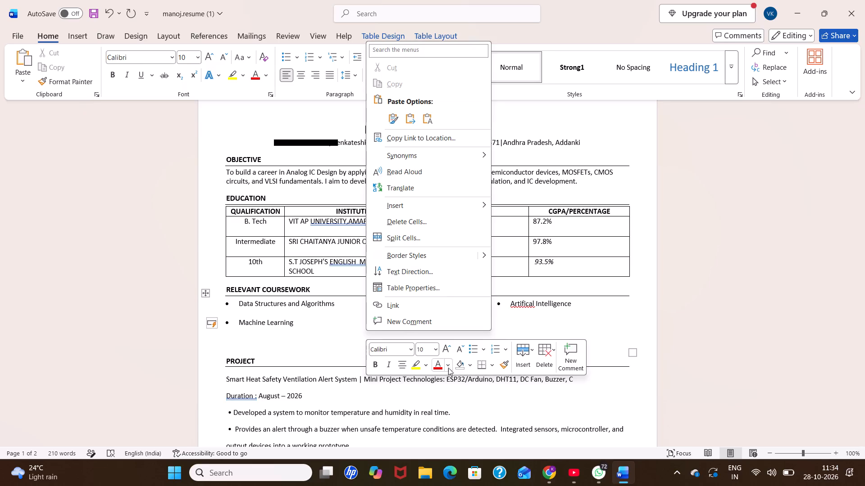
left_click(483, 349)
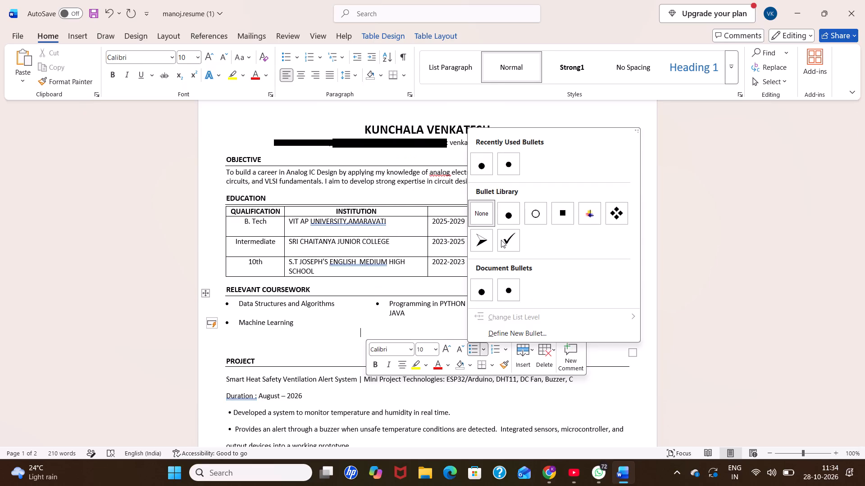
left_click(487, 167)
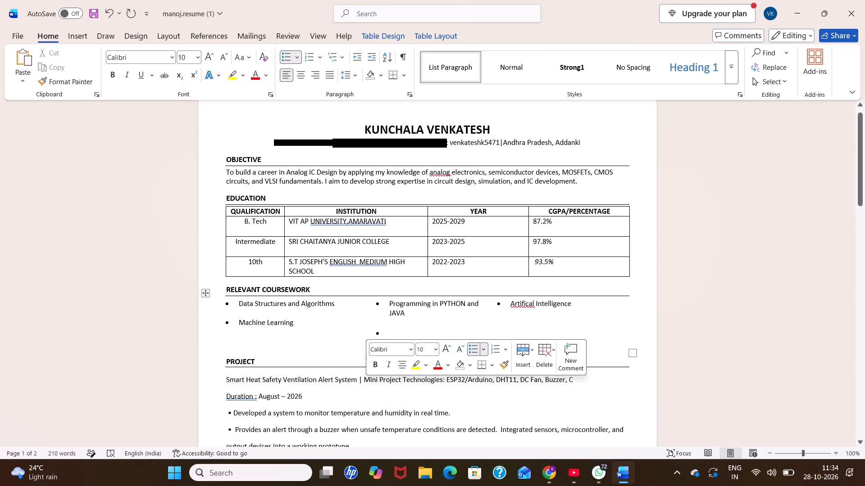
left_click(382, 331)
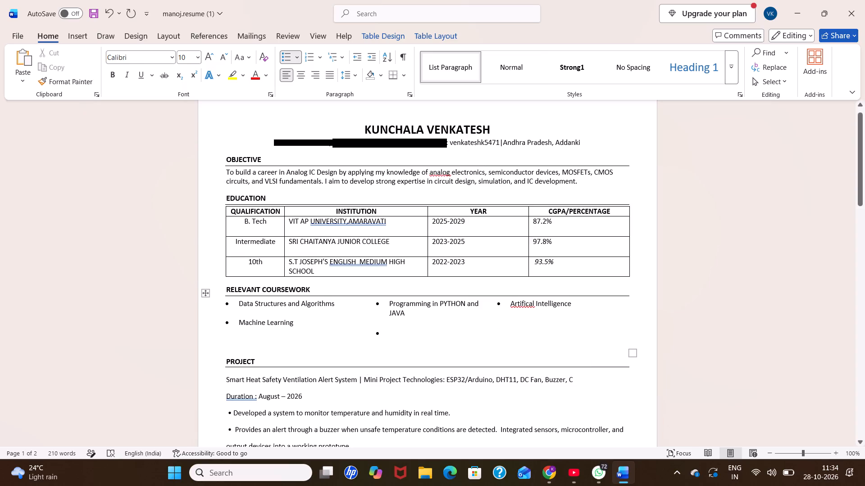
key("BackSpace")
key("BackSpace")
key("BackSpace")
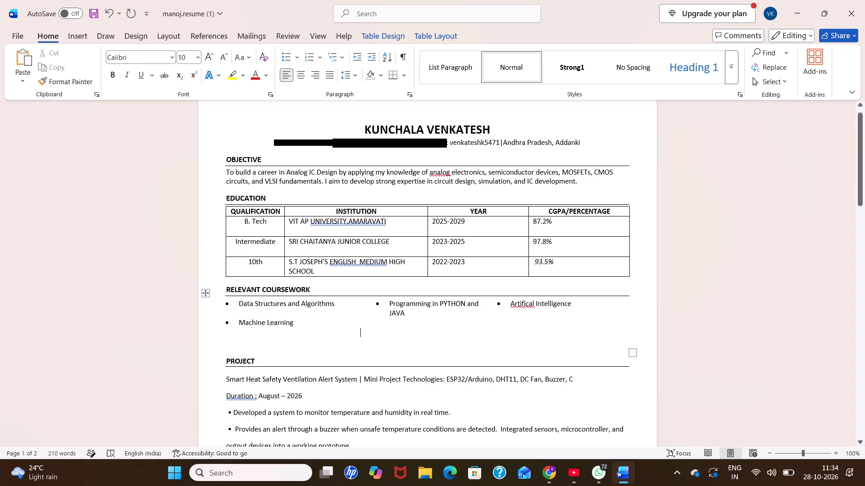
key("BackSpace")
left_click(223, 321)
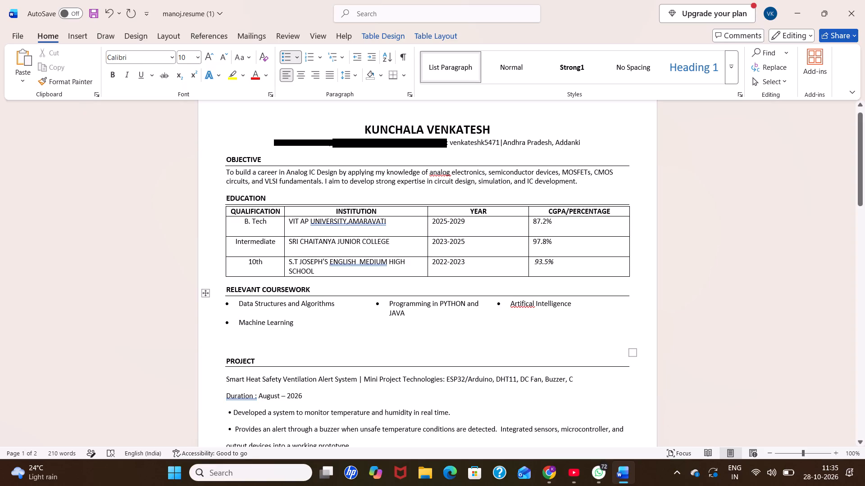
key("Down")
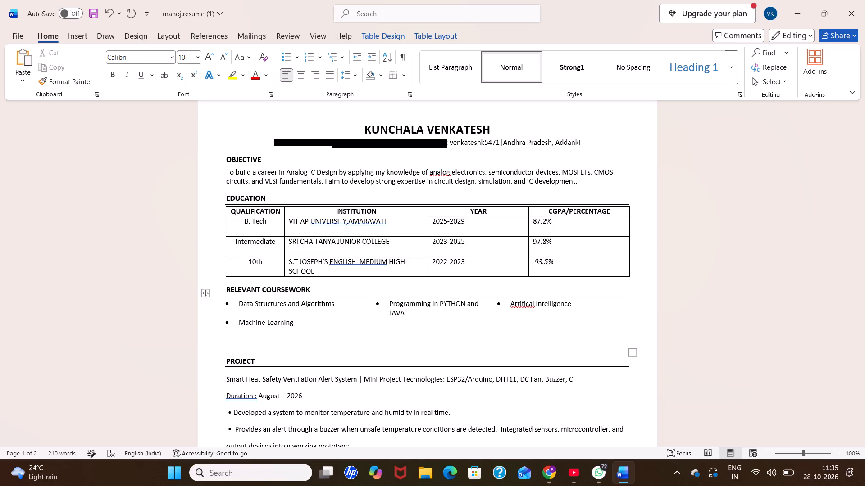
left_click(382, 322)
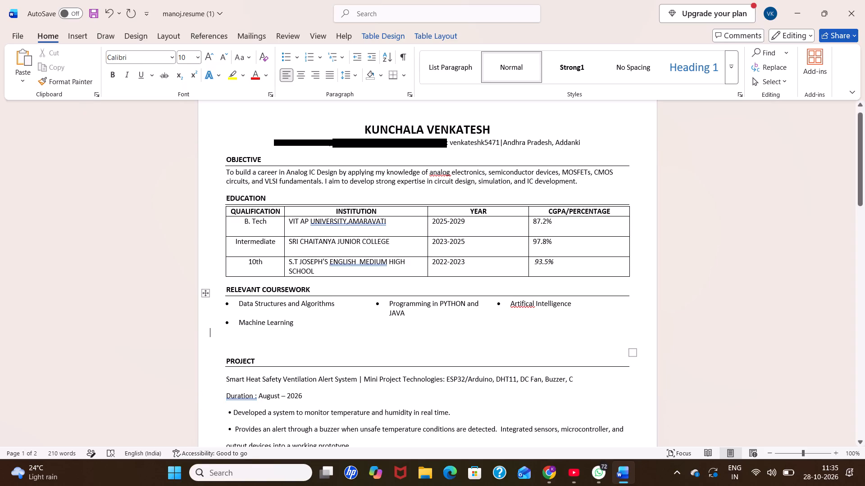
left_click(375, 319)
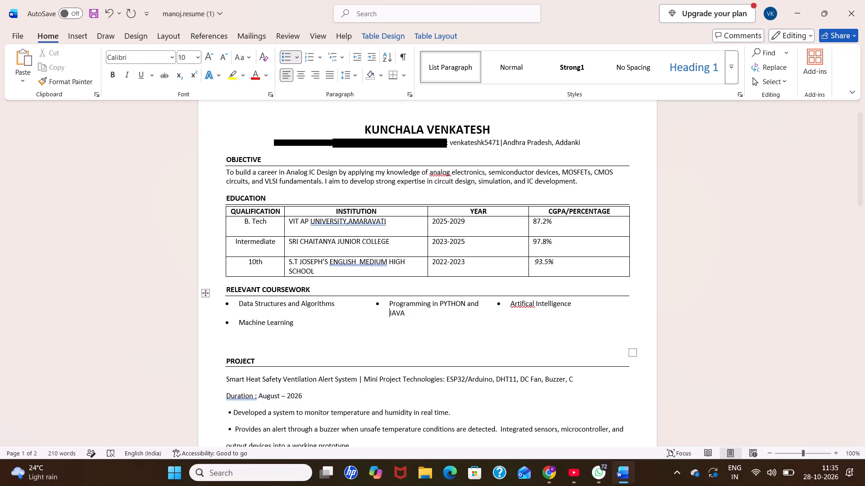
Erase the entry "Programming in PYTHON and JAVA" together with its bullet from the coursework table's middle column.
left_click(413, 314)
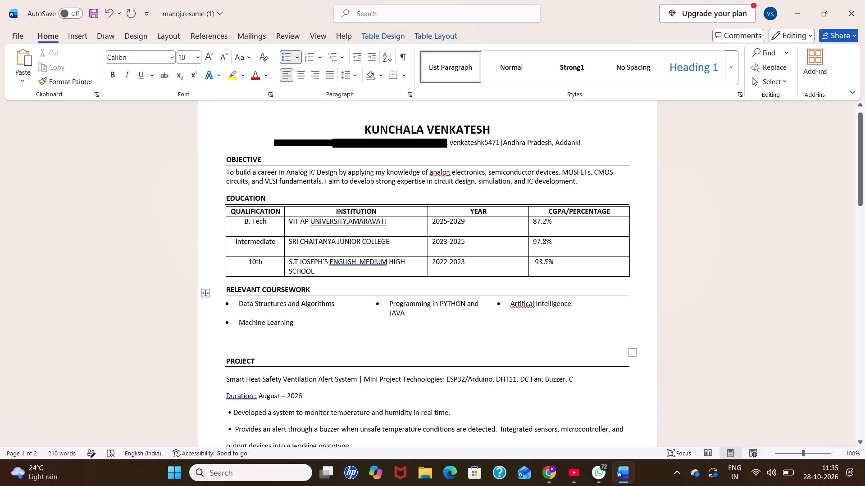
key("BackSpace")
key("BackSpace")
key("BackSpace")
key("BackSpace")
key("BackSpace")
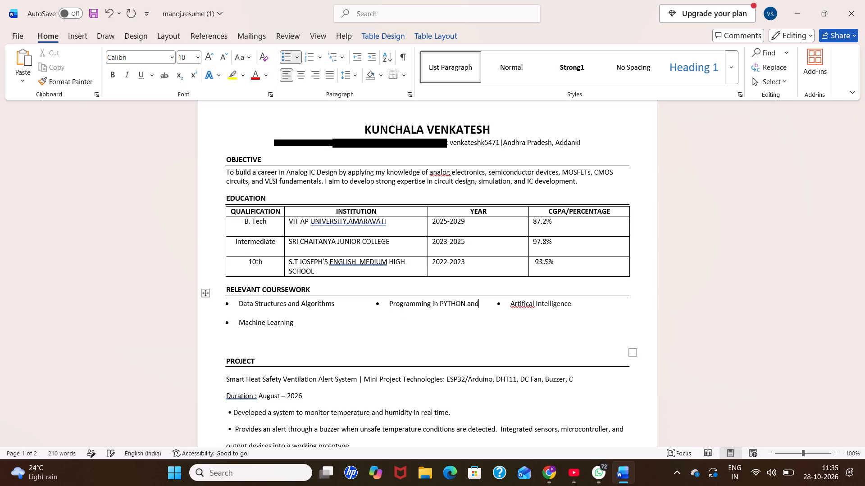
key("BackSpace")
key("BackSpace")
key("BackSpace")
key("BackSpace")
key("BackSpace")
key("BackSpace")
key("BackSpace")
key("BackSpace")
key("BackSpace")
key("BackSpace")
key("BackSpace")
key("BackSpace")
key("BackSpace")
key("BackSpace")
key("BackSpace")
key("BackSpace")
key("BackSpace")
key("BackSpace")
key("BackSpace")
key("BackSpace")
key("BackSpace")
key("BackSpace")
key("BackSpace")
key("BackSpace")
key("BackSpace")
key("BackSpace")
key("BackSpace")
key("BackSpace")
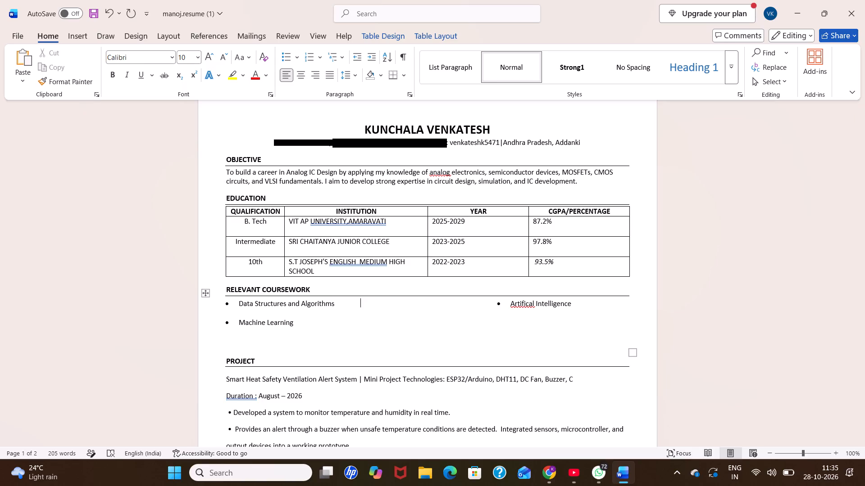
Add a round-bulleted entry reading "Programming in Python and java" in the empty middle cell of the coursework table.
right_click(365, 303)
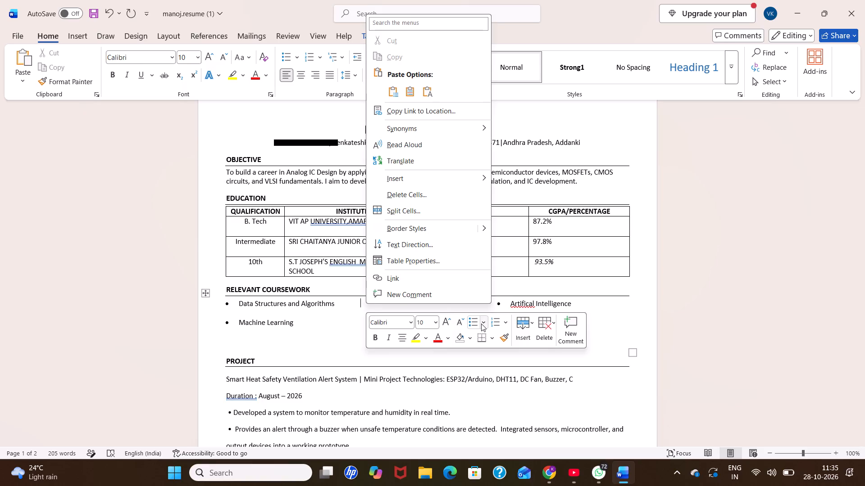
left_click(481, 324)
left_click(484, 144)
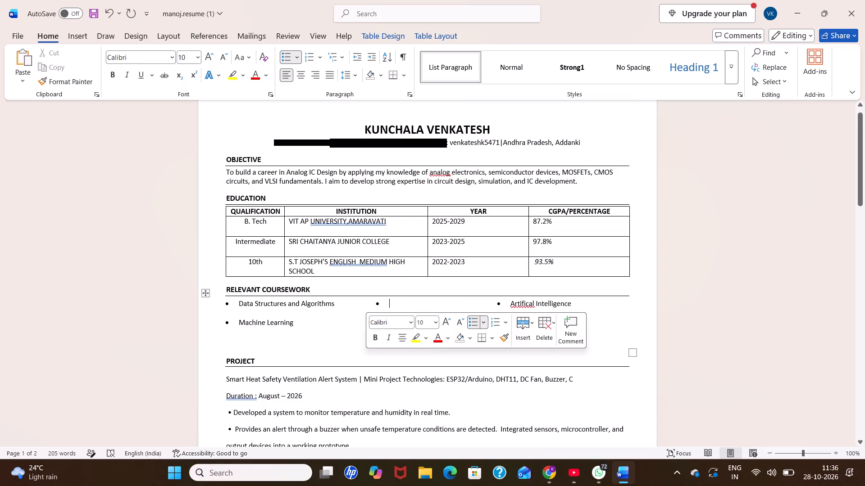
type("programmong")
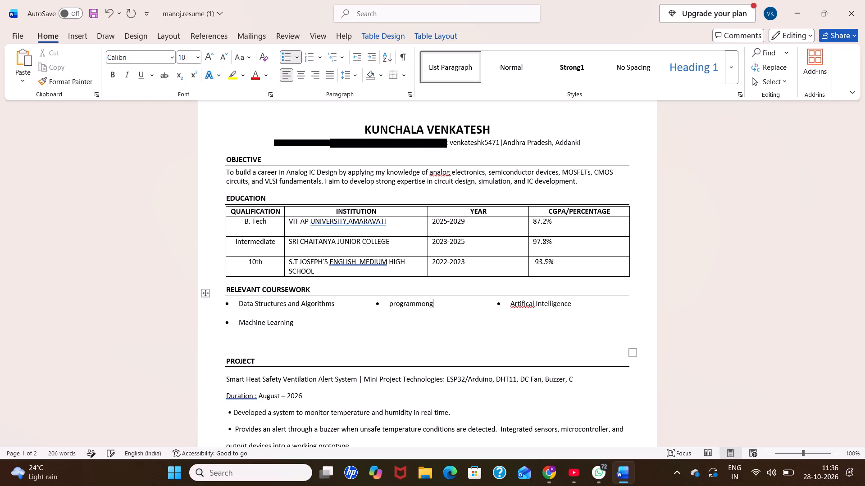
key("BackSpace")
key("BackSpace")
key("BackSpace")
type("ing in")
key("space")
type("ython an")
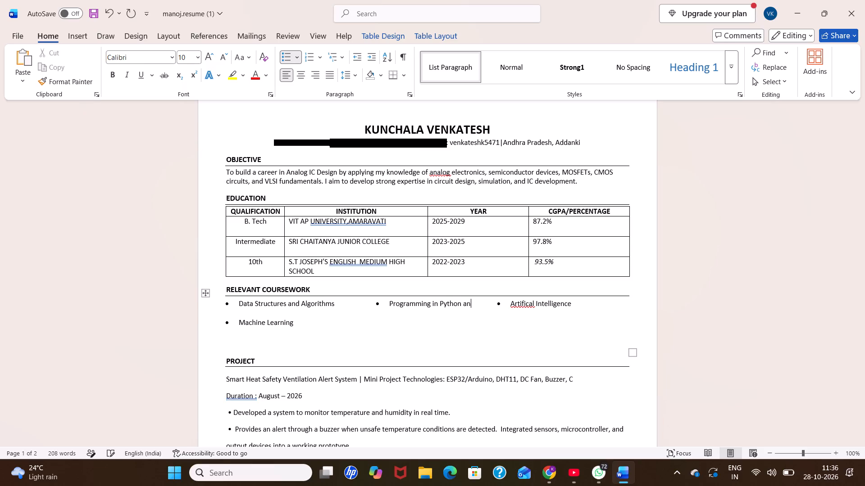
type("d")
key("space")
type("ja")
type("va")
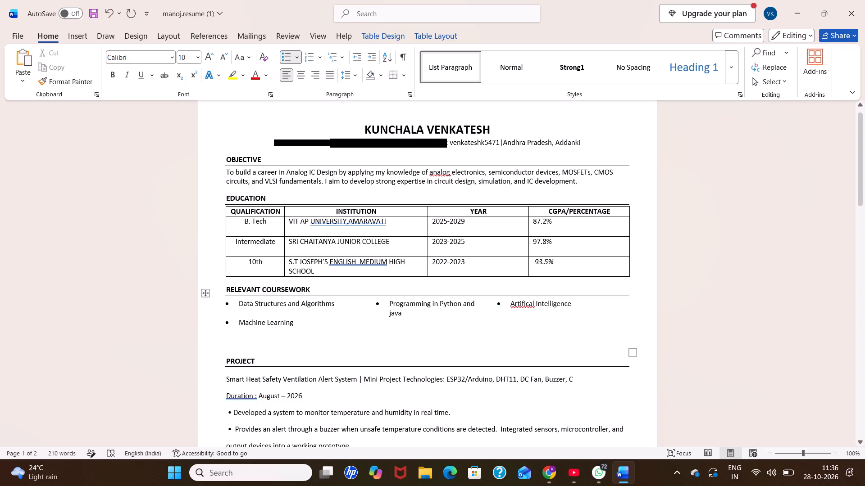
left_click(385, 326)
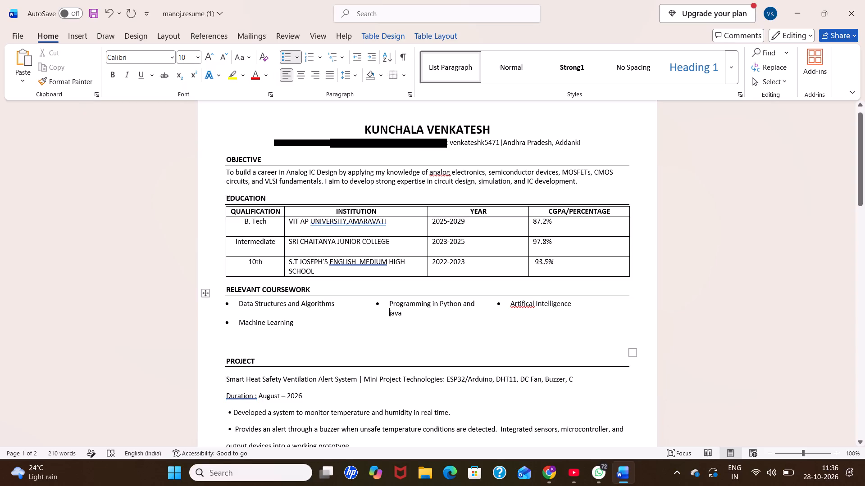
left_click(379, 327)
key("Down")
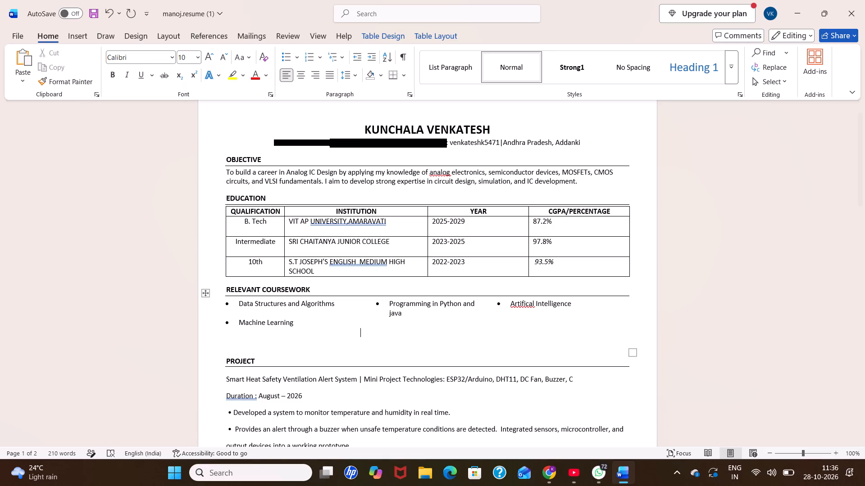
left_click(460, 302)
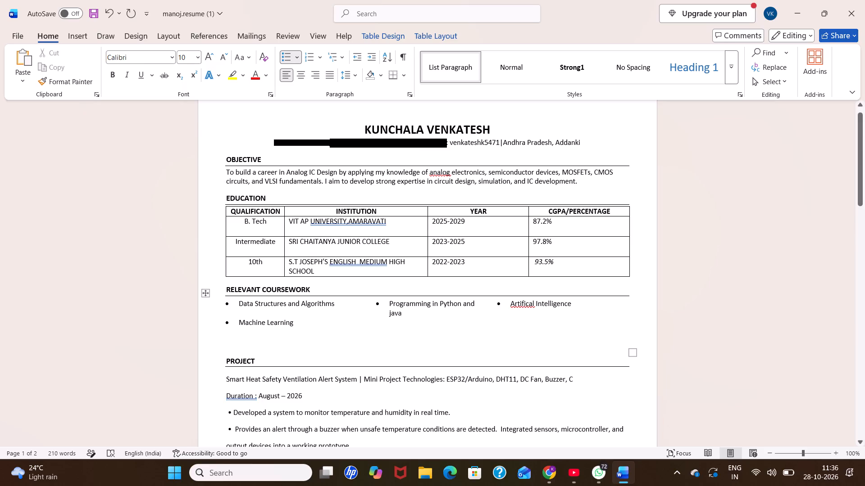
Erase the entry "Machine Learning" together with its bullet from below "Data Structures and Algorithms" in the coursework table.
left_click(295, 324)
key("BackSpace")
key("BackSpace")
key("BackSpace")
key("BackSpace")
key("BackSpace")
key("BackSpace")
key("BackSpace")
key("BackSpace")
key("BackSpace")
key("BackSpace")
key("BackSpace")
key("BackSpace")
key("BackSpace")
key("BackSpace")
key("BackSpace")
key("BackSpace")
key("BackSpace")
key("BackSpace")
key("BackSpace")
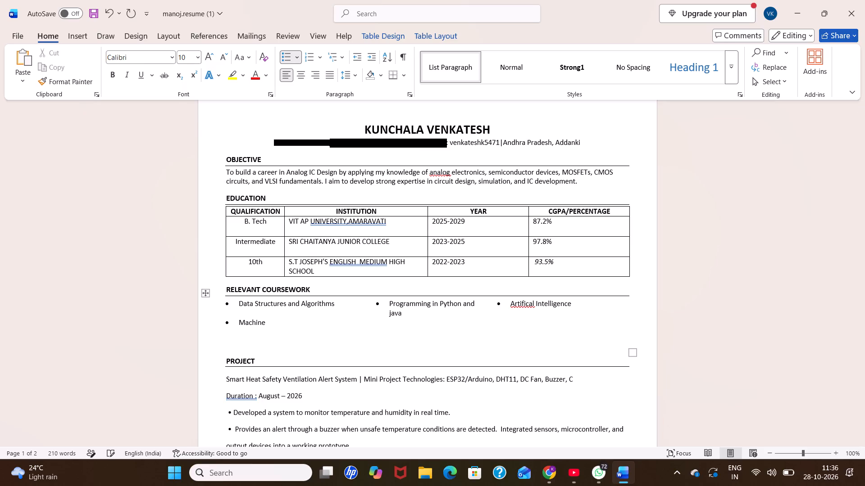
key("BackSpace")
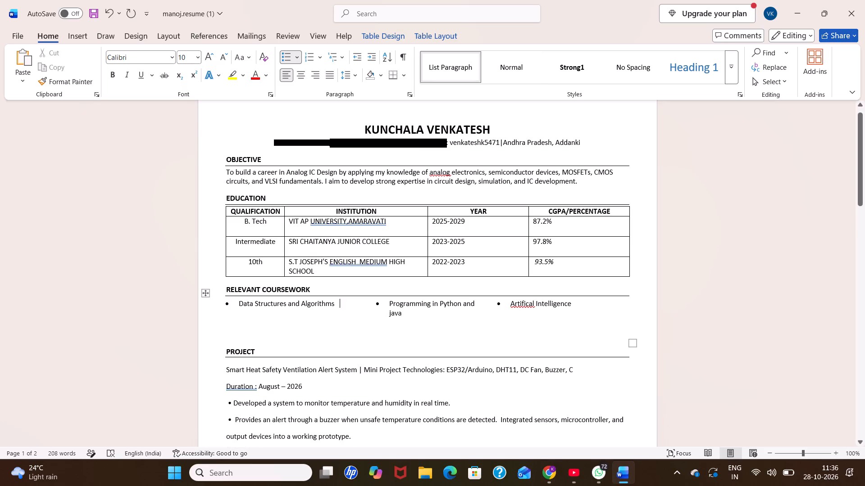
Apply a round bullet to the empty first cell in the second row of the coursework table.
left_click(227, 328)
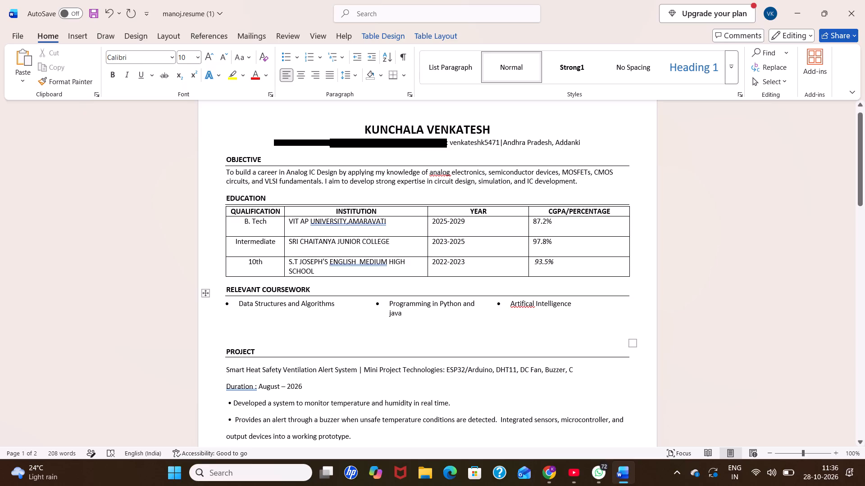
key("Down")
right_click(227, 328)
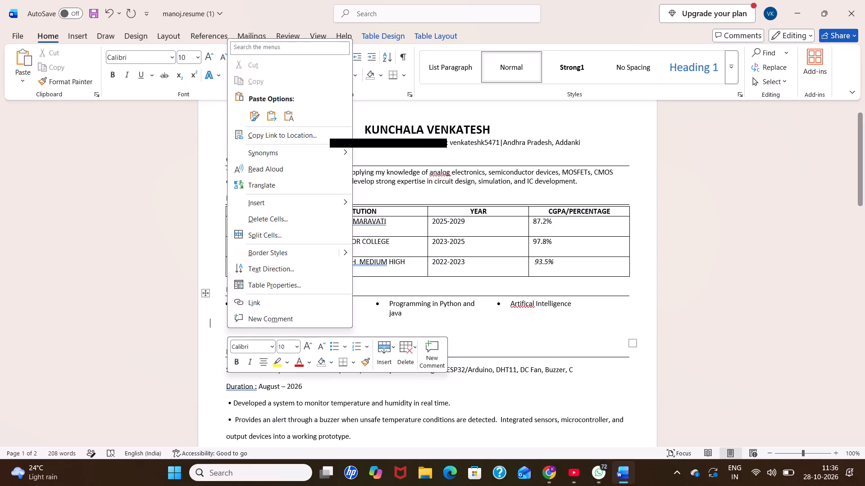
left_click(347, 346)
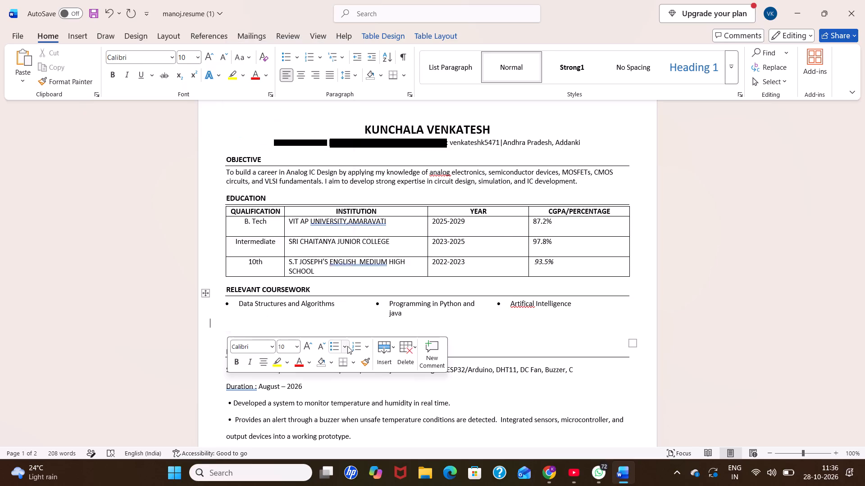
left_click(350, 163)
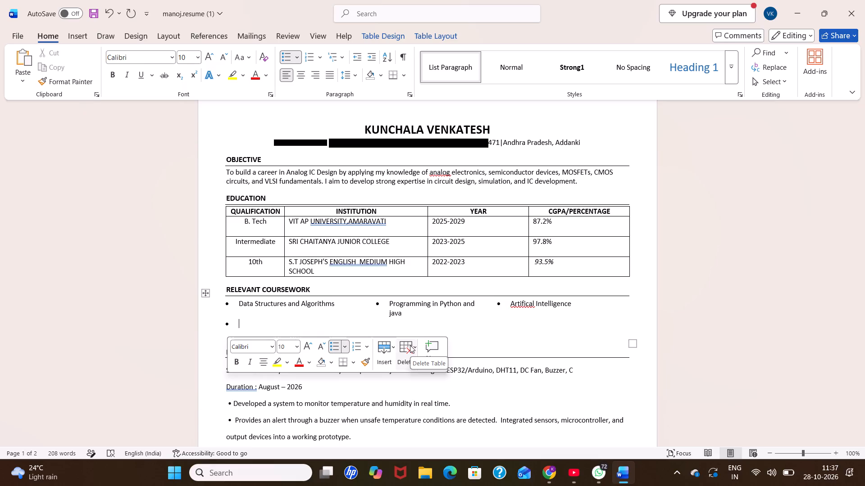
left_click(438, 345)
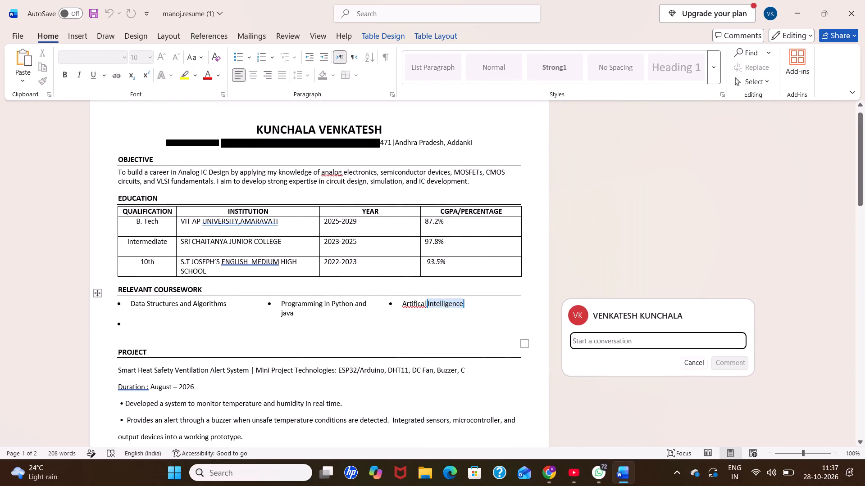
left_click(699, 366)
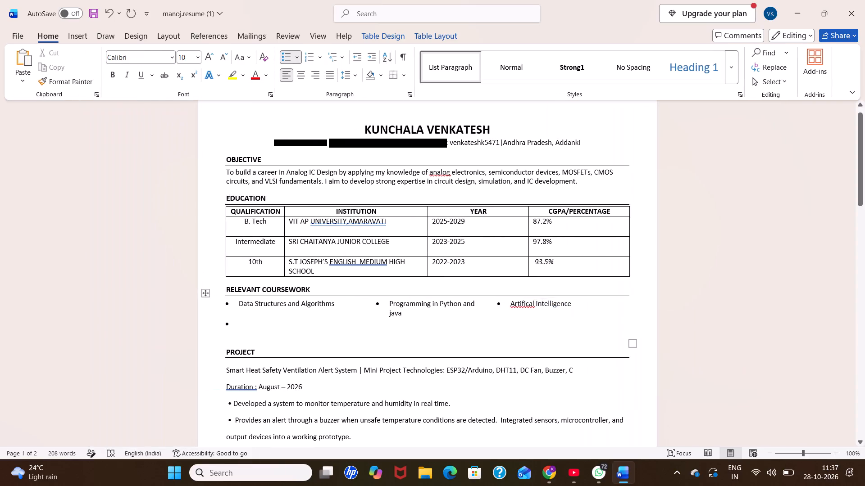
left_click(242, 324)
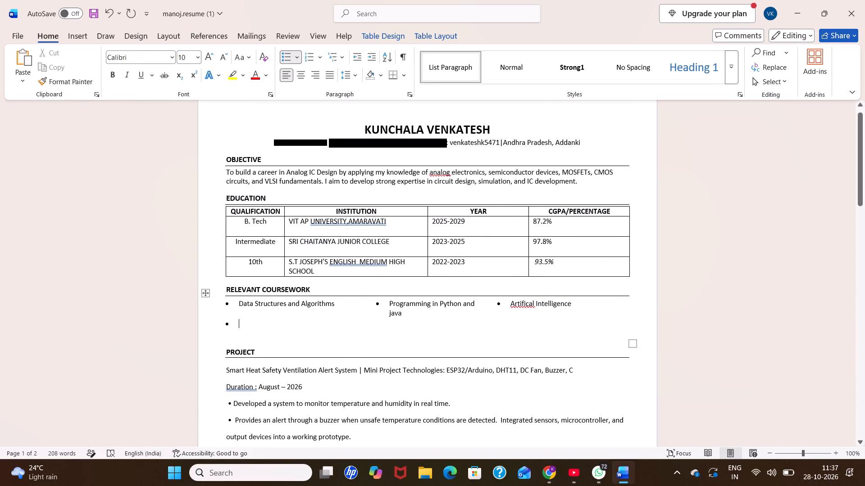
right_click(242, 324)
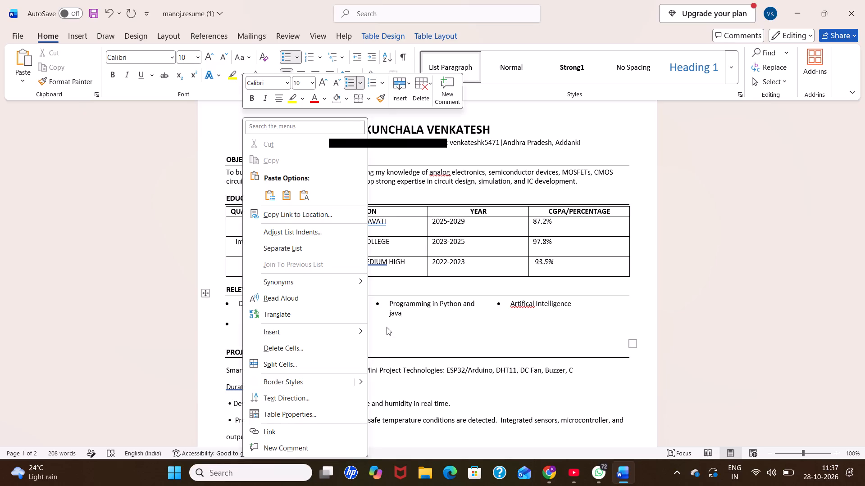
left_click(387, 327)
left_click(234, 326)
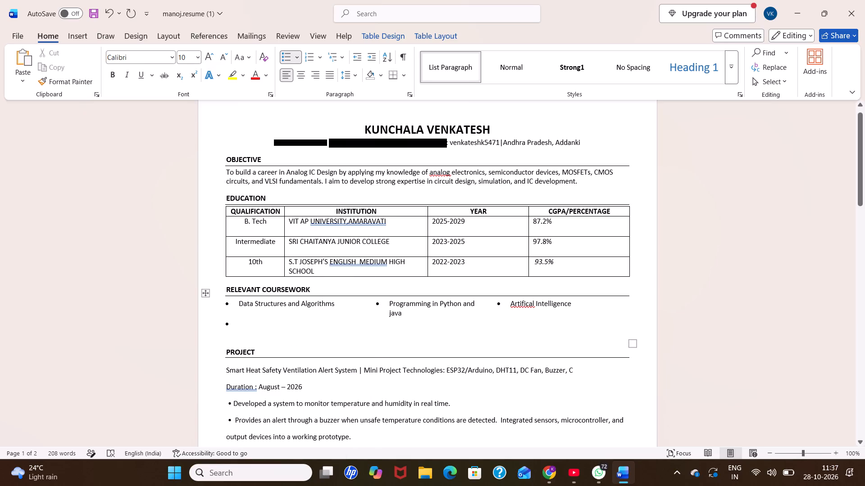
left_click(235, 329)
Apply a round bullet to the empty middle cell in the second row of the coursework table.
left_click(387, 326)
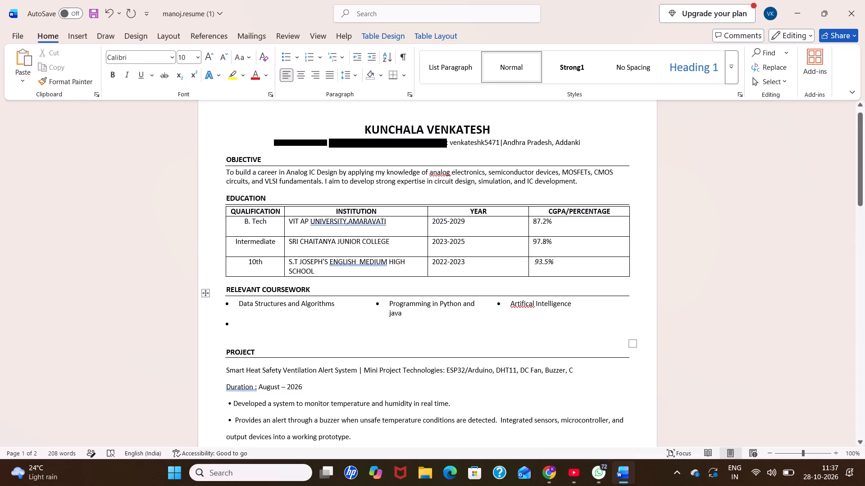
right_click(387, 326)
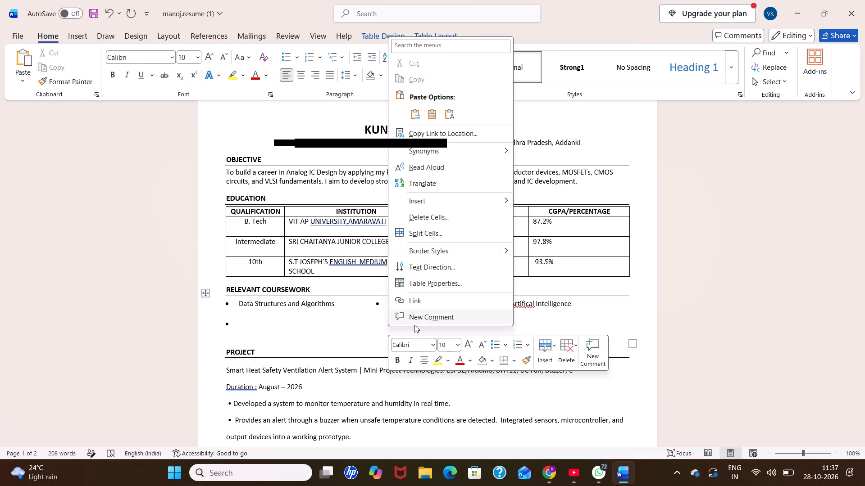
left_click(501, 347)
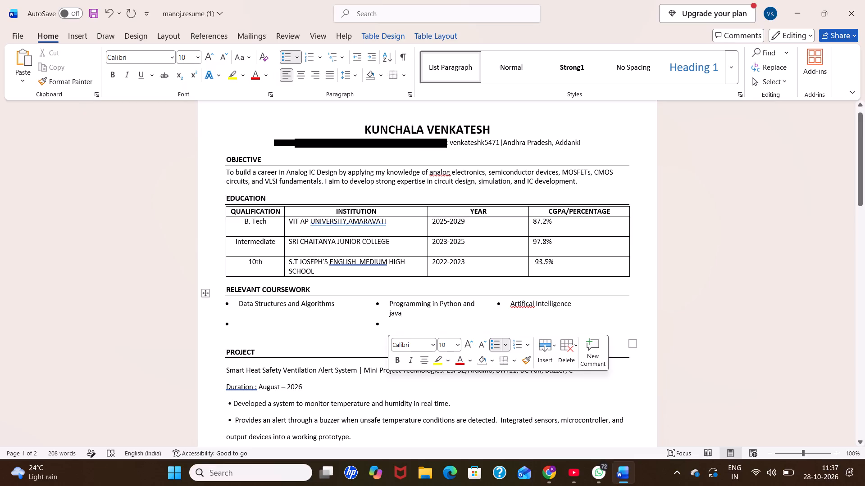
left_click(502, 324)
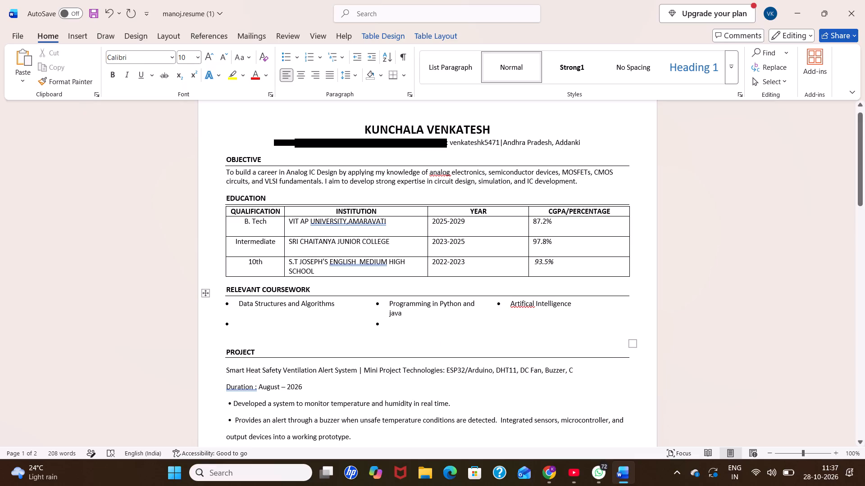
Enter "Machine Learning" at the empty bullet in the first cell of the coursework table's second row.
left_click(238, 322)
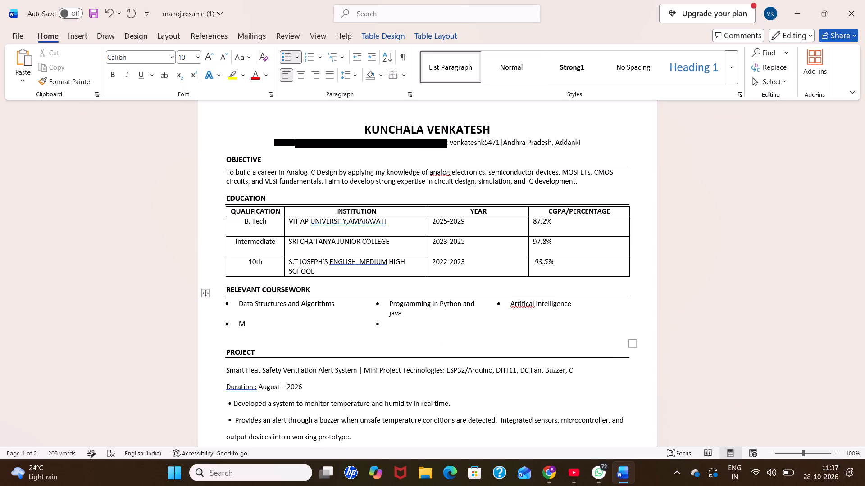
type("acj")
key("BackSpace")
type("hine")
key("space")
type("earning")
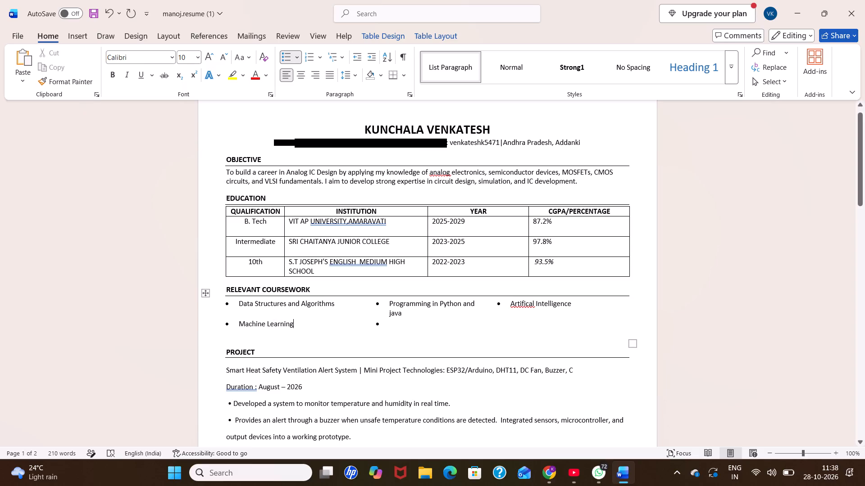
Enter "Operating Systems" at the empty bullet in the middle cell of the coursework table's second row.
left_click(393, 322)
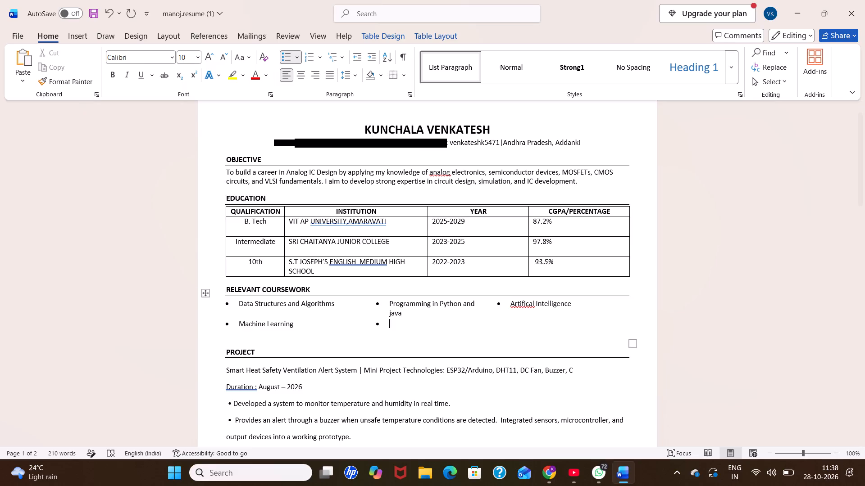
type("OPE")
key("BackSpace")
key("BackSpace")
key("p")
key("e")
type("rating")
key("space")
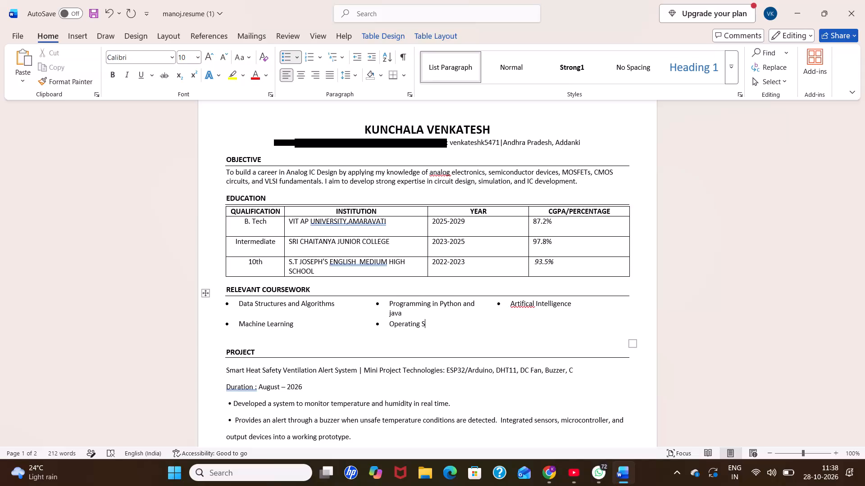
type("ystem")
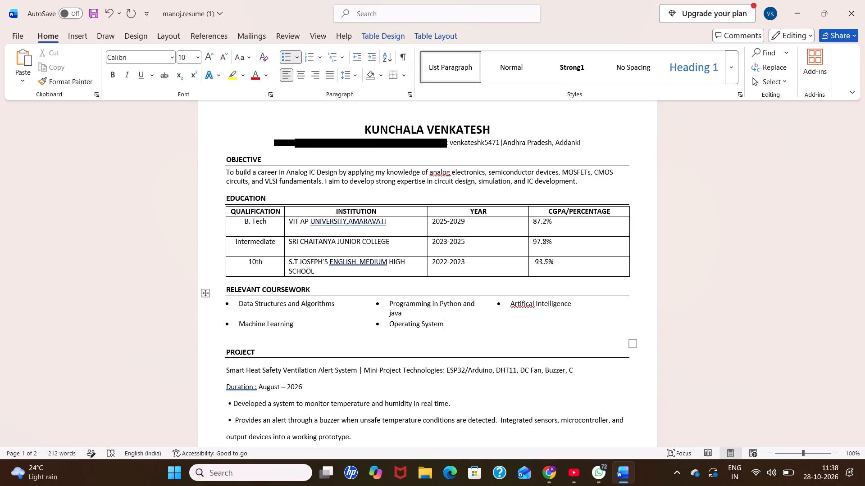
key("s")
Add a round-bulleted entry reading "Computer Networks" in the empty last cell of the coursework table's second row.
left_click(496, 323)
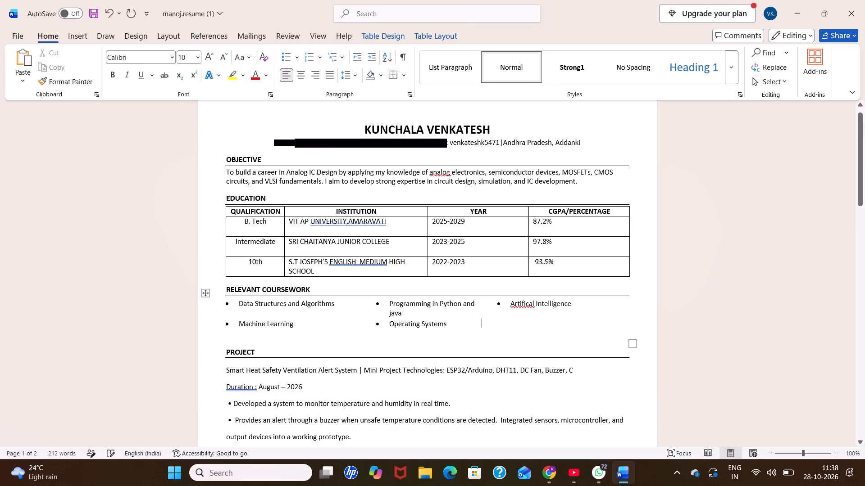
right_click(496, 323)
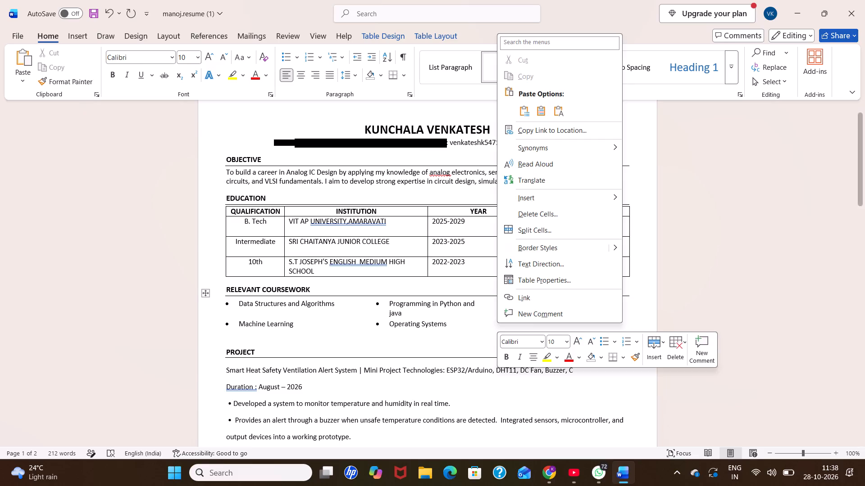
left_click(613, 338)
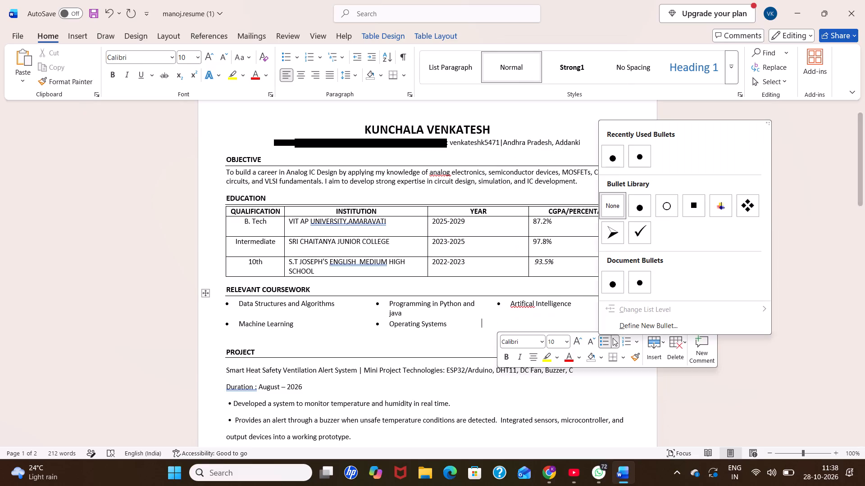
left_click(610, 159)
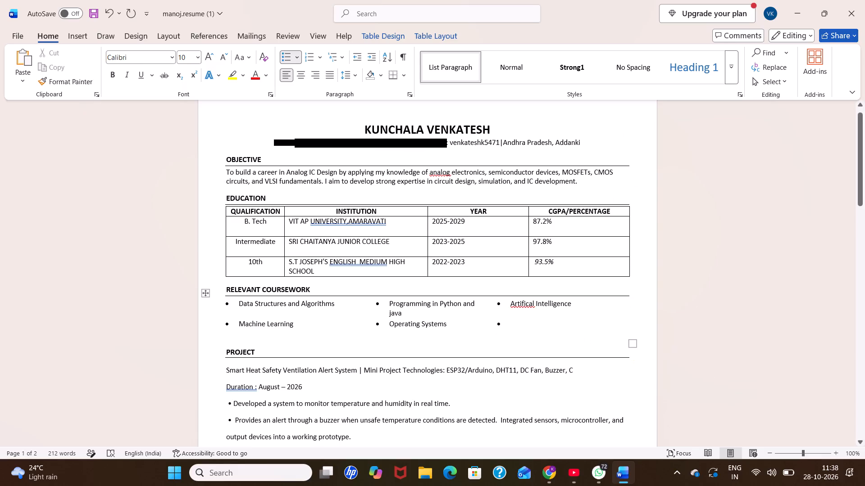
type("omputer")
key("space")
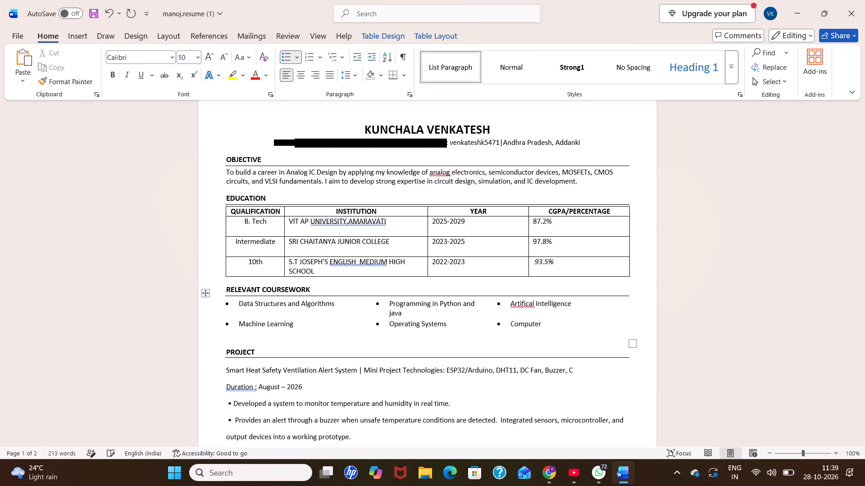
type("et")
type("works")
Apply a round bullet to the empty first cell in the third row of the coursework table.
left_click(230, 333)
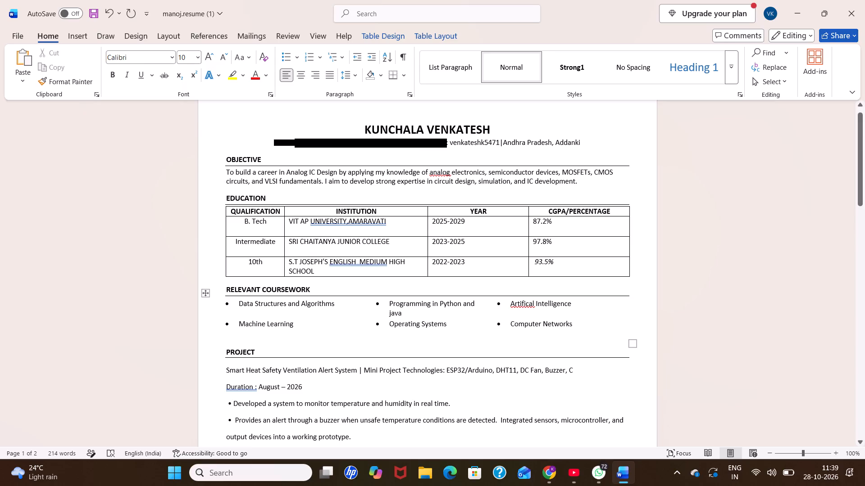
left_click(229, 333)
right_click(229, 333)
left_click(346, 350)
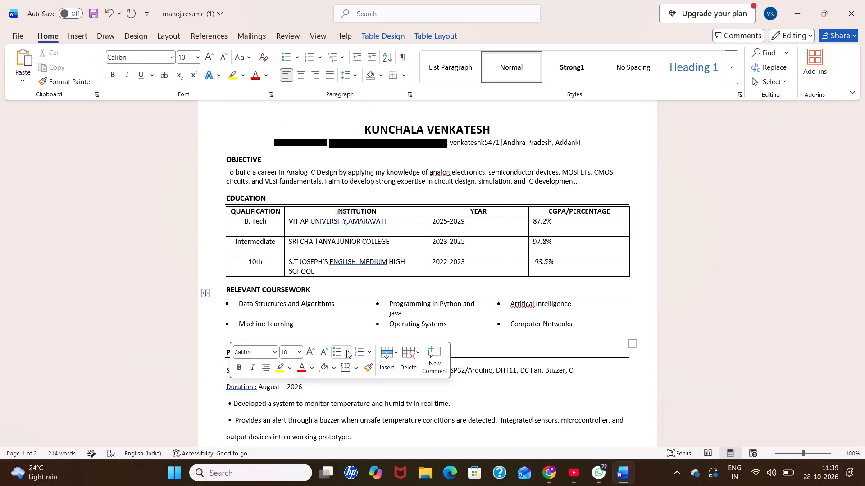
left_click(352, 173)
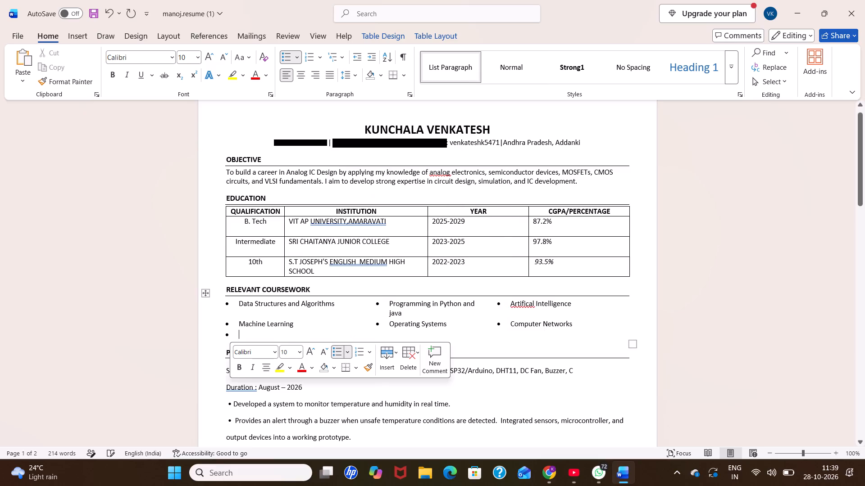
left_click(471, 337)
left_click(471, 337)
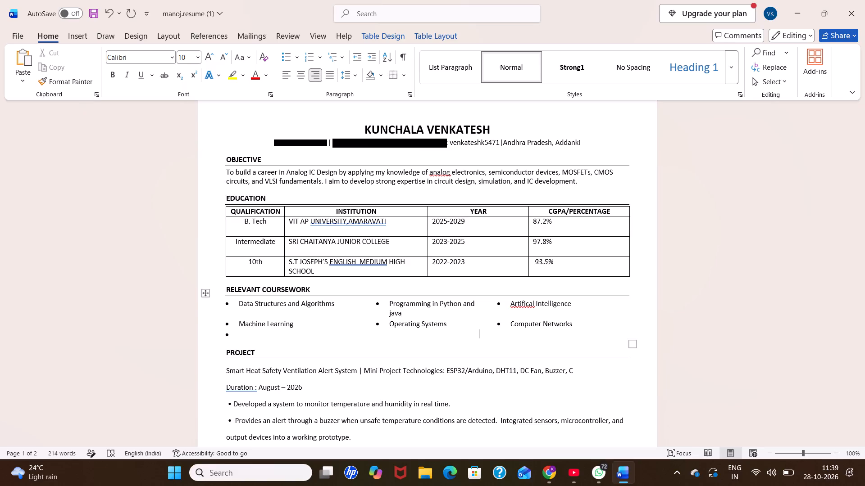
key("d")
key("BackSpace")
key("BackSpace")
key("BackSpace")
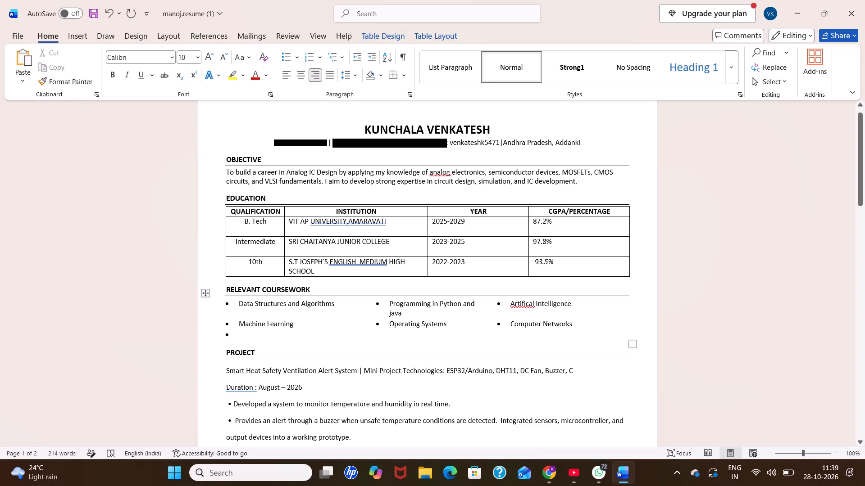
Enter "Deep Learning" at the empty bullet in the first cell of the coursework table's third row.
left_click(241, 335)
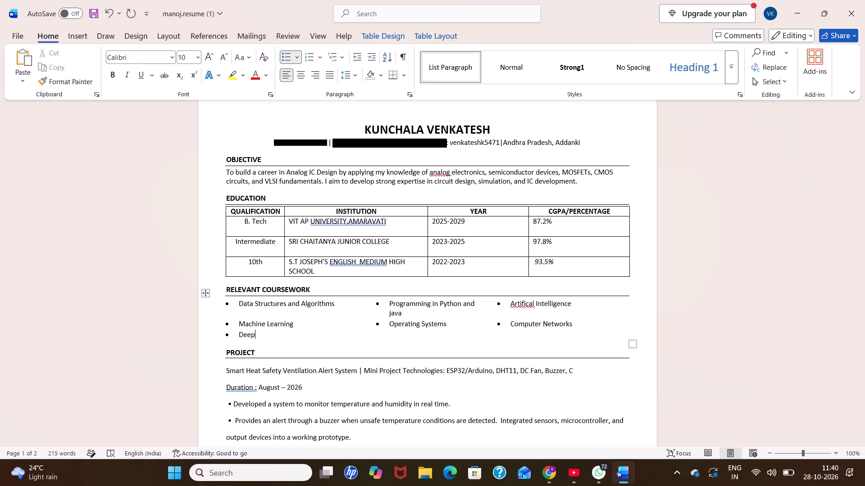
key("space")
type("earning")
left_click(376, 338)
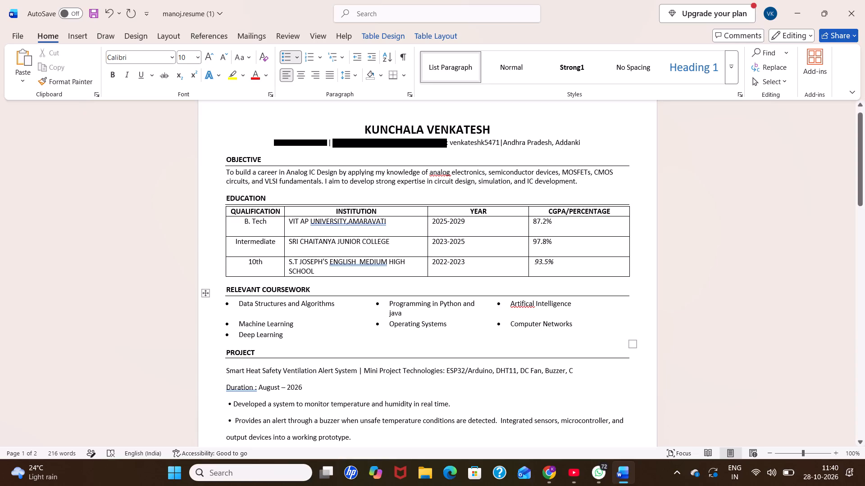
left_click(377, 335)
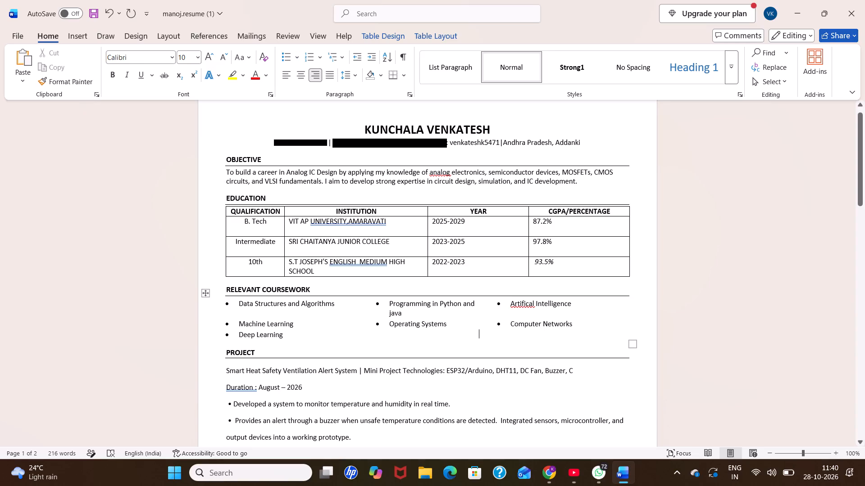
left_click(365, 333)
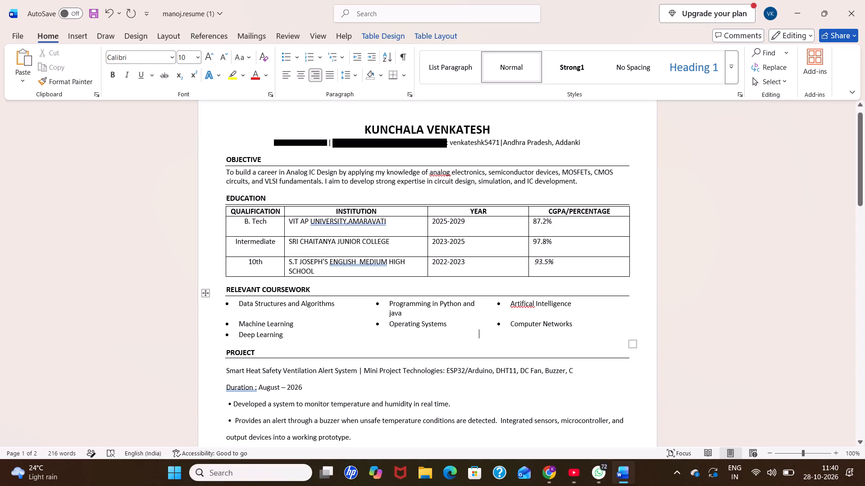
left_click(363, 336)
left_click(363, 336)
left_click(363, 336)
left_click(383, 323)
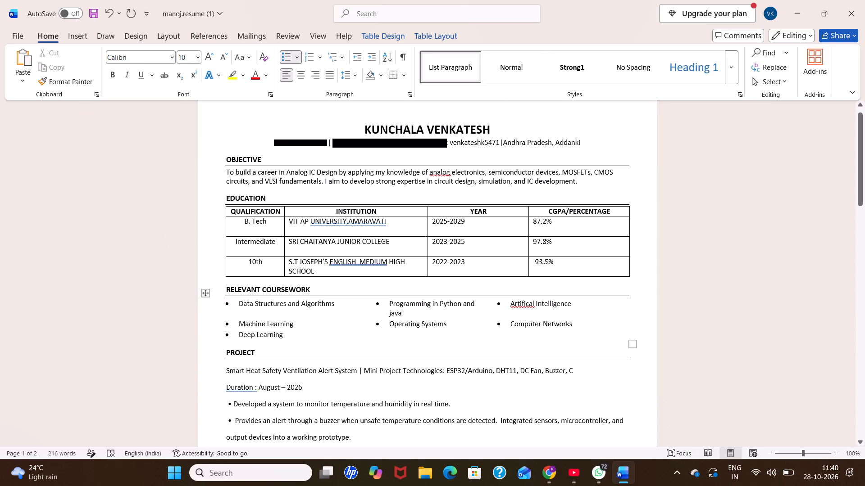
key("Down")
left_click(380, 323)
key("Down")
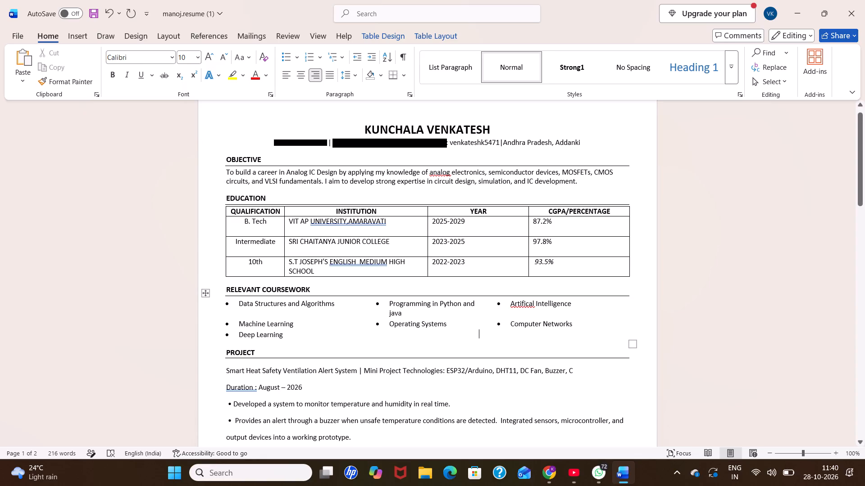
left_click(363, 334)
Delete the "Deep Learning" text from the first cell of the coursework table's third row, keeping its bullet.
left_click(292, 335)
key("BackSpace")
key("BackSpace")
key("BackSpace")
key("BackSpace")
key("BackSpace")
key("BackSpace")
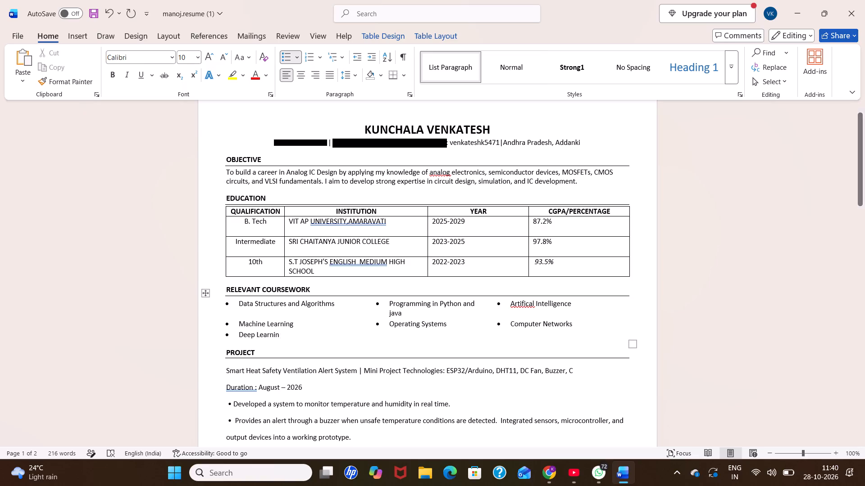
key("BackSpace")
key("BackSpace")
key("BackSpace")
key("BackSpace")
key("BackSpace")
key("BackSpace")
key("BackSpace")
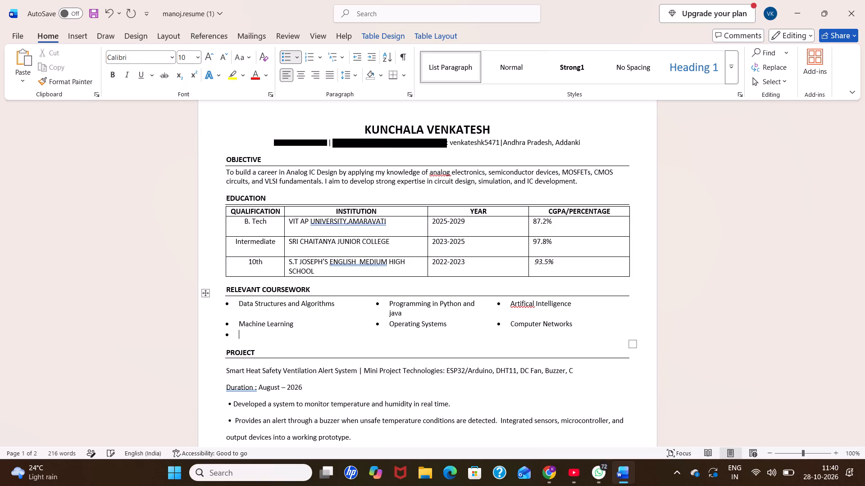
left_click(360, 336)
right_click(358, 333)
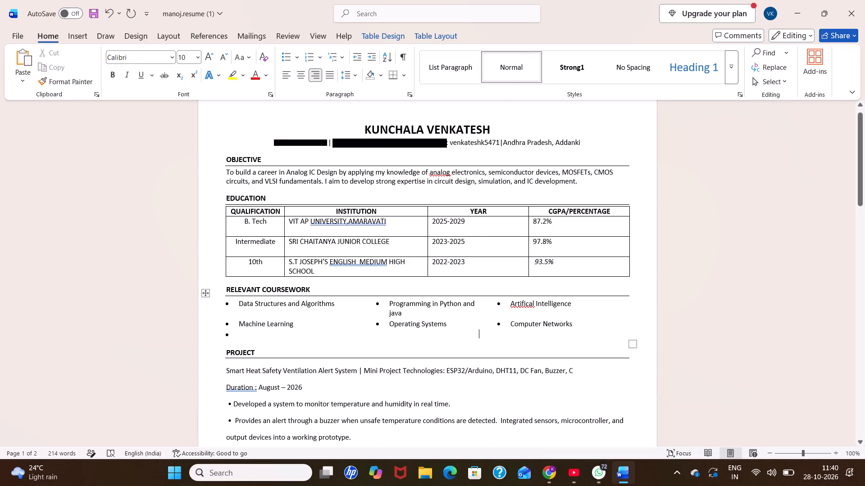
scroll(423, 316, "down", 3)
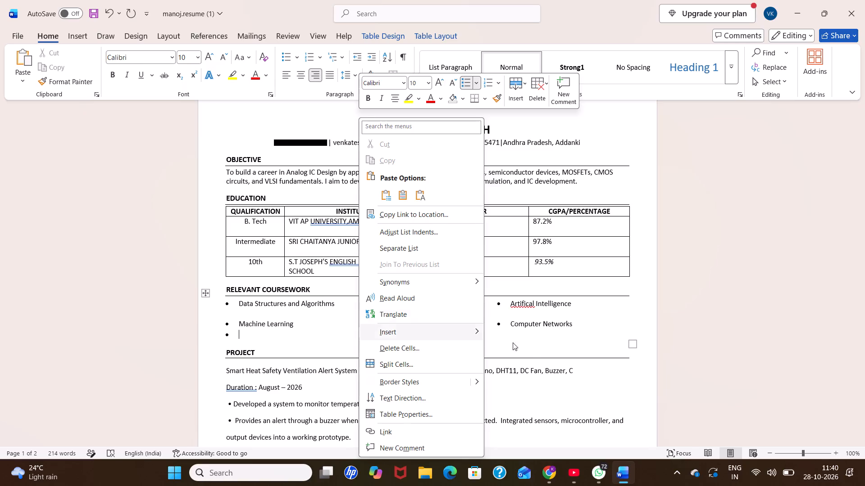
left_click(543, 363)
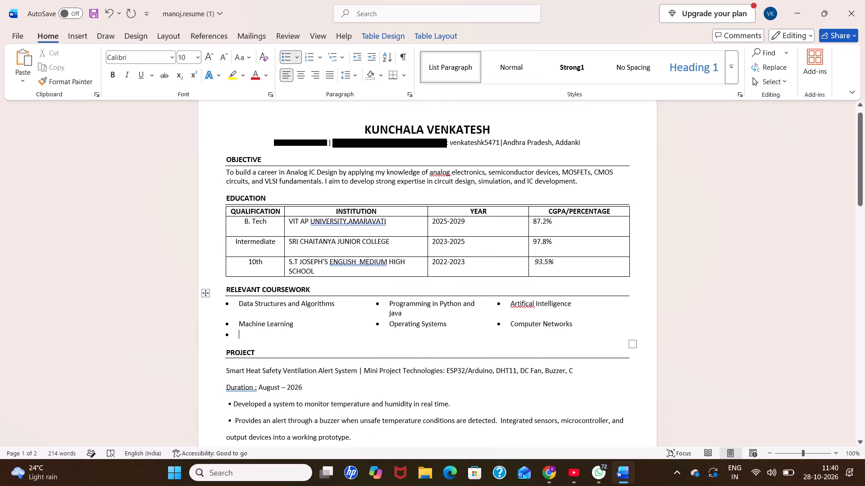
Apply a round bullet to the empty last cell in the third row of the coursework table.
left_click(491, 337)
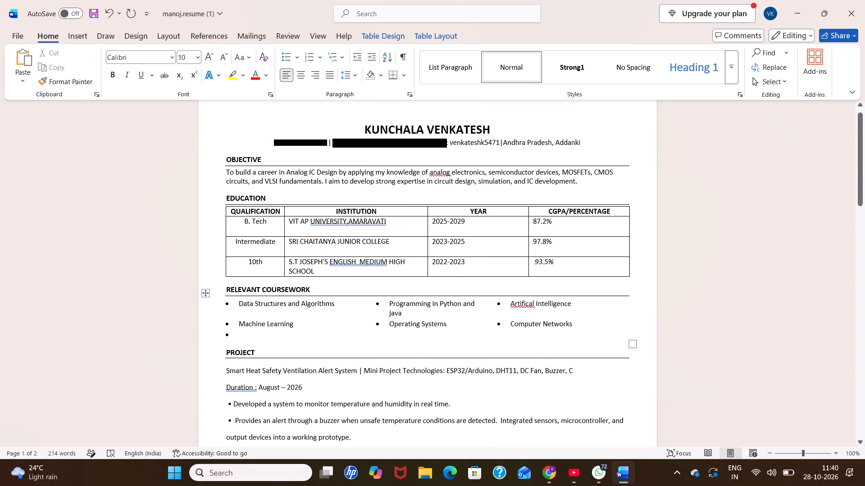
right_click(486, 333)
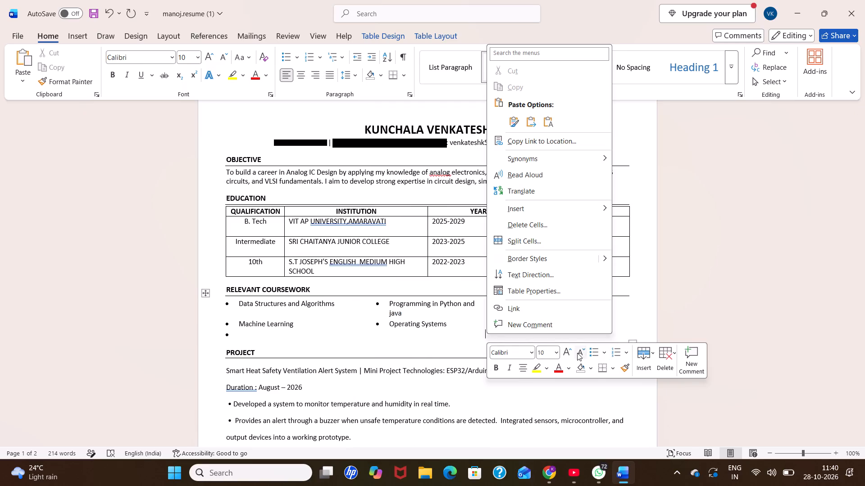
left_click(604, 351)
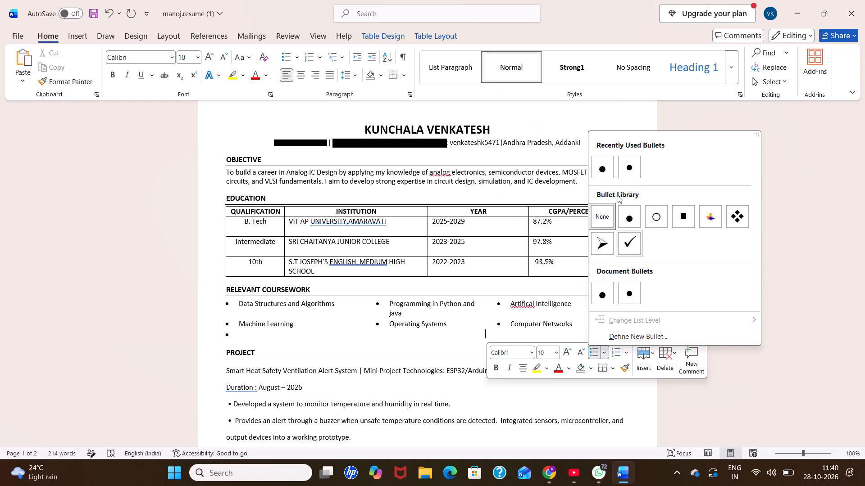
left_click(602, 174)
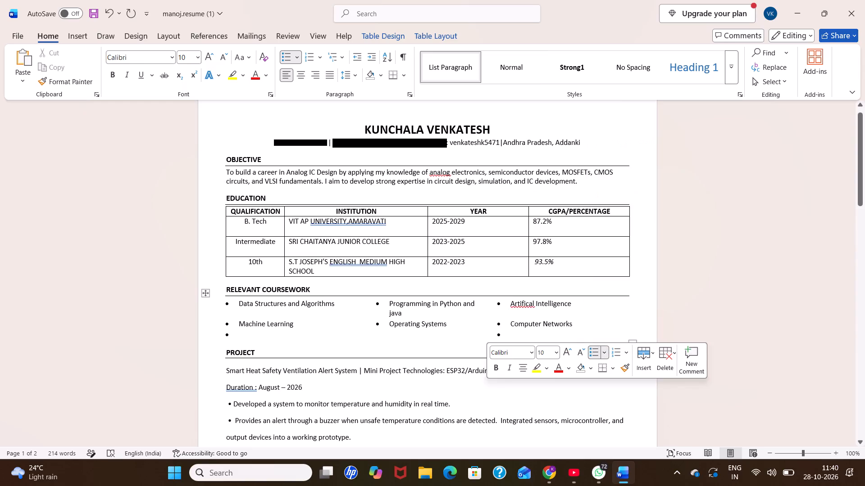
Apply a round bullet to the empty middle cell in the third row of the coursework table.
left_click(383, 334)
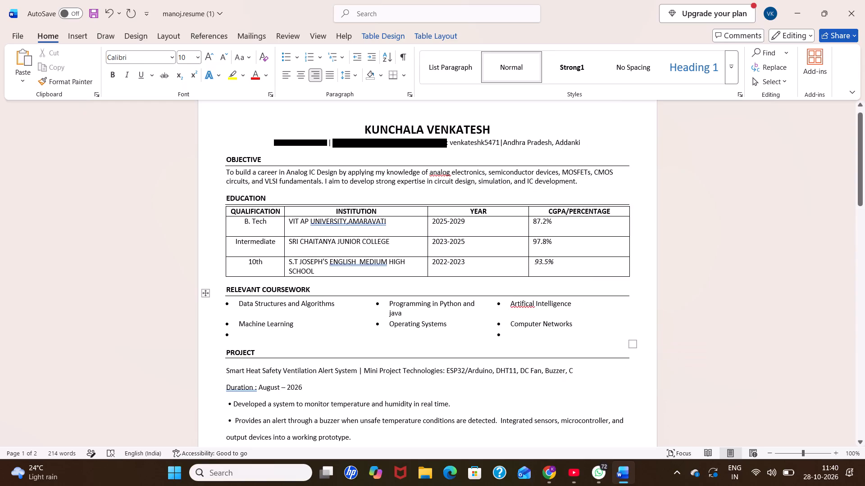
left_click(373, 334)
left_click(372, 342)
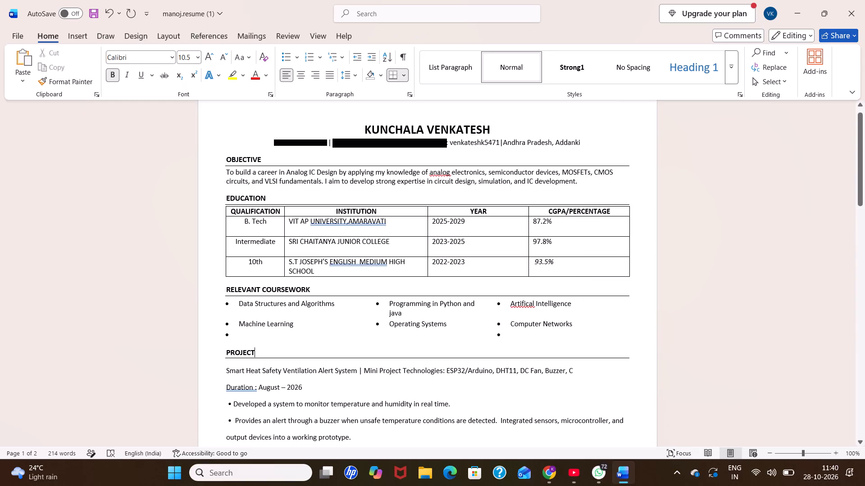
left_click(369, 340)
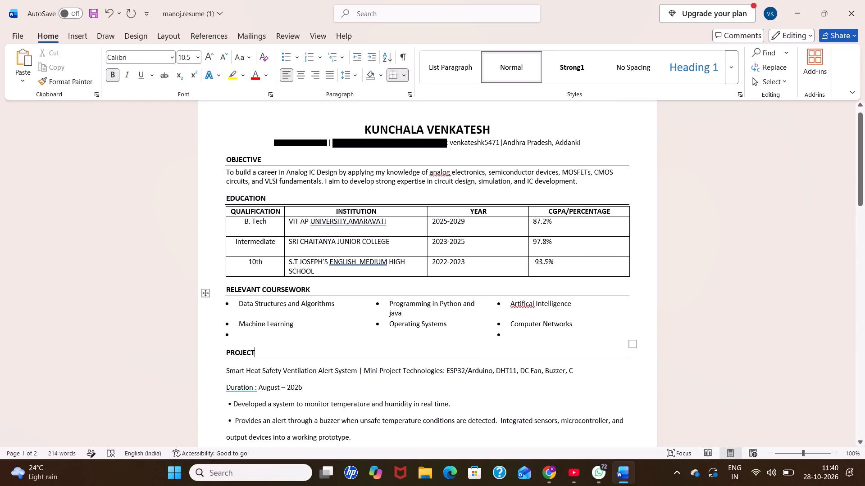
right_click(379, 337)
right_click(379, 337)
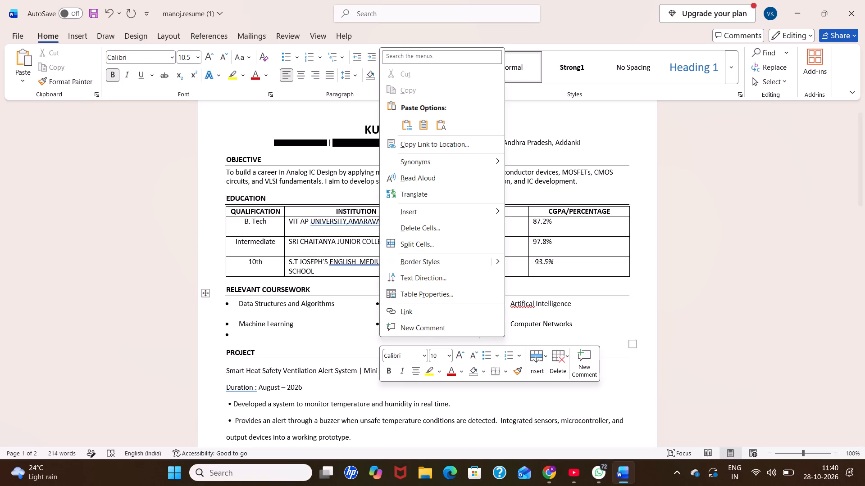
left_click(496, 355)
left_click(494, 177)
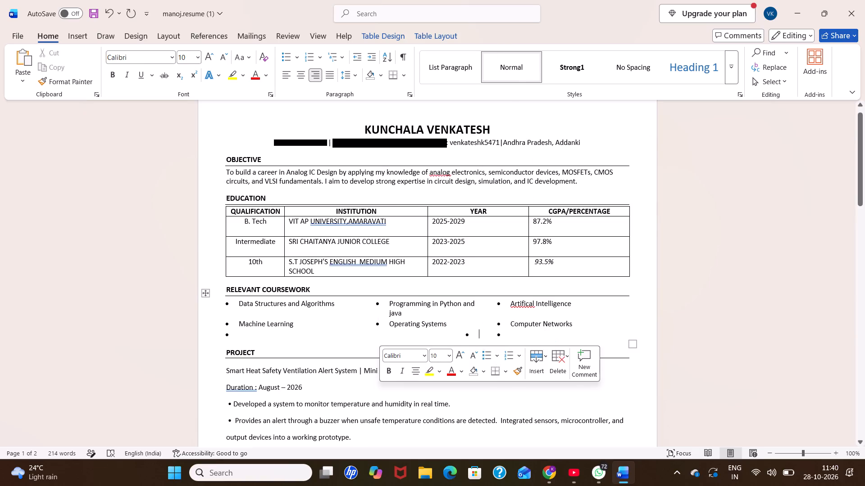
Remove the bullet and the right alignment from the empty middle cell in the coursework table's third row.
key("BackSpace")
key("BackSpace")
key("BackSpace")
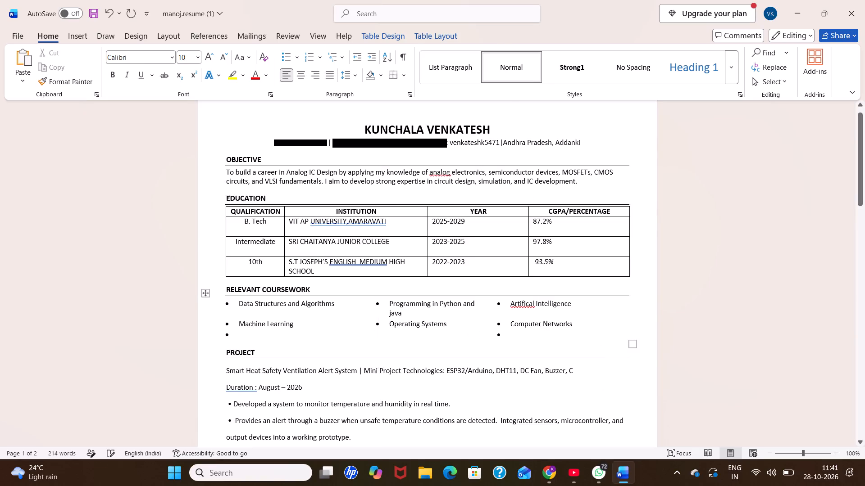
Apply a round bullet to the "RELEVANT COURSEWORK" heading line.
right_click(514, 280)
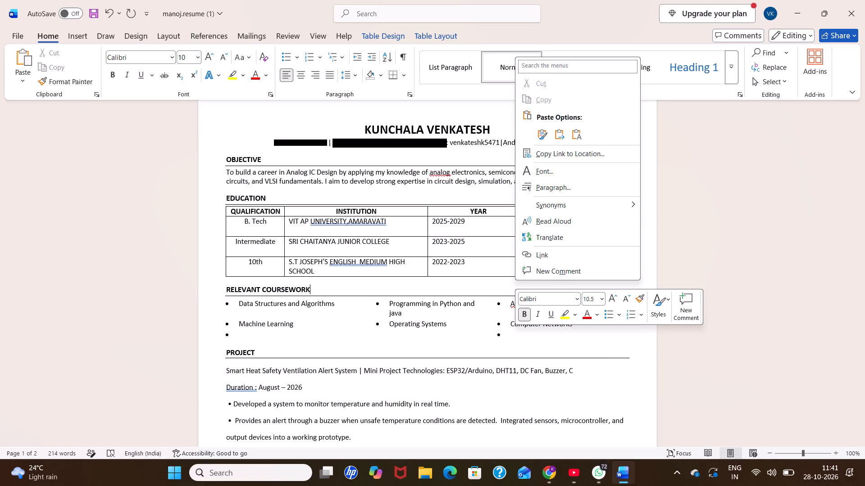
left_click(616, 314)
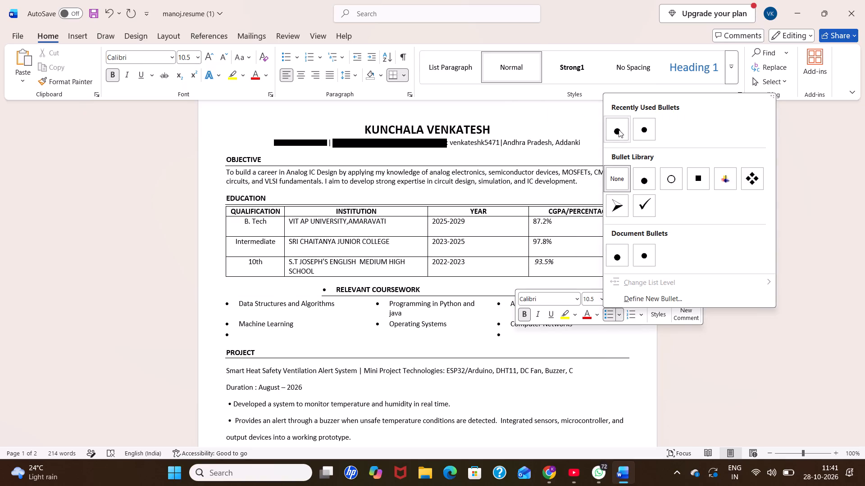
left_click(619, 130)
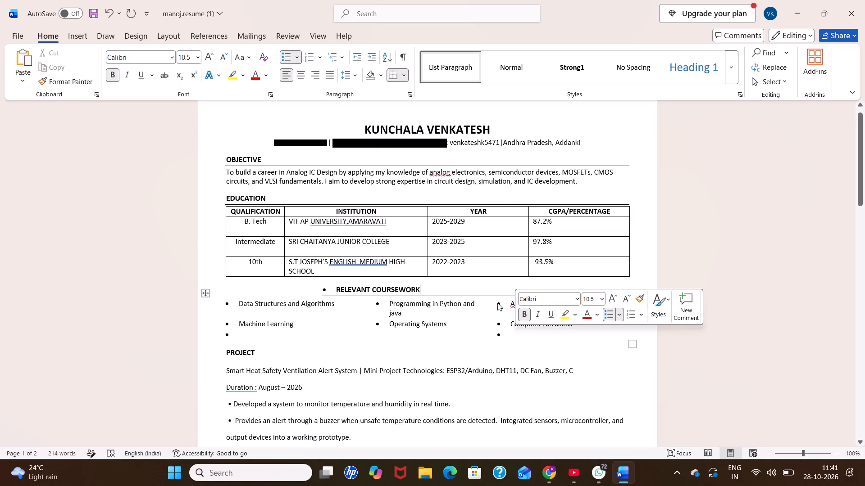
Remove the bullet and the indent from the "RELEVANT COURSEWORK" heading line.
left_click(329, 291)
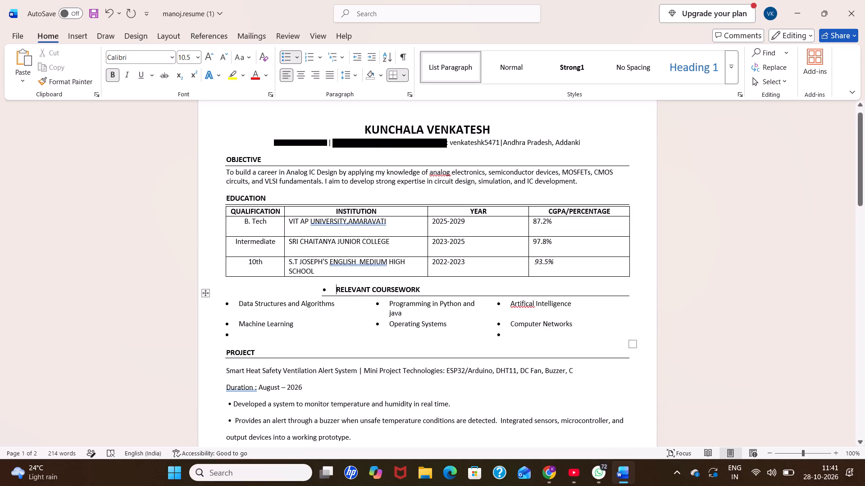
key("BackSpace")
key("BackSpace")
key("BackSpace")
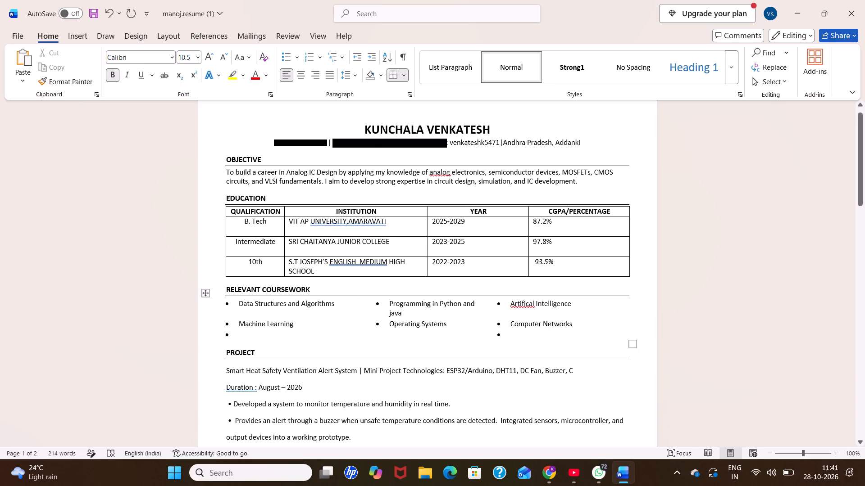
Apply a round bullet to the empty middle cell in the third row of the coursework table.
left_click(375, 339)
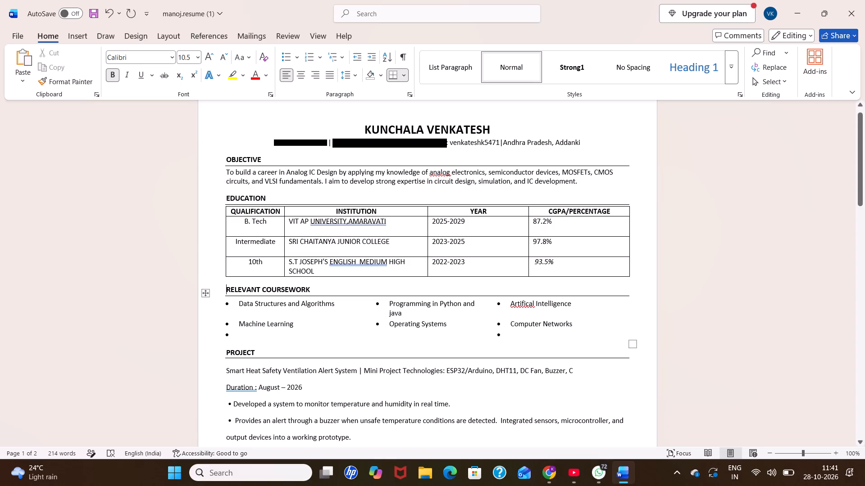
left_click(378, 334)
right_click(378, 334)
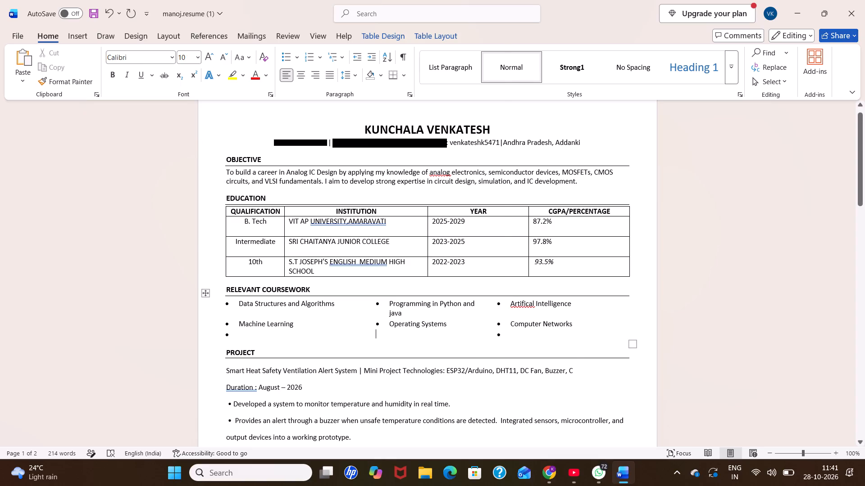
left_click(495, 352)
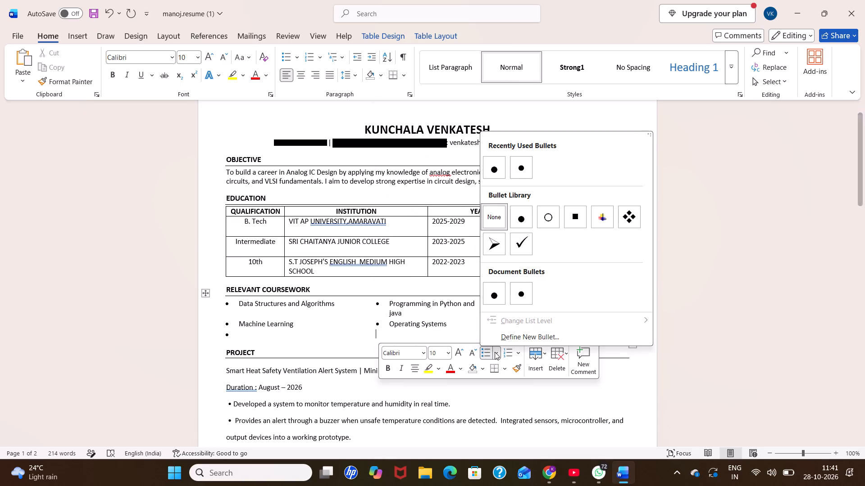
left_click(492, 170)
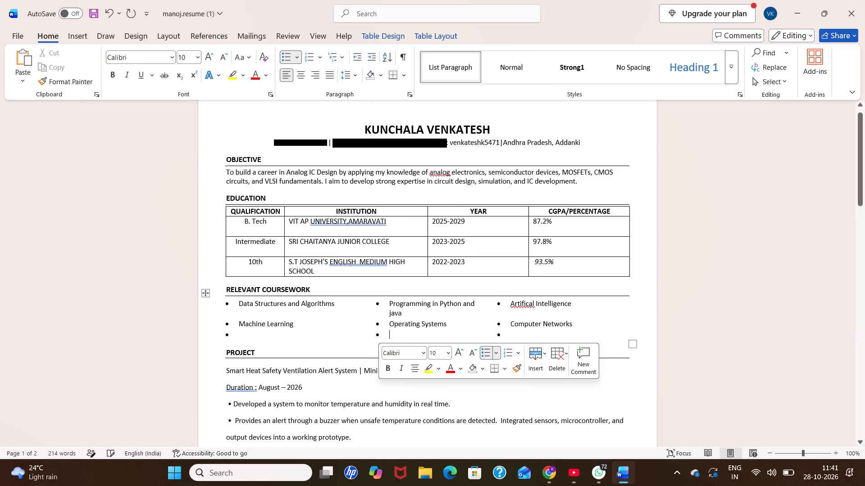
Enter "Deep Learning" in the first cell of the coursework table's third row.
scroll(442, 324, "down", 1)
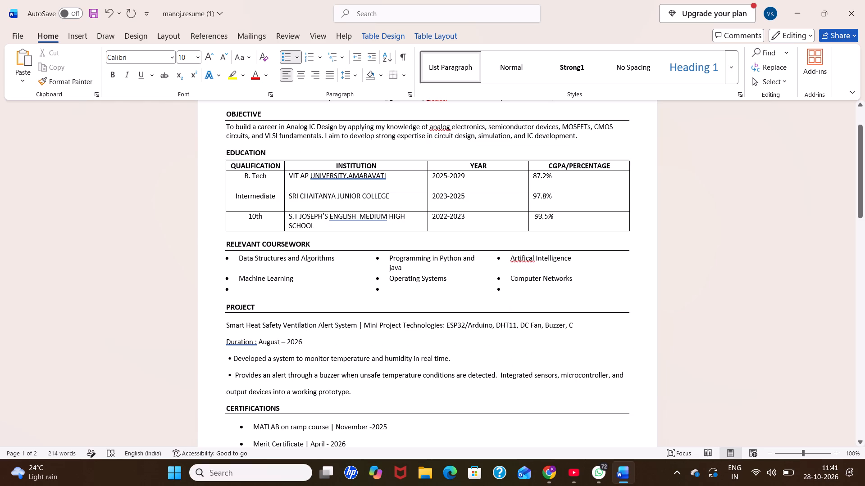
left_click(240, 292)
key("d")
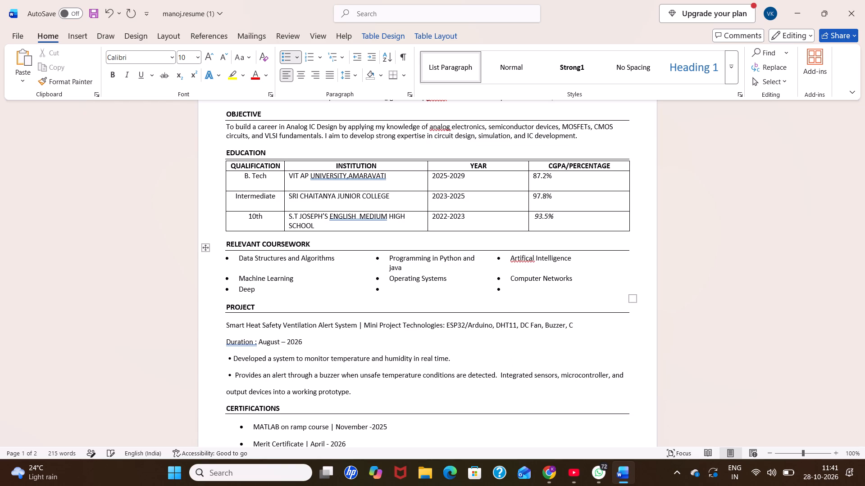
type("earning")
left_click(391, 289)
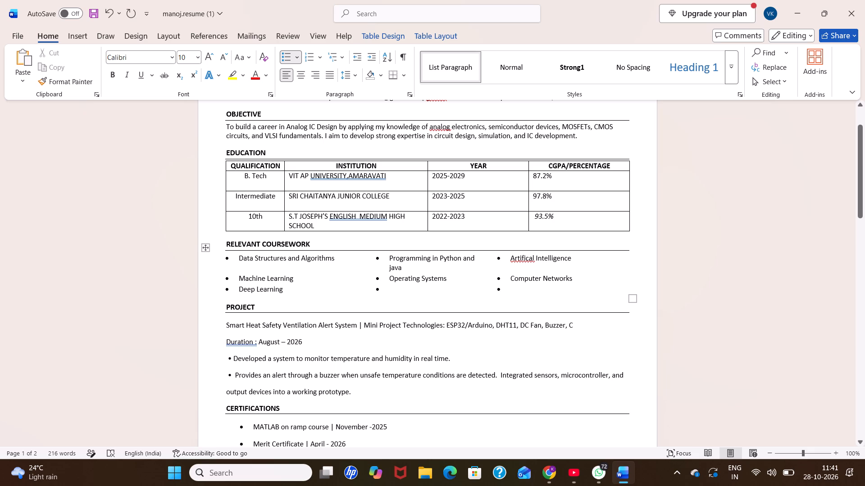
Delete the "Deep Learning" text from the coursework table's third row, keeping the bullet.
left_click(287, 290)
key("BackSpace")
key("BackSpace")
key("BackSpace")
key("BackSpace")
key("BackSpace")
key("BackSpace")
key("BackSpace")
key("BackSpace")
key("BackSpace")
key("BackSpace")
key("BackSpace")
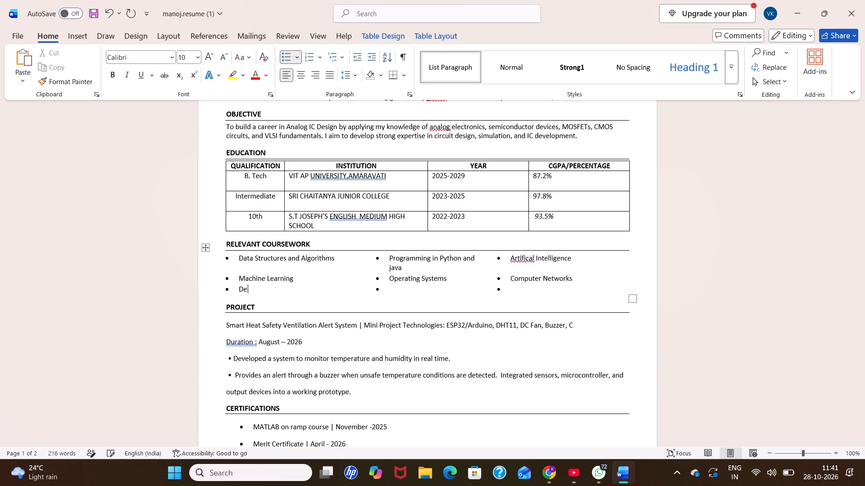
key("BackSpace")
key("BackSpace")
Enter "Computer Organization and Architecture" in the first cell of the coursework table's third row.
type("COMP")
key("BackSpace")
key("BackSpace")
key("BackSpace")
key("BackSpace")
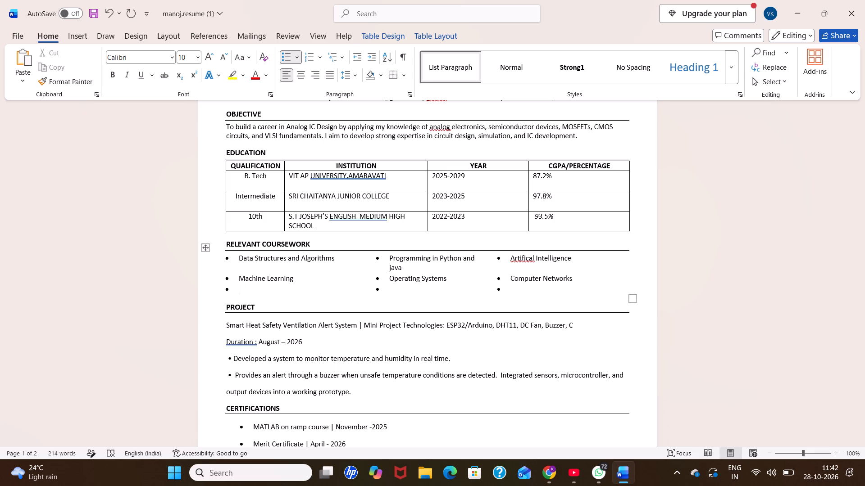
type("om")
type("puter")
key("space")
key("o")
type("gani")
type("zation")
key("space")
type("and")
key("space")
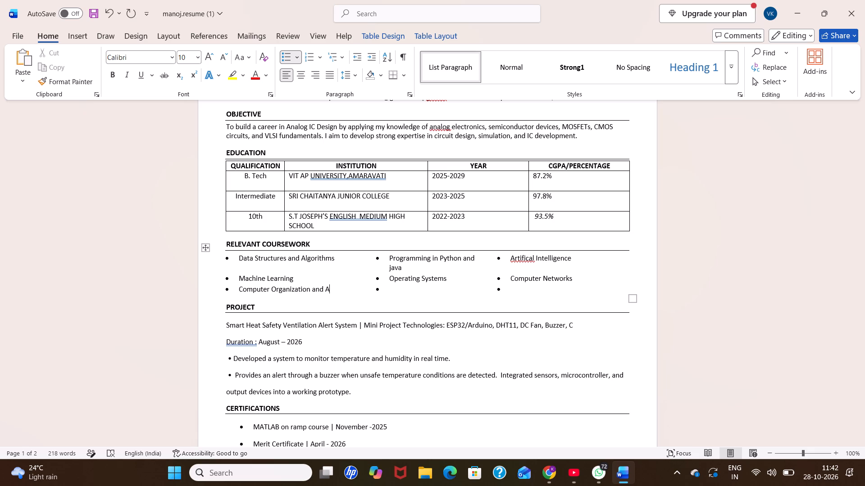
type("rchi")
type("te")
type("cture")
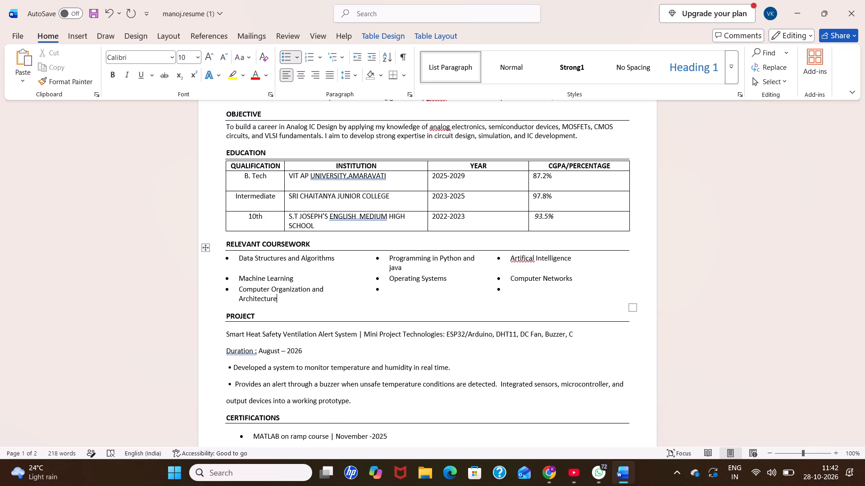
Enter "Object-Oriented Programming" in the middle cell of the coursework table's third row.
left_click(387, 292)
key("o")
type("bject")
key("minus")
key("r")
type("iented")
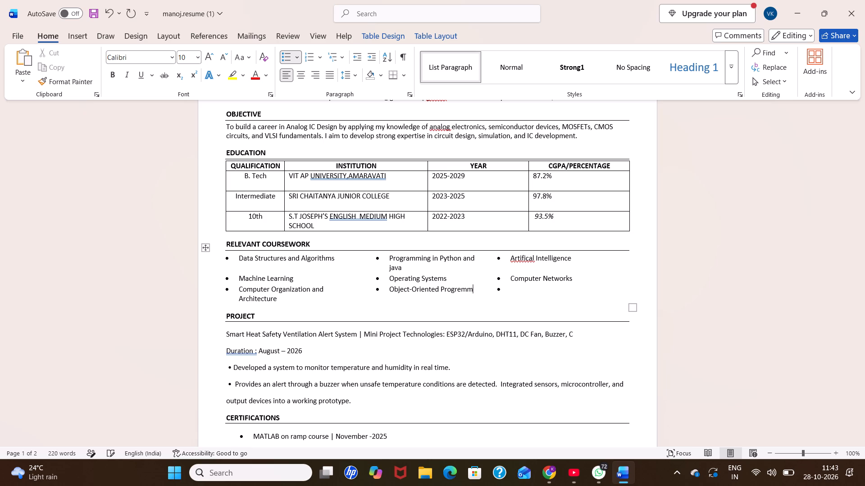
key("BackSpace")
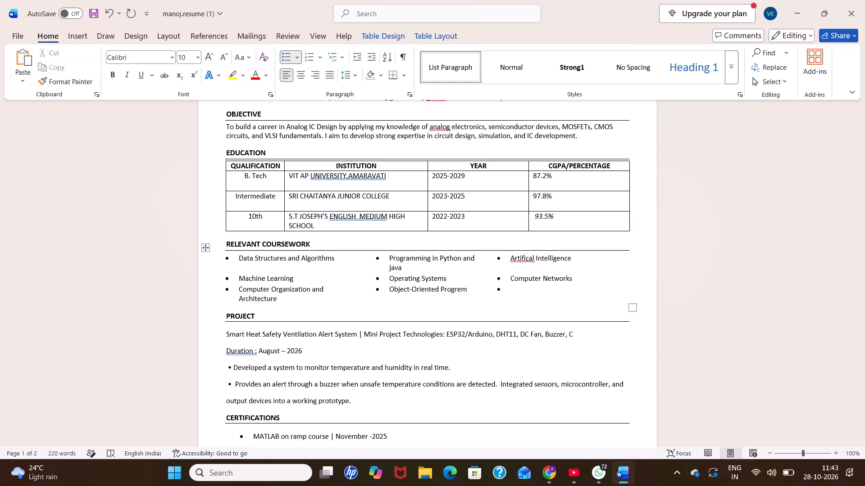
key("BackSpace")
key("BackSpace")
type("amming")
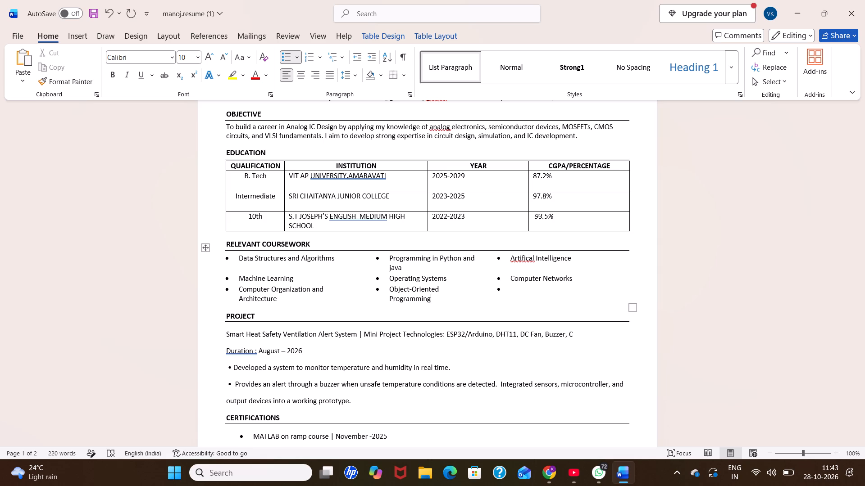
Enter "Software Engineering" in the last cell of the coursework table's third row.
left_click(505, 292)
key("s")
type("ft")
type("ware")
key("space")
key("e")
key("n")
type("gi")
type("neering")
Correct the misspelled first word of the Intelligence entry in the coursework table to "Artificial".
right_click(532, 257)
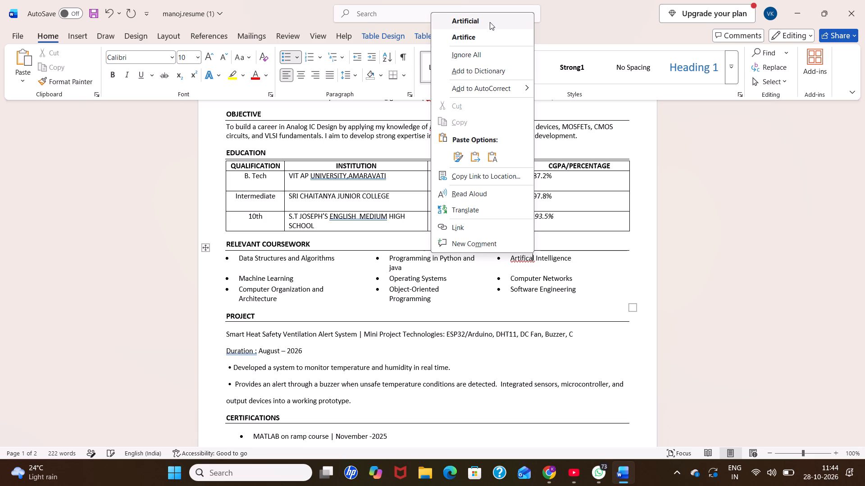
left_click(490, 22)
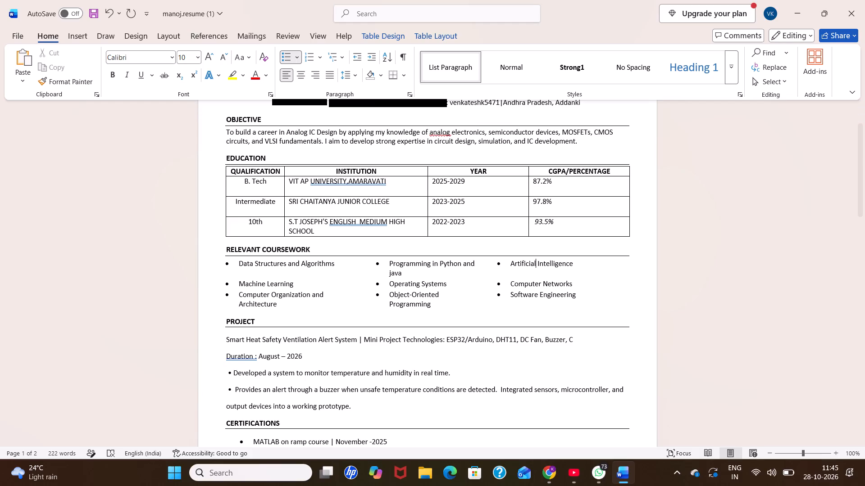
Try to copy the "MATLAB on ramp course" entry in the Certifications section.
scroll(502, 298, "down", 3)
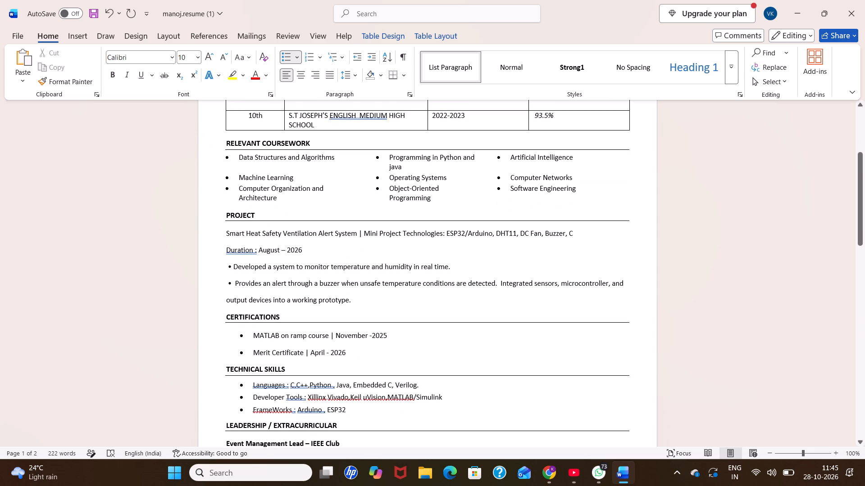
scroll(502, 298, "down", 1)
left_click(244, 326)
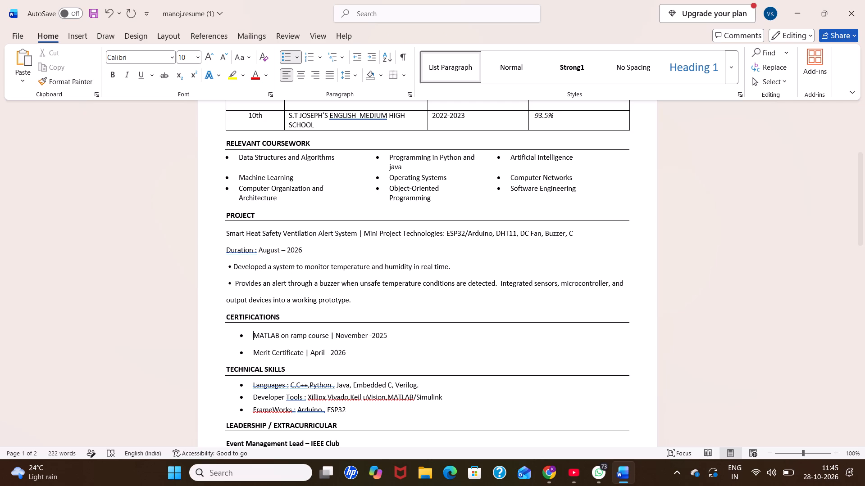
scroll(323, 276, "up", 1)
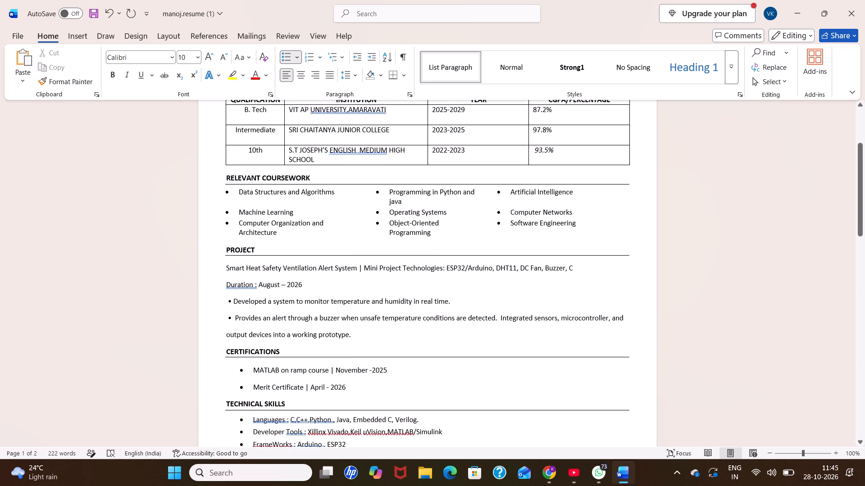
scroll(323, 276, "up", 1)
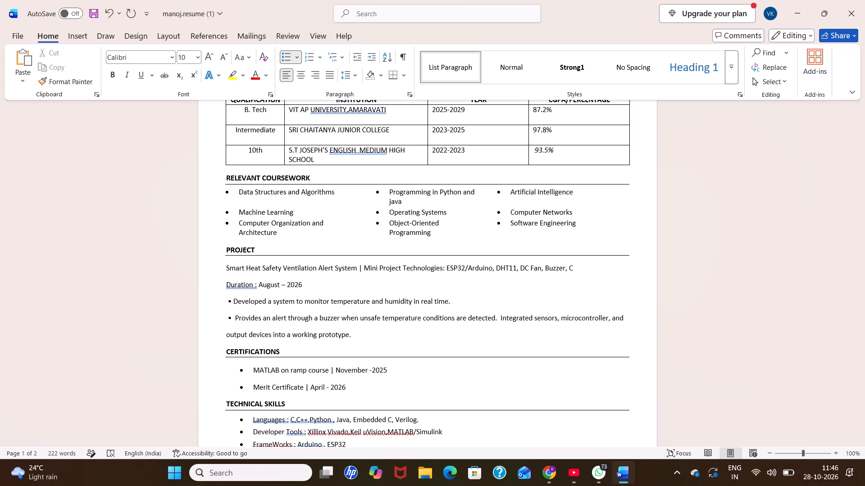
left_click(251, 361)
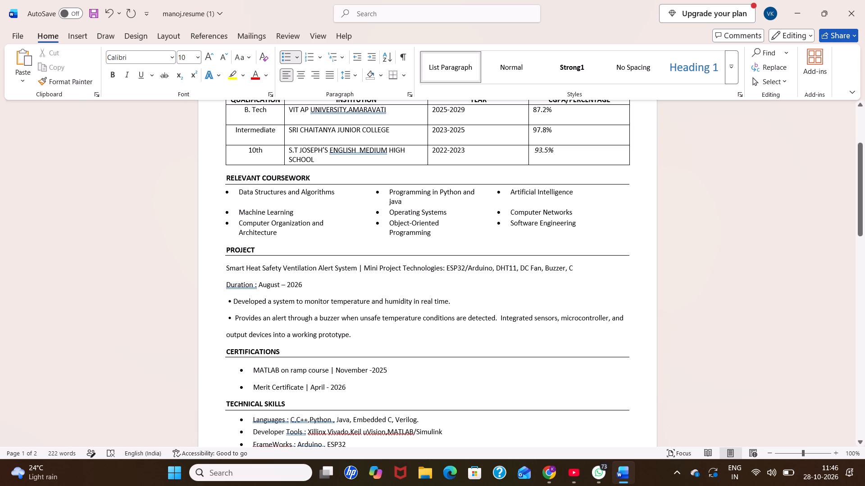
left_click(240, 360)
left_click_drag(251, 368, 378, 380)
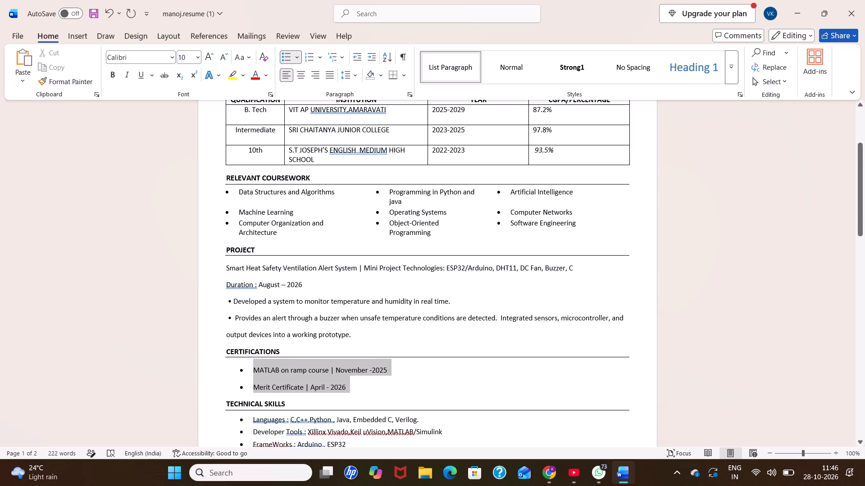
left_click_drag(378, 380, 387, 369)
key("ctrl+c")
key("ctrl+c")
Delete the "Merit Certificate" entry's text from the Certifications list, keeping its bullet.
left_click(356, 387)
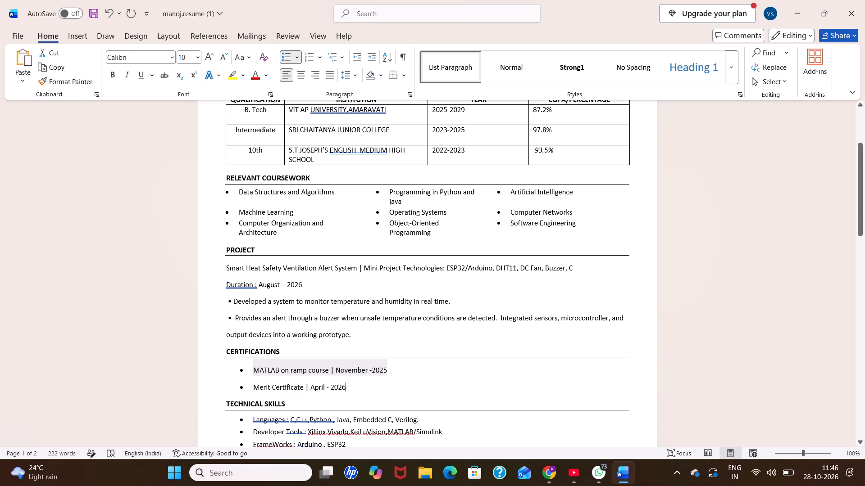
key("BackSpace")
key("BackSpace")
key("BackSpace")
key("BackSpace")
key("BackSpace")
key("BackSpace")
key("BackSpace")
key("BackSpace")
key("BackSpace")
key("BackSpace")
key("BackSpace")
key("BackSpace")
key("BackSpace")
key("BackSpace")
key("BackSpace")
key("BackSpace")
key("BackSpace")
key("BackSpace")
key("BackSpace")
key("BackSpace")
key("BackSpace")
key("BackSpace")
key("BackSpace")
key("BackSpace")
key("BackSpace")
key("BackSpace")
key("BackSpace")
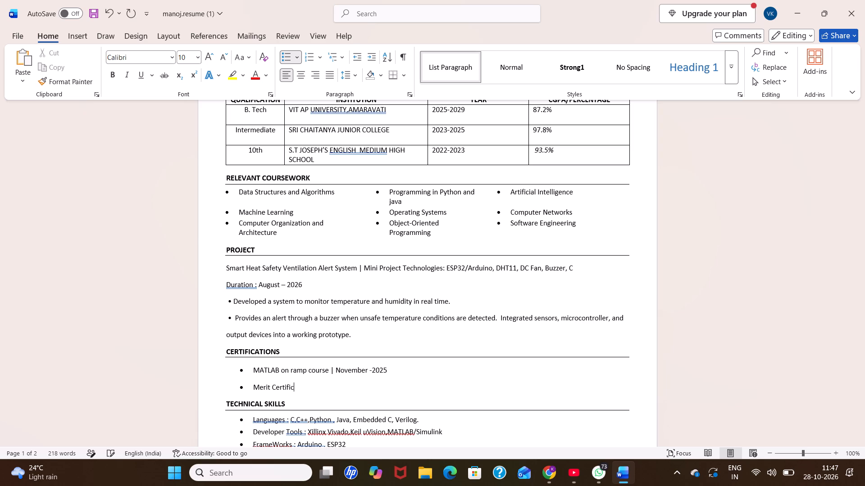
key("BackSpace")
key("BackSpace")
key("BackSpace")
key("BackSpace")
key("BackSpace")
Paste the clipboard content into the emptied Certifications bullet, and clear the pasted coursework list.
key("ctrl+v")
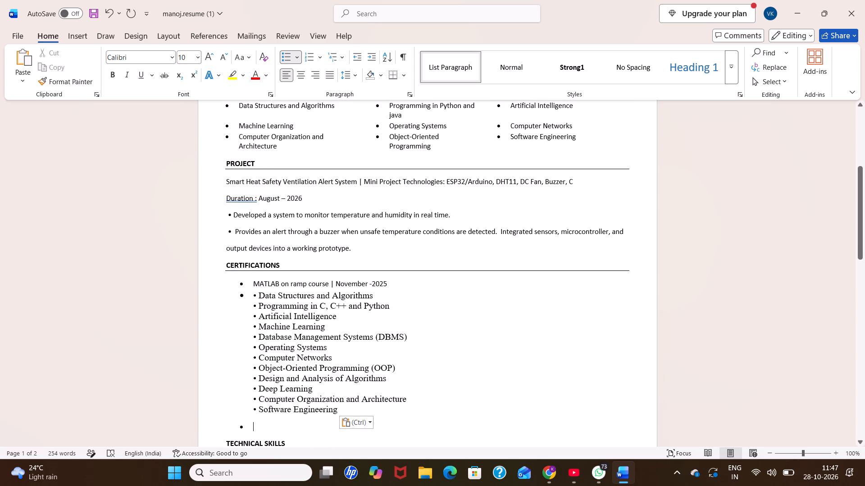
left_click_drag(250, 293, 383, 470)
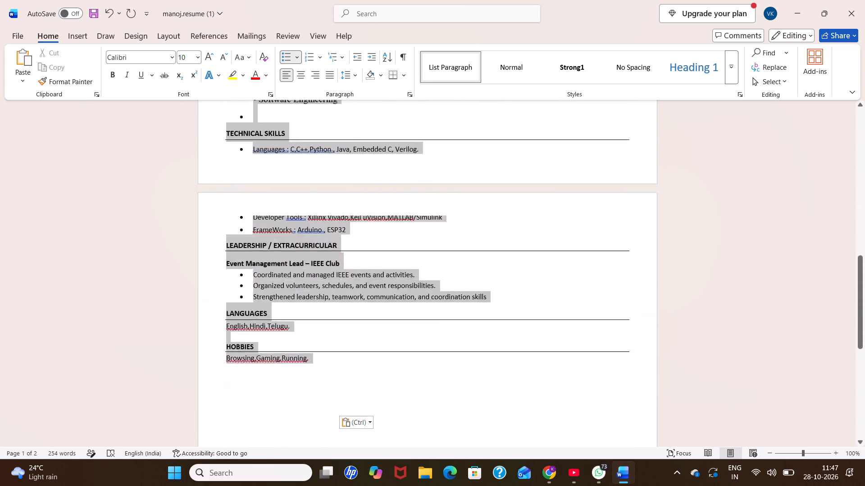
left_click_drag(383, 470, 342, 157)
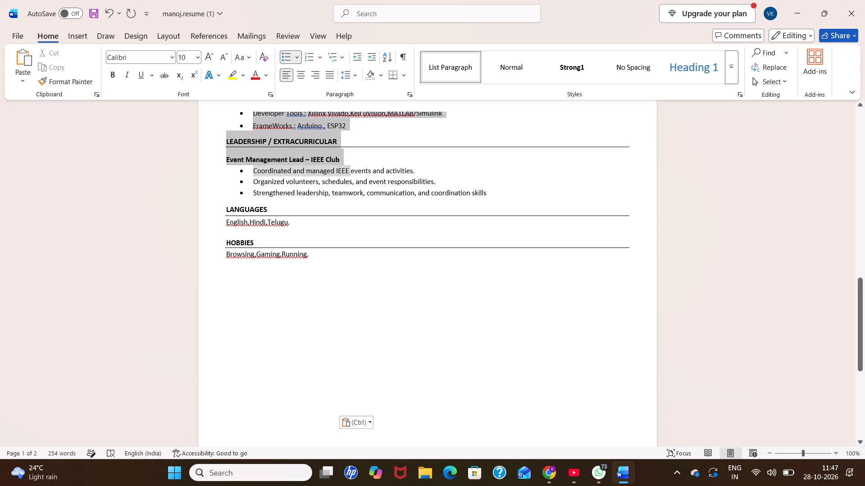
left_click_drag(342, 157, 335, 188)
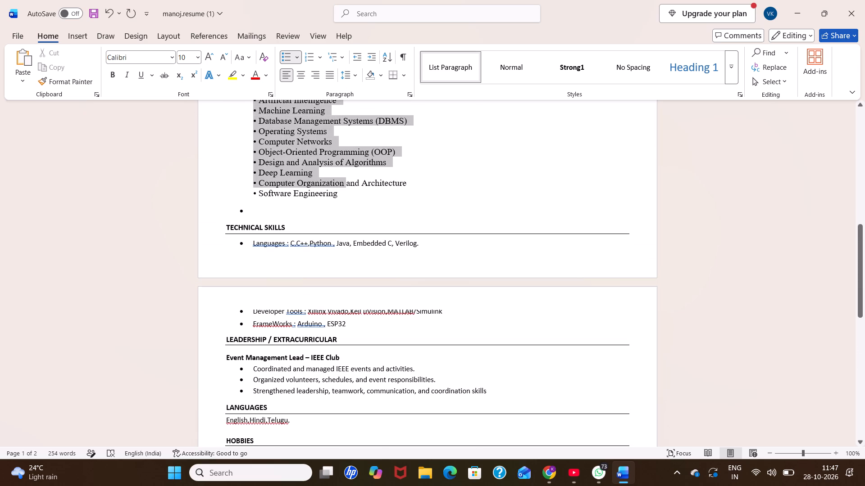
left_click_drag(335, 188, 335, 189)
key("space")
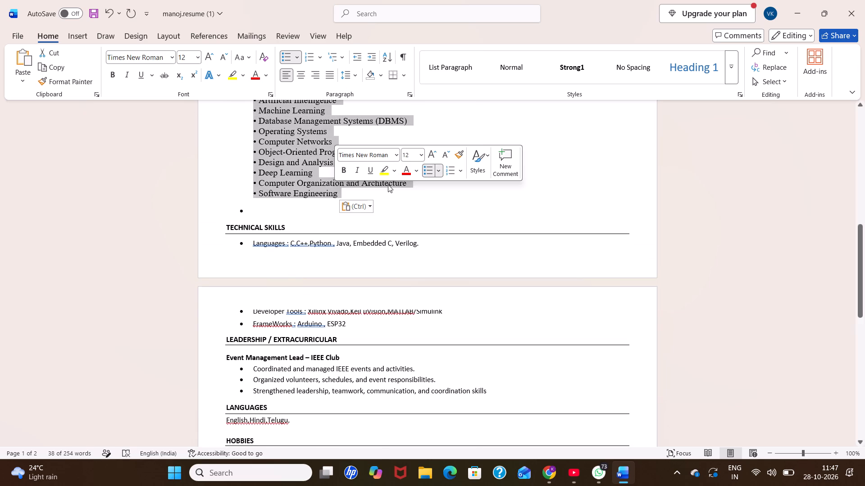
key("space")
Insert an empty bullet above the "MATLAB on ramp course" entry in the Certifications list.
scroll(342, 208, "up", 1)
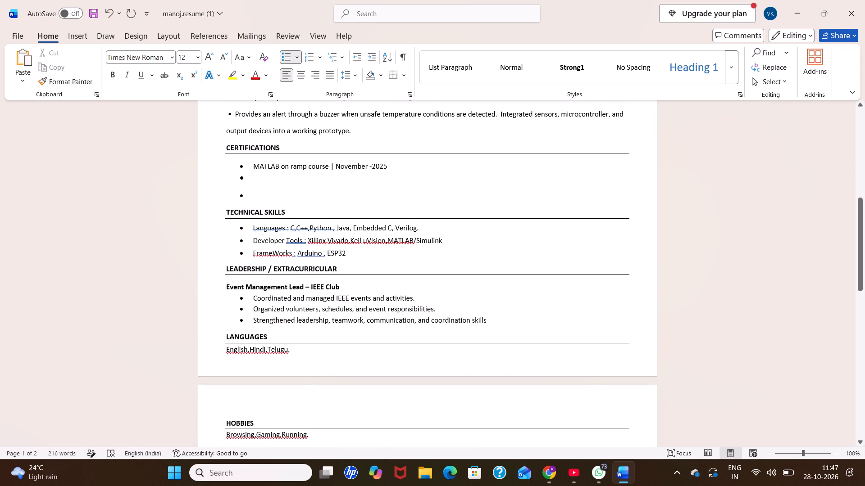
left_click(255, 164)
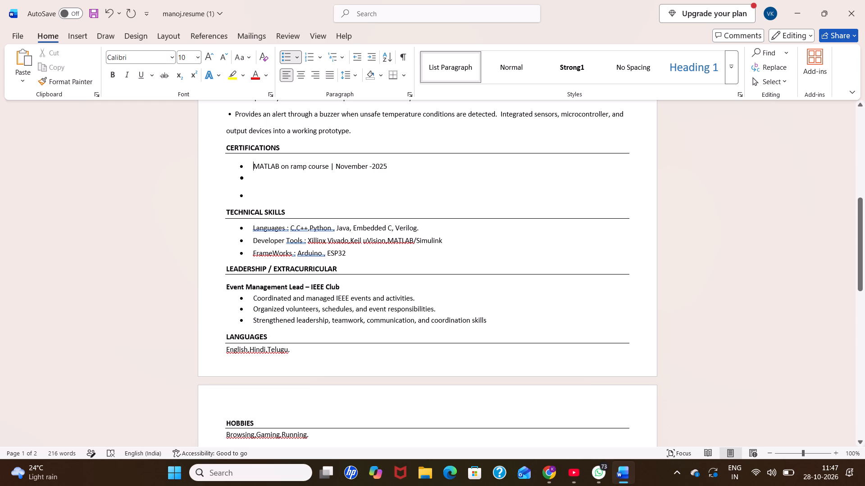
left_click(255, 164)
key("Return")
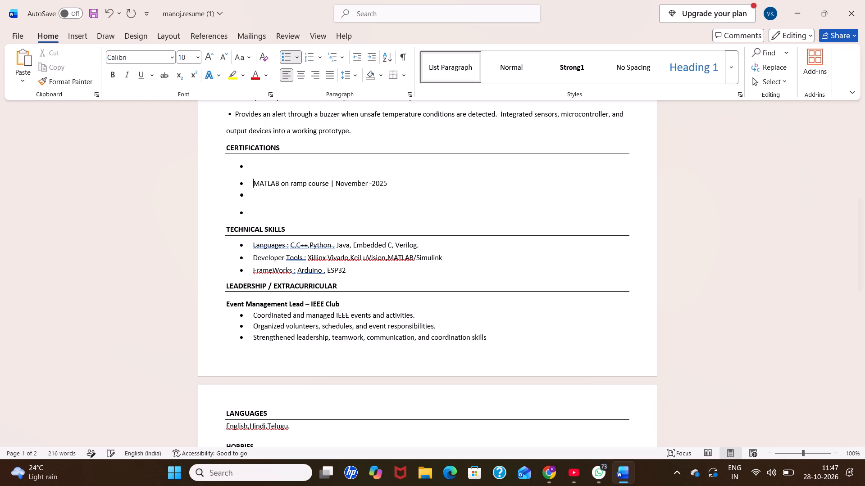
Remove the empty bullets below the "MATLAB on ramp course" entry in the Certifications list.
left_click(246, 208)
key("BackSpace")
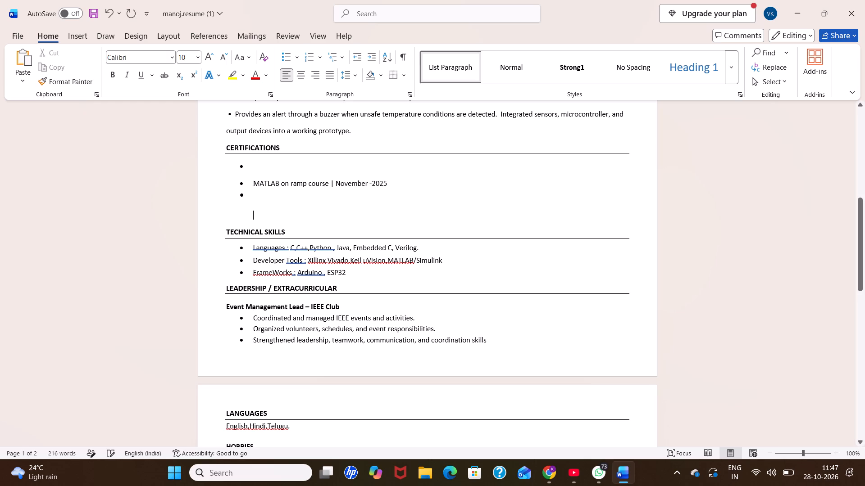
key("BackSpace")
key("BackSpace")
key("BackSpace")
key("BackSpace")
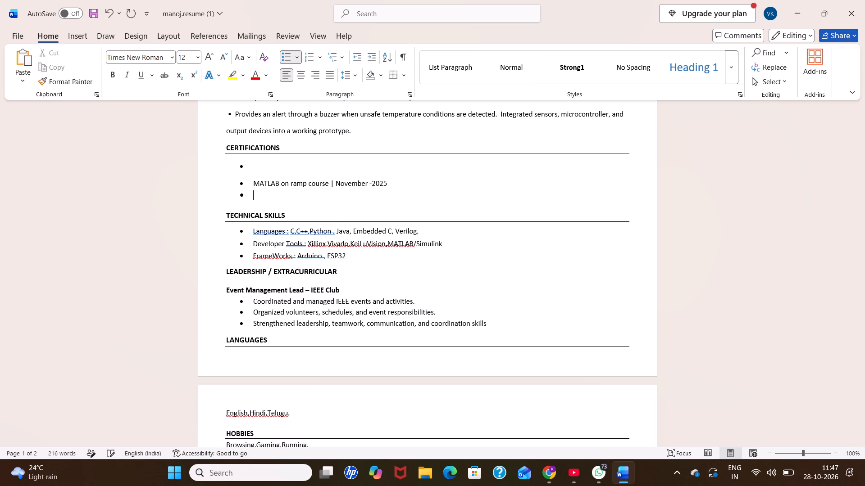
key("BackSpace")
key("BackSpace")
key("BackSpace")
key("BackSpace")
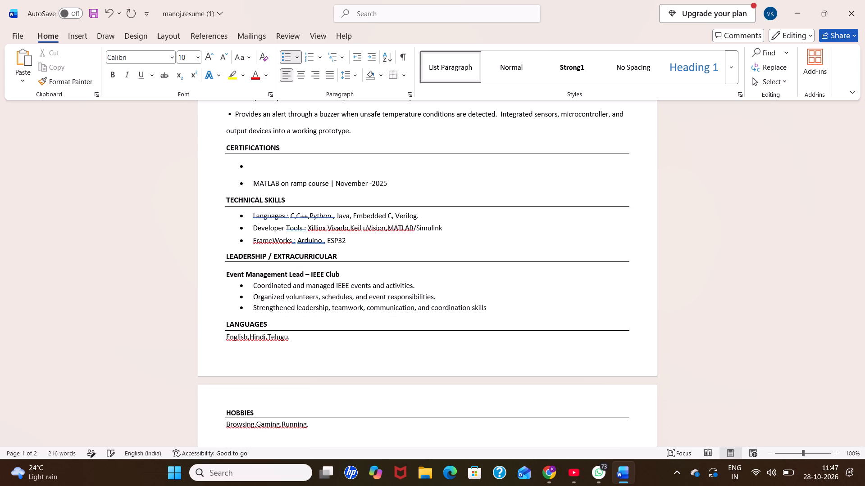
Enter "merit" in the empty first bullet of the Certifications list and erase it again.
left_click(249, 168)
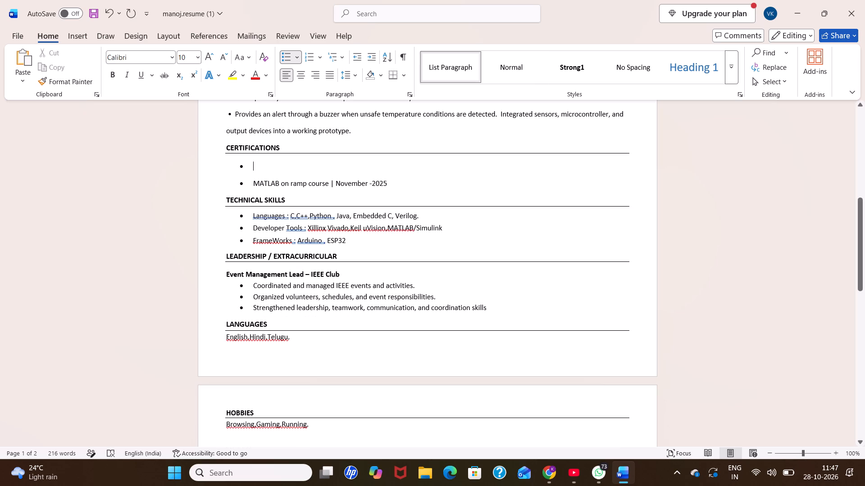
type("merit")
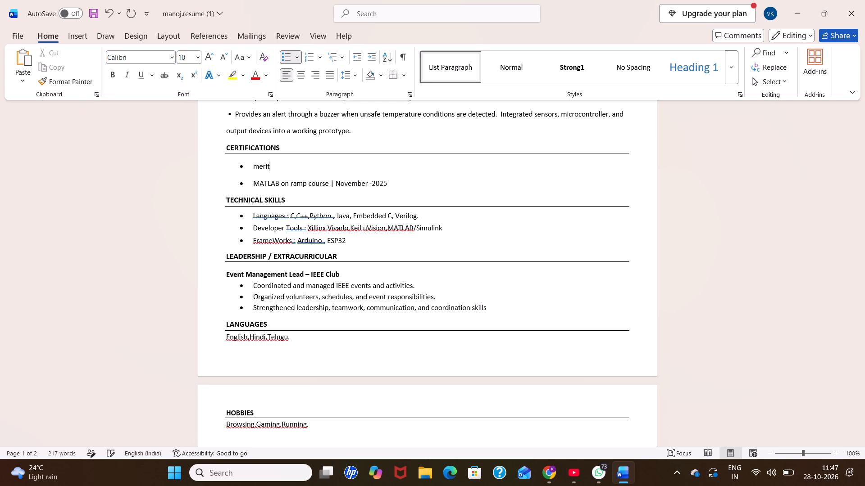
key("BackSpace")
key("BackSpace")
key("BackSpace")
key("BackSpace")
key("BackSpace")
Enter "MERIT certificate |2023" in the empty first bullet of the Certifications list.
type("MERIT")
key("space")
type("certificate")
key("space")
key("shift+bar")
type("2023")
Insert "MAY-" directly before the year 2023 in the "MERIT certificate" entry.
key("Left")
key("Left")
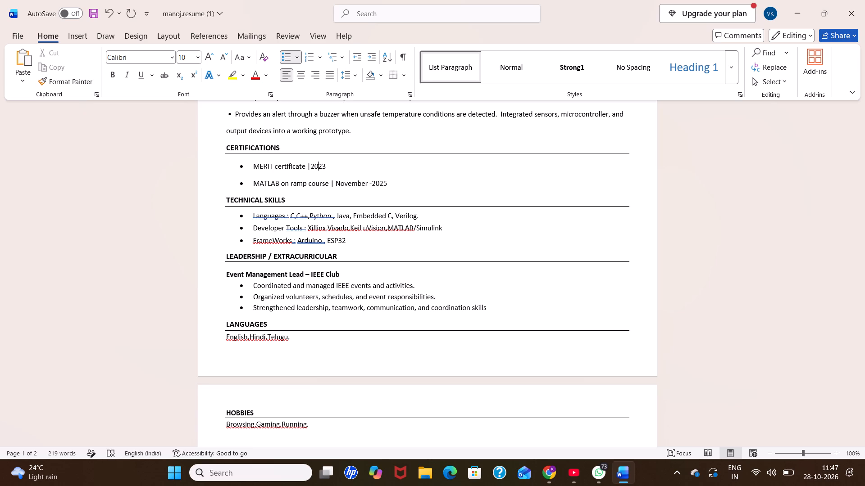
key("Left")
key("Left")
type("may")
key("BackSpace")
key("BackSpace")
key("BackSpace")
type("MAY")
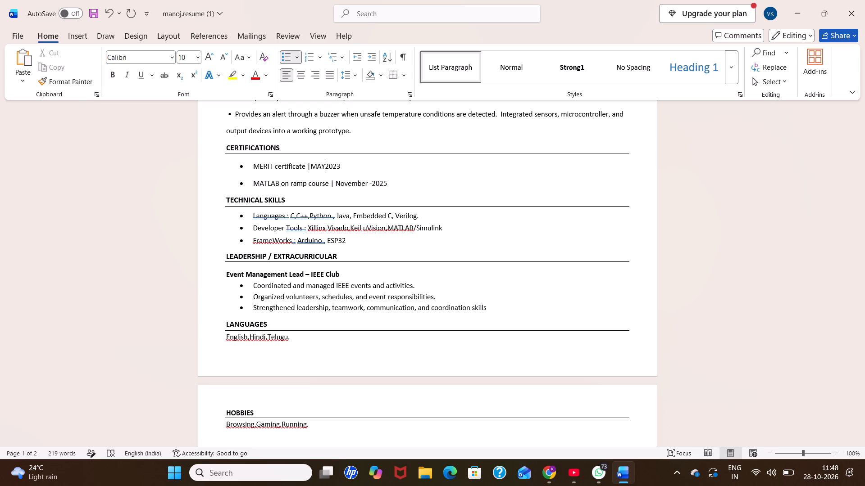
key("minus")
Insert an empty bullet above the "MERIT certificate" entry in the Certifications list and place the cursor in it.
left_click(251, 167)
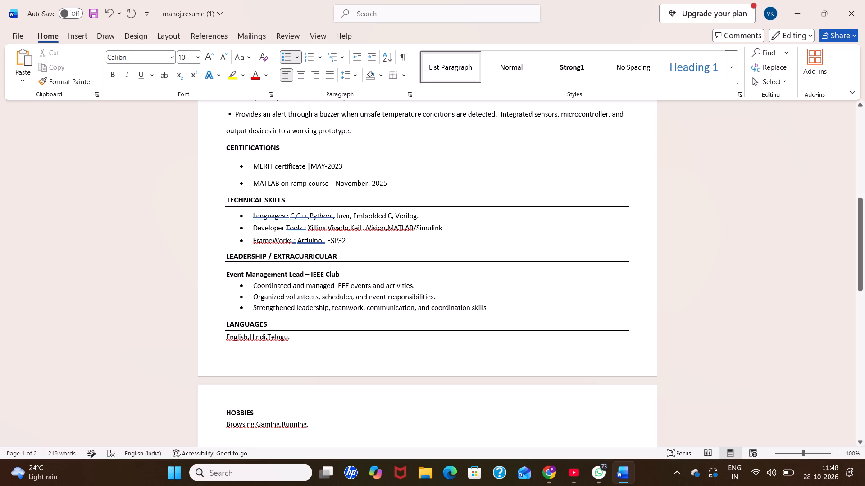
key("Return")
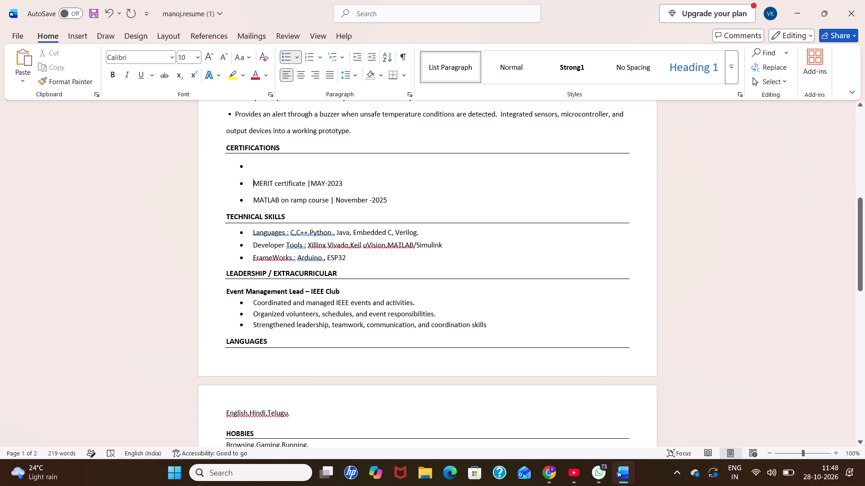
left_click(250, 163)
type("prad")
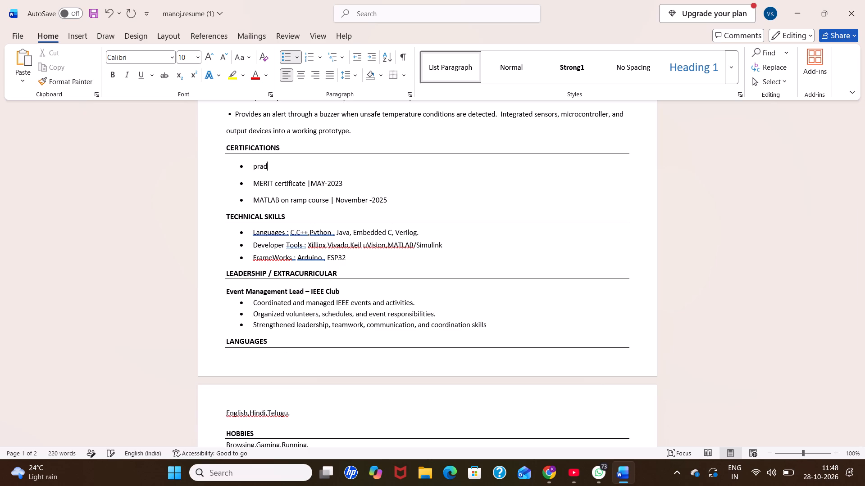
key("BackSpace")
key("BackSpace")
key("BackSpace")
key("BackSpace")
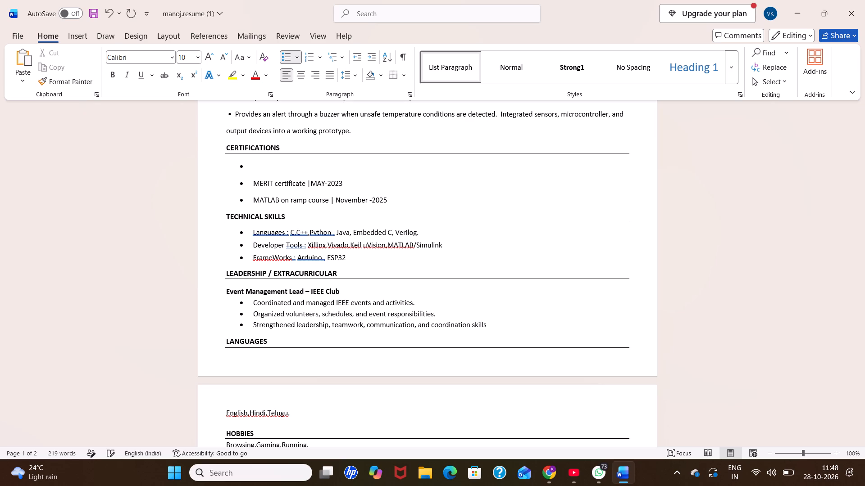
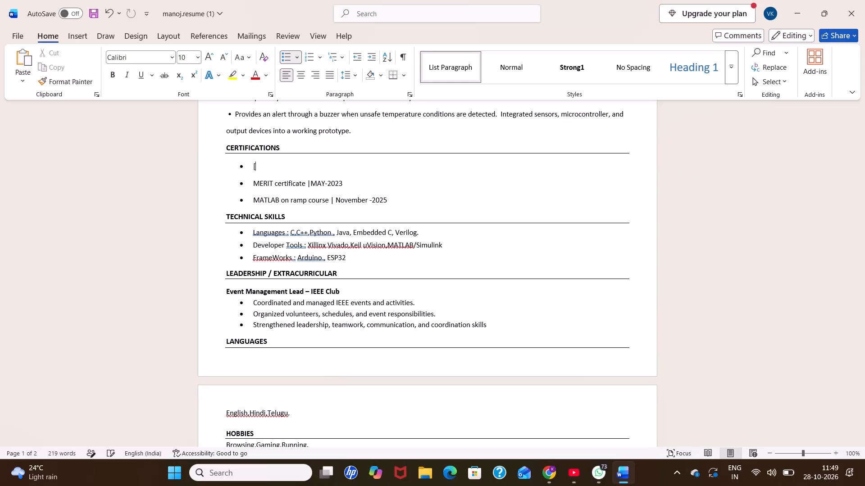
Enter "Prathamic |" in the empty first bullet of the Certifications list and start the next word with "C" before the bar.
key("BackSpace")
key("p")
key("r")
key("a")
type("ta")
key("BackSpace")
type("hamic")
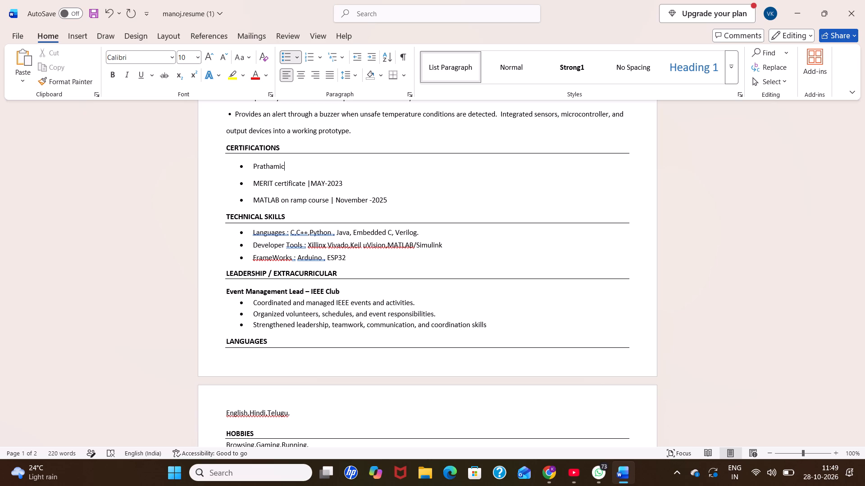
key("space")
key("shift+bar")
key("space")
key("Left")
key("Left")
Capitalise the first letter of "certificate" in the MERIT entry so it reads "MERIT Certificate".
left_click(276, 184)
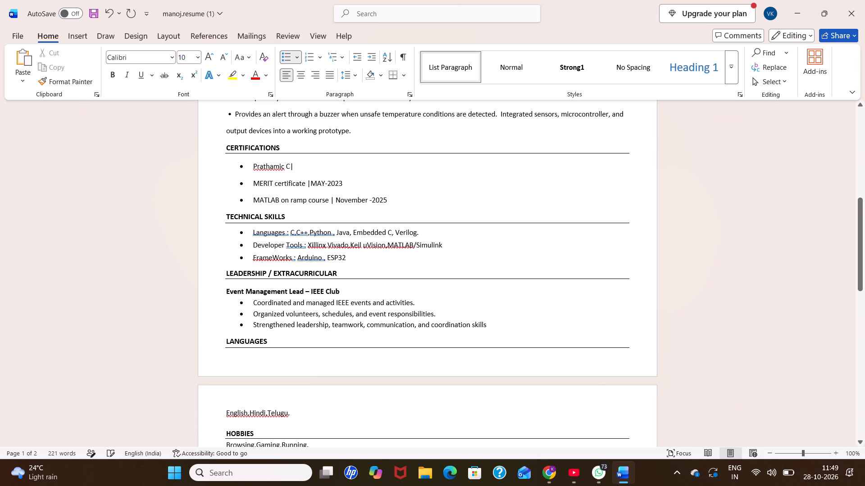
key("BackSpace")
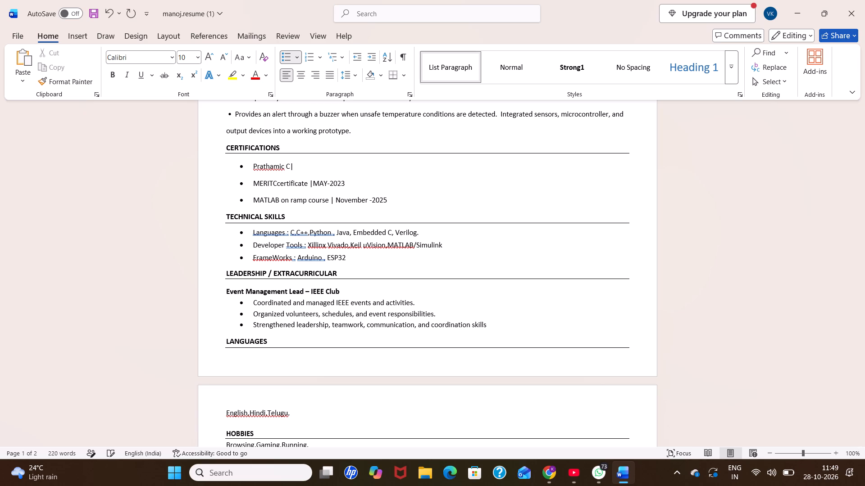
key("Left")
key("space")
key("Right")
key("Right")
key("BackSpace")
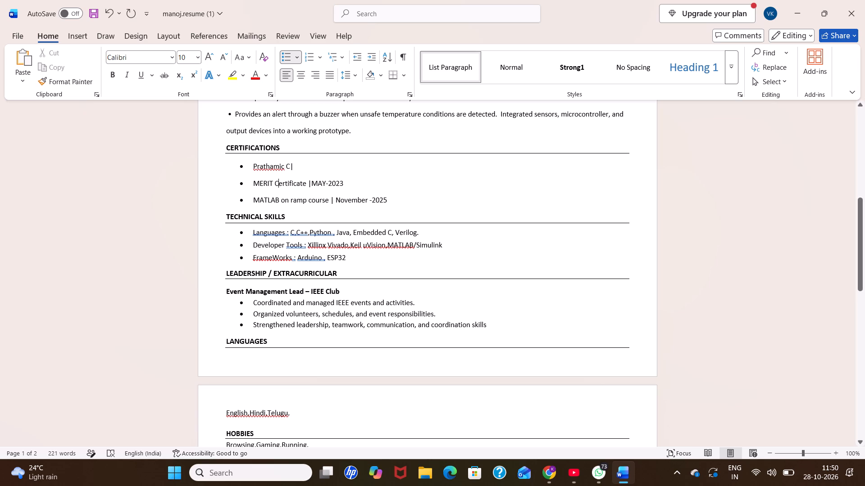
Complete the word "Certificate" before the bar in the "Prathamic" entry of the Certifications list.
left_click(289, 165)
key("e")
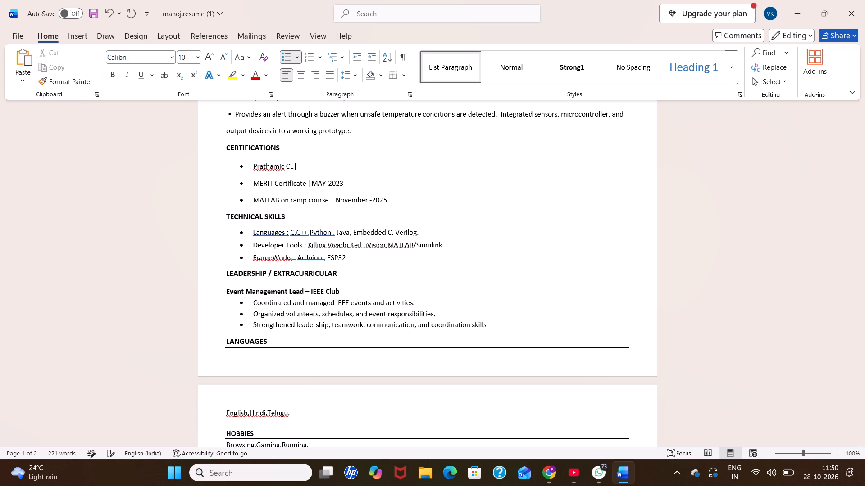
key("BackSpace")
type("erf")
key("BackSpace")
type("tificatr")
key("BackSpace")
key("e")
Add the date "September-2022" after the bar in the "Prathamic Certificate" entry.
left_click(325, 165)
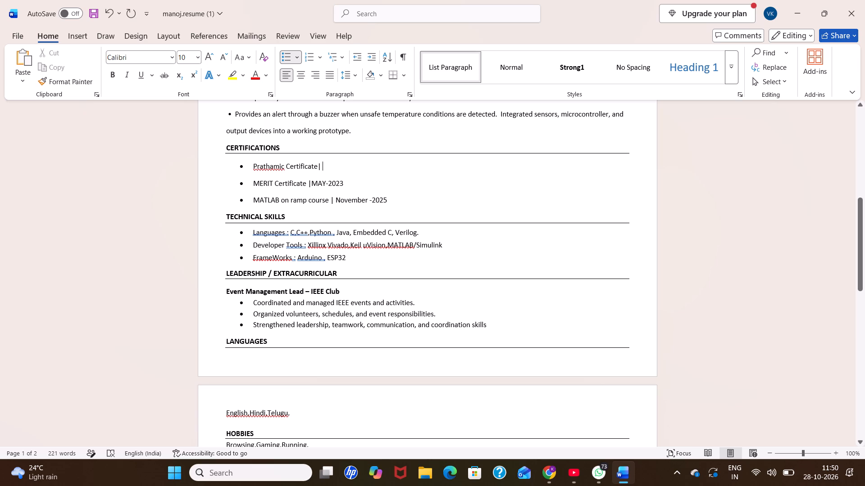
type("se")
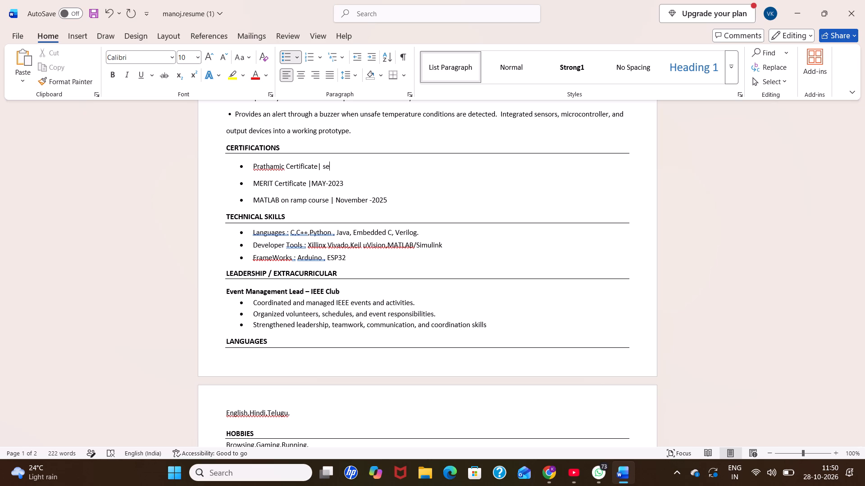
key("BackSpace")
key("BackSpace")
type("se")
key("BackSpace")
key("BackSpace")
key("s")
key("minus")
type("2022")
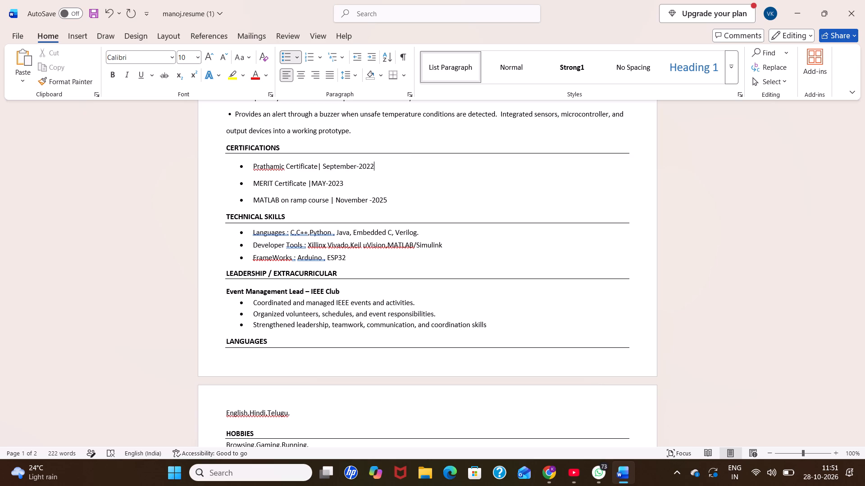
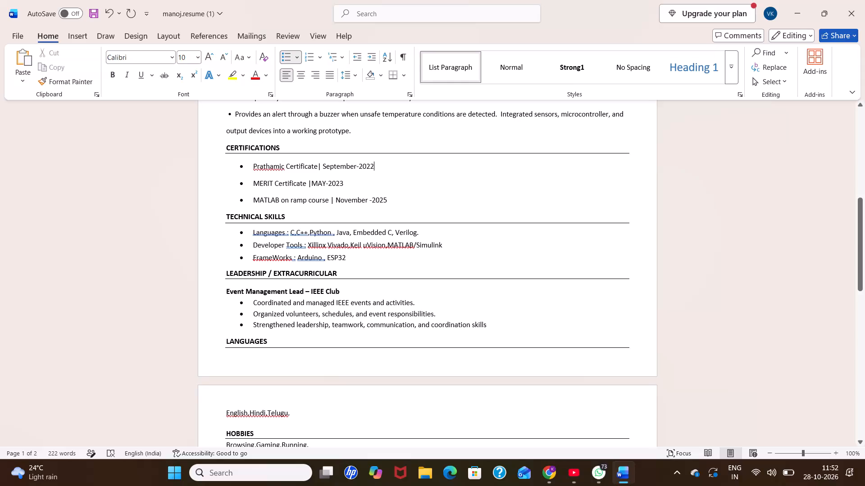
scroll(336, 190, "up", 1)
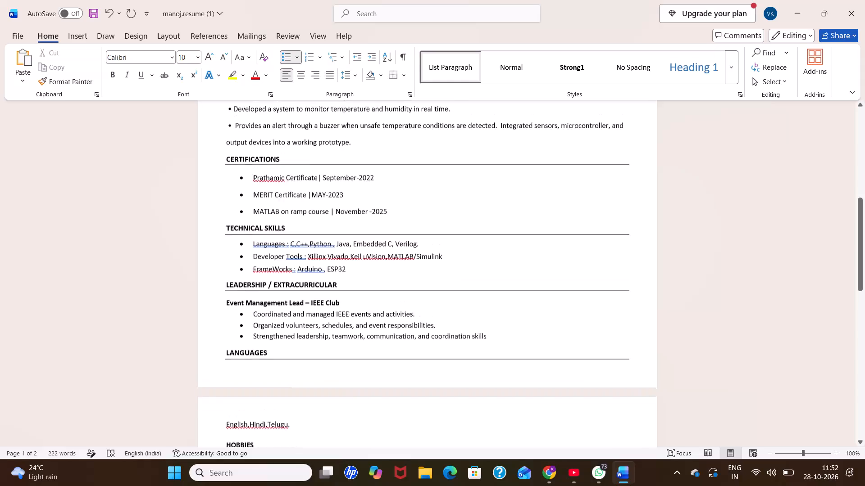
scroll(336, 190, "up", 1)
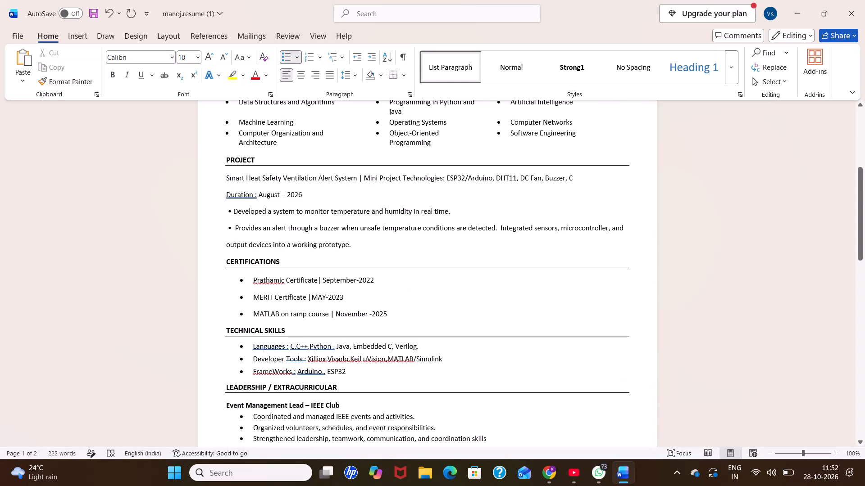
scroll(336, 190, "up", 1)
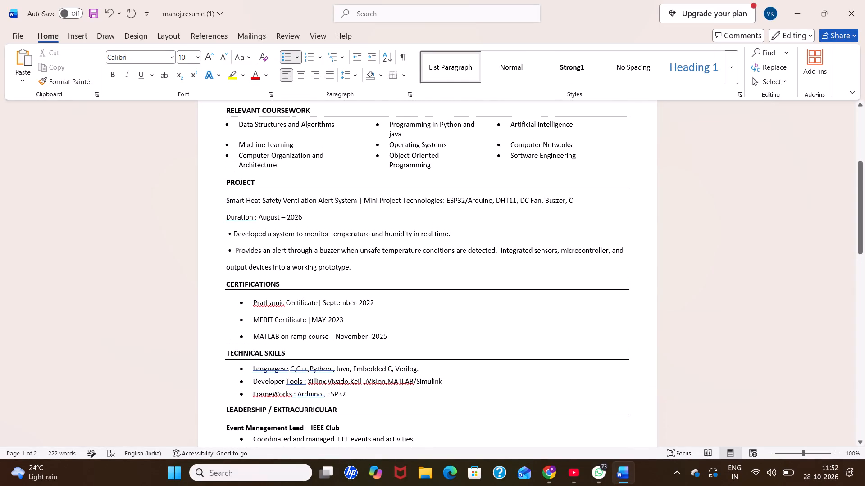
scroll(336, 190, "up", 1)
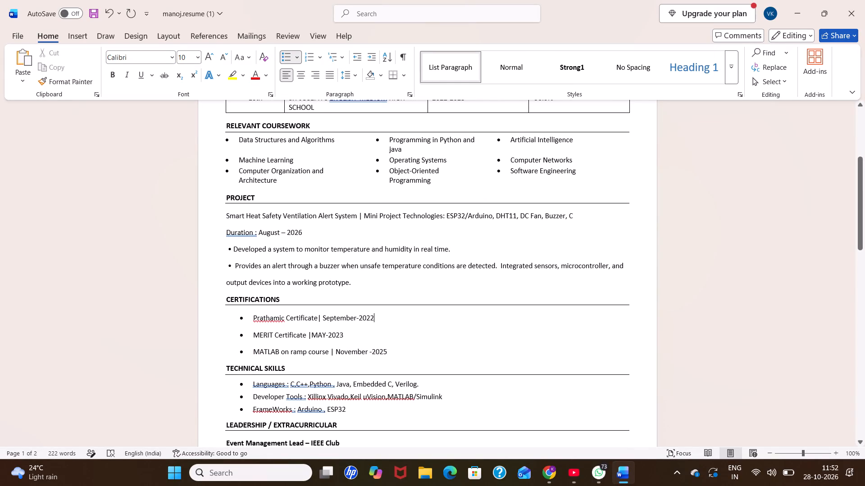
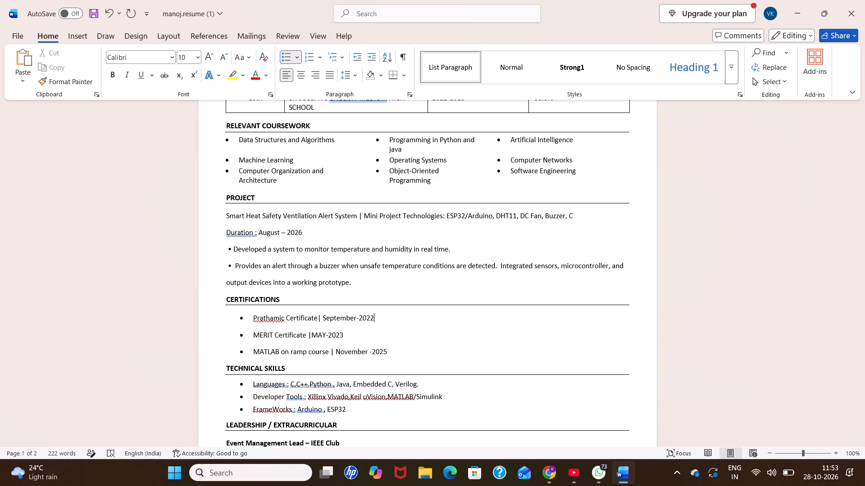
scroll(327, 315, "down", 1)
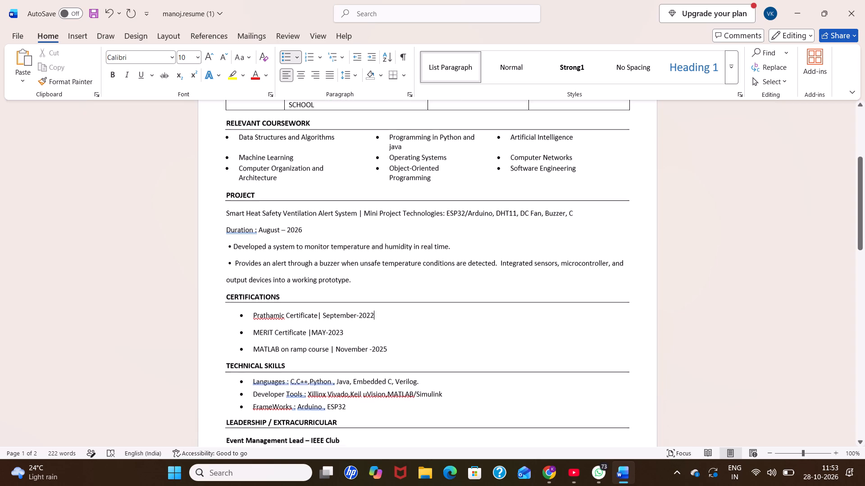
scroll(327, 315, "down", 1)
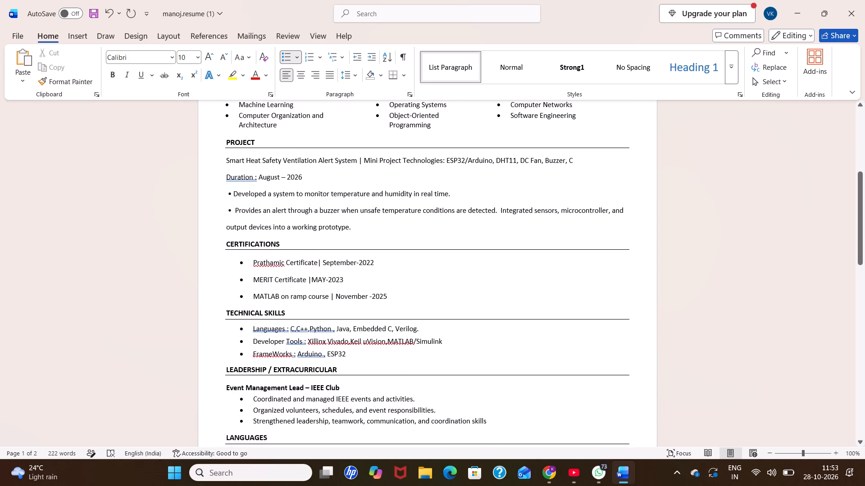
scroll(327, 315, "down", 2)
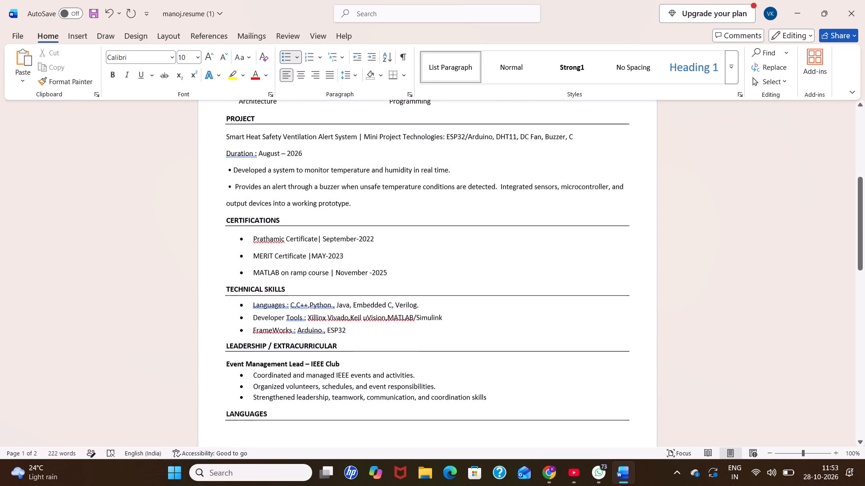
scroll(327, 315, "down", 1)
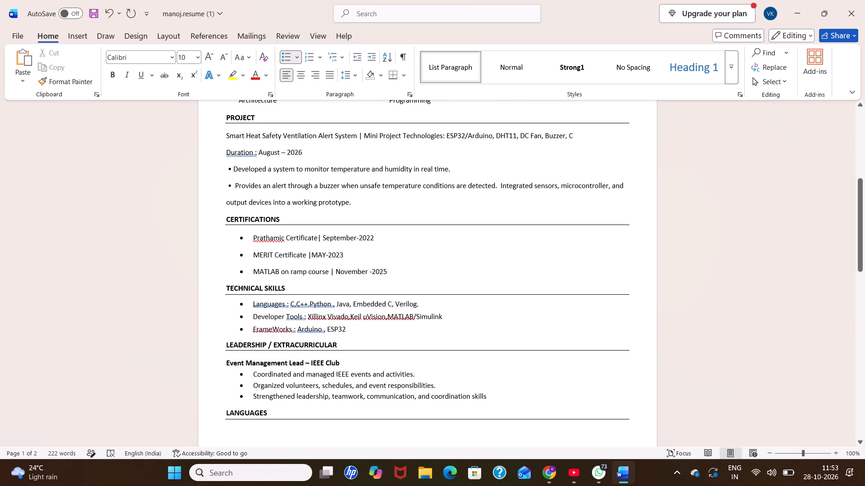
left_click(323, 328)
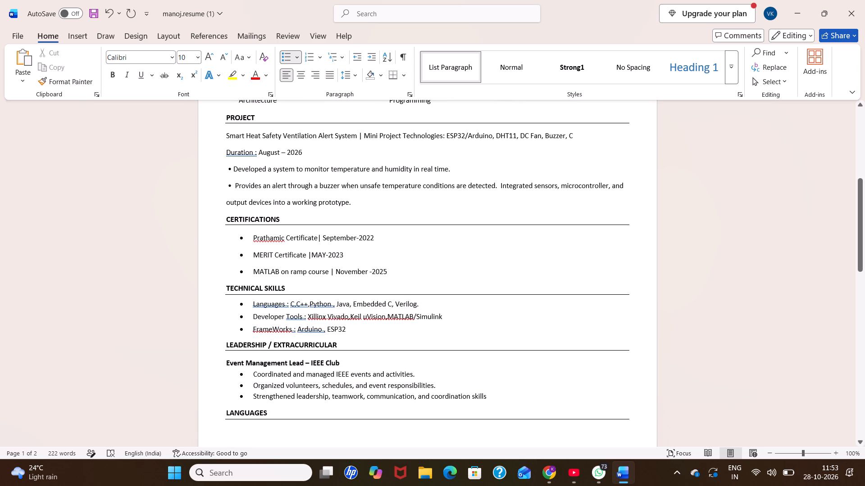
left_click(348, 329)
Add ", C and C++" after "java" in the programming bullet under Relevant Coursework.
scroll(353, 303, "up", 2)
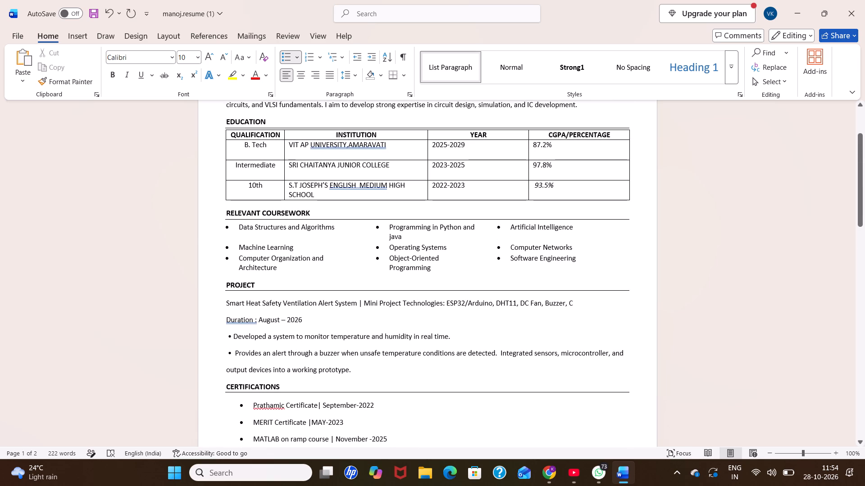
left_click(405, 238)
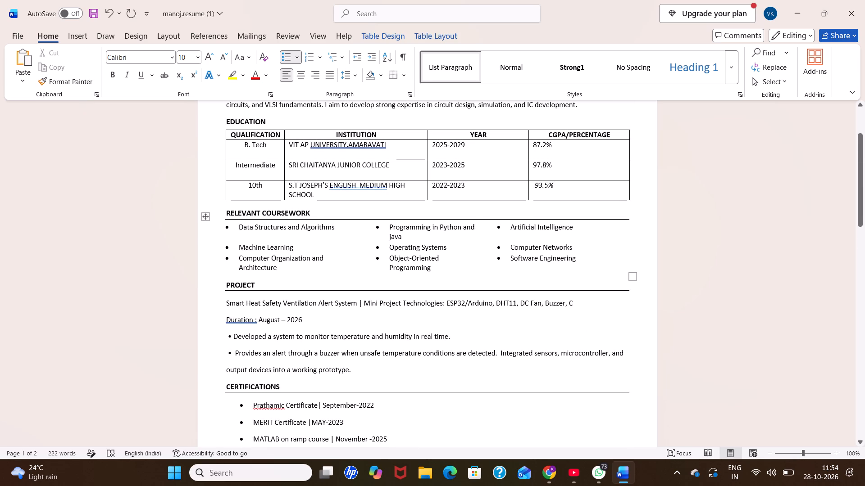
key("space")
type("c")
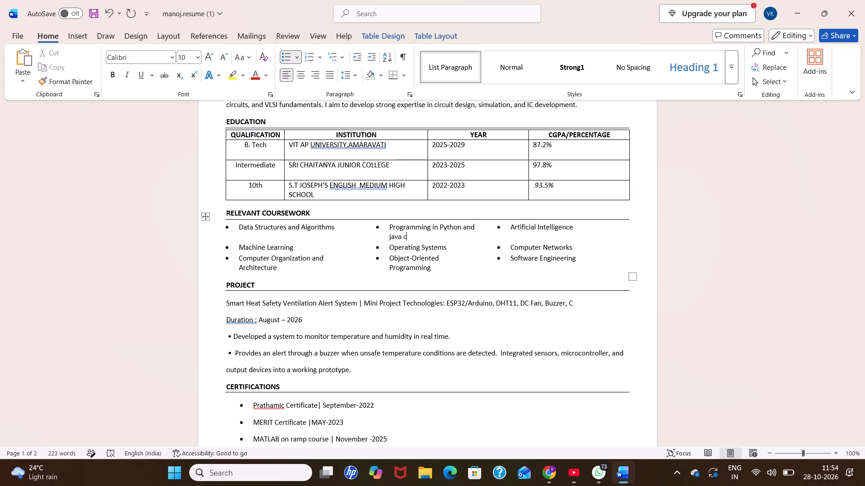
key("BackSpace")
key("c")
key("BackSpace")
key("Left")
key("Left")
key("Left")
key("Left")
key("BackSpace")
key("j")
key("Right")
key("Right")
key("Right")
key("Right")
key("c")
key("BackSpace")
key("space")
type("and")
key("space")
key("c")
type("++")
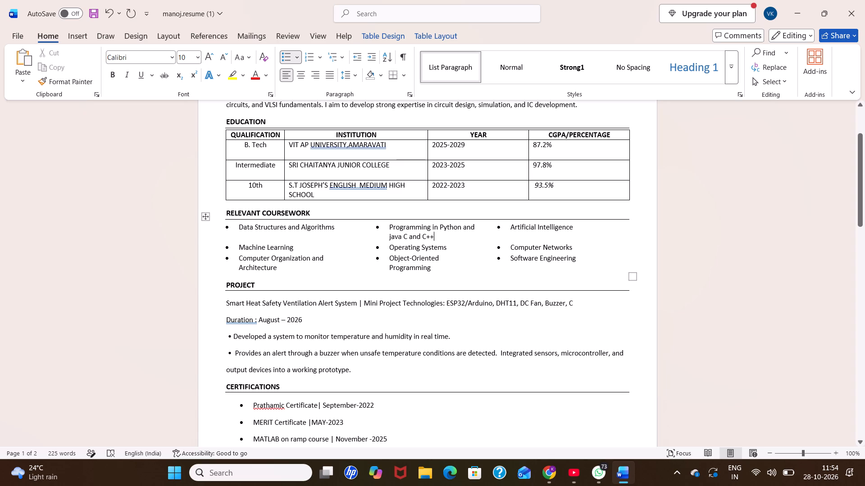
left_click(403, 234)
key("comma")
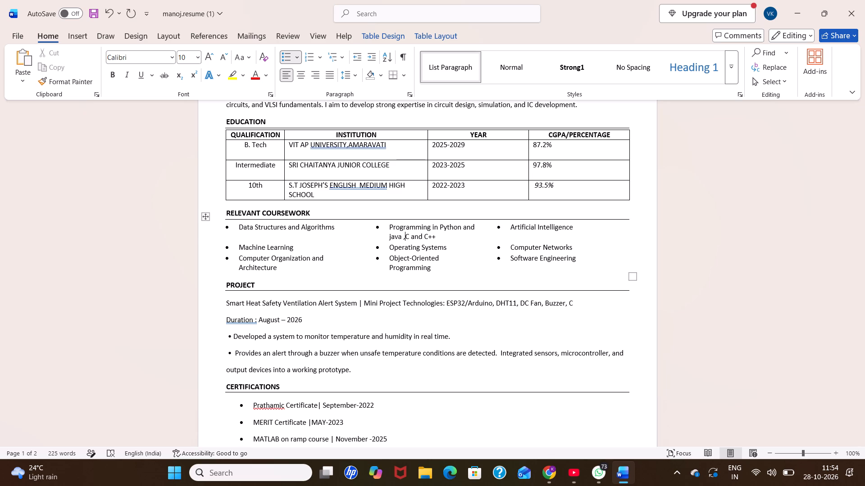
key("space")
Replace the "and" between Python and java with a comma in the Relevant Coursework programming bullet.
scroll(414, 254, "down", 1)
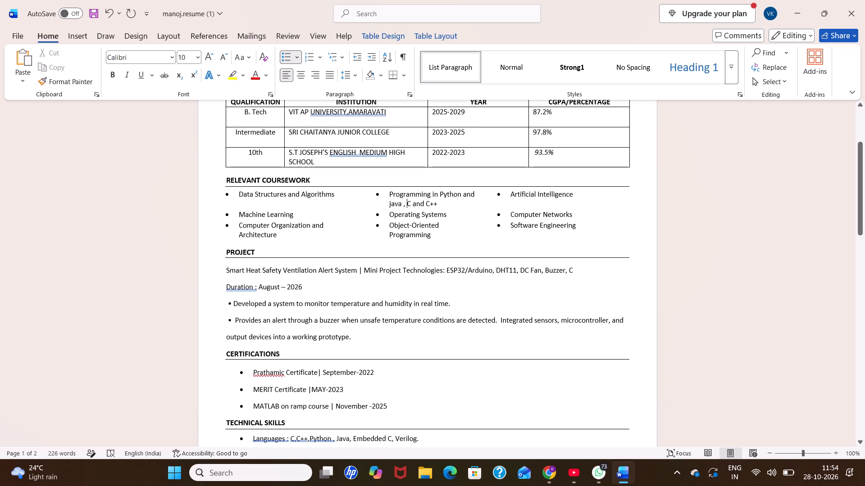
left_click(473, 193)
key("BackSpace")
key("BackSpace")
key("BackSpace")
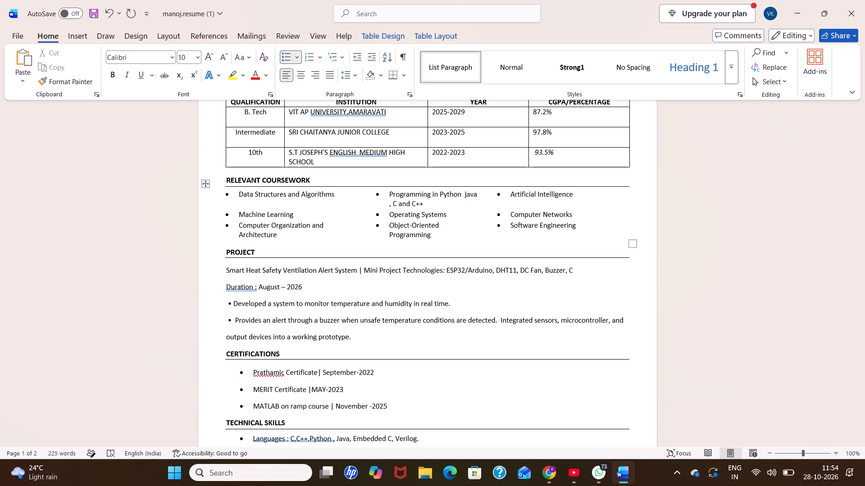
key("comma")
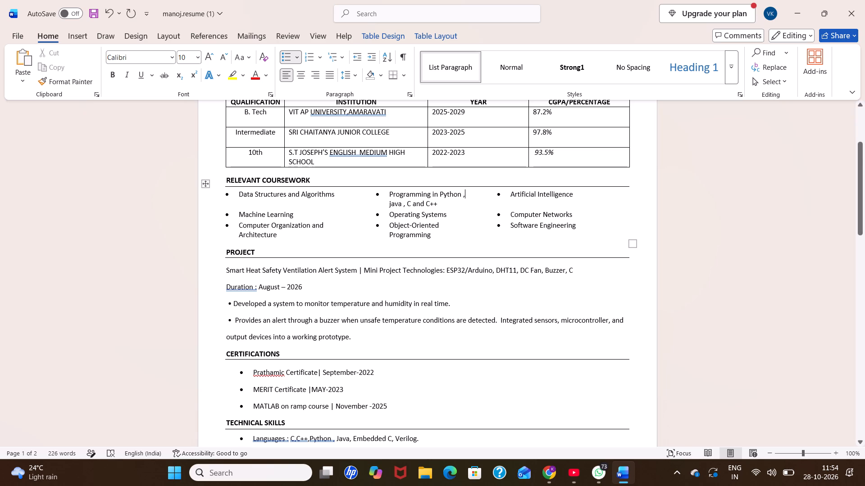
Remove "Arduino , ESP32" from the FrameWorks bullet under Technical Skills, keeping its label.
scroll(475, 227, "down", 3)
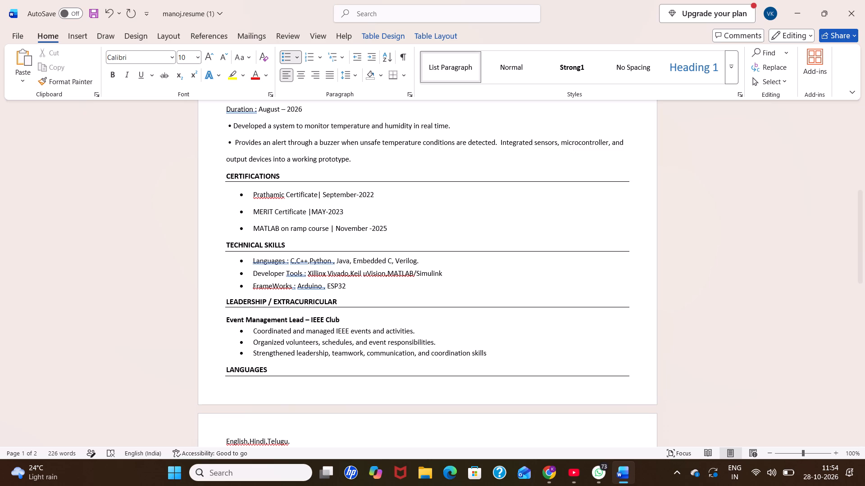
left_click(392, 261)
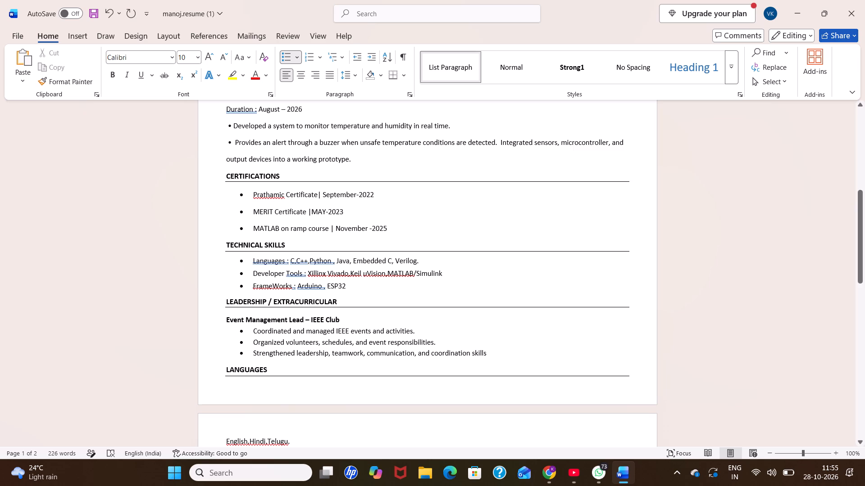
left_click(352, 286)
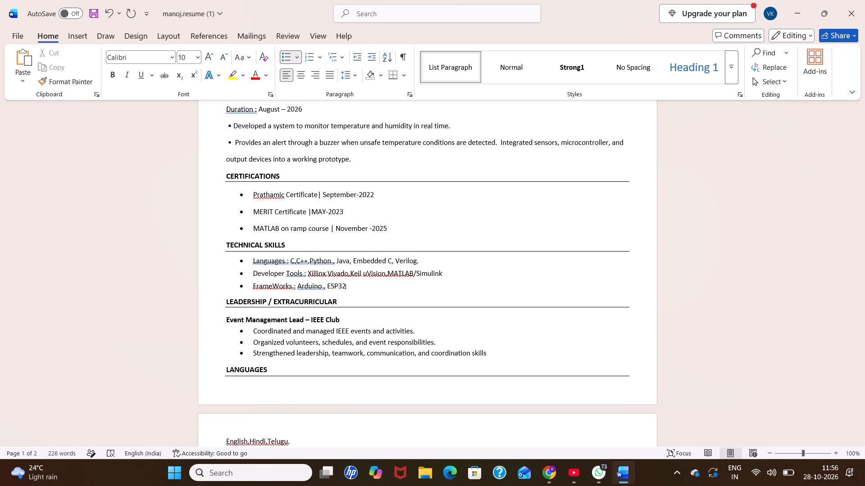
key("BackSpace")
key("BackSpace")
key("BackSpace")
key("BackSpace")
key("BackSpace")
key("BackSpace")
key("BackSpace")
key("BackSpace")
key("BackSpace")
key("BackSpace")
key("BackSpace")
key("BackSpace")
key("BackSpace")
key("BackSpace")
key("BackSpace")
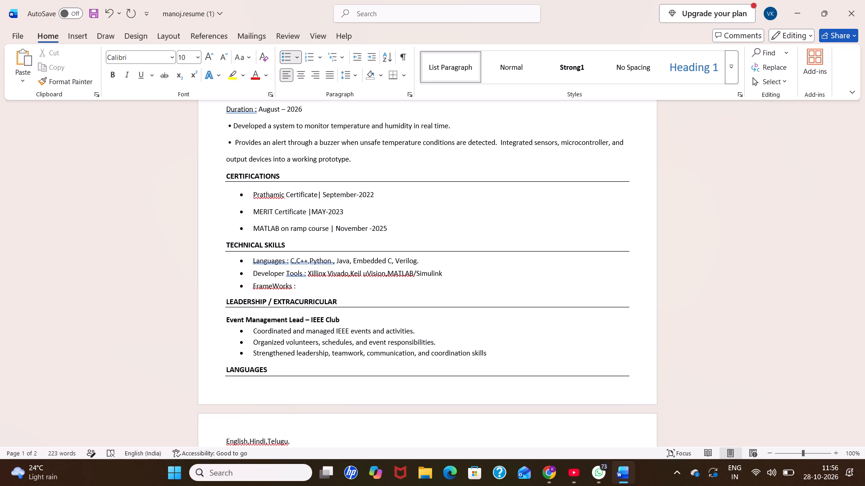
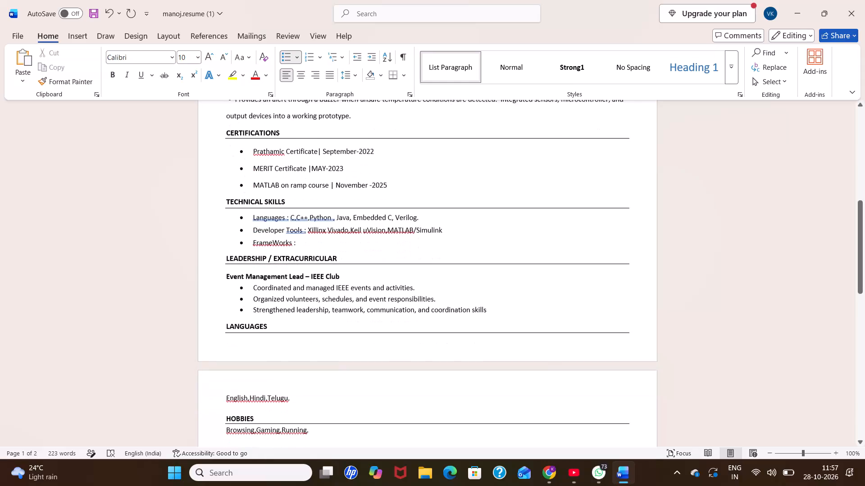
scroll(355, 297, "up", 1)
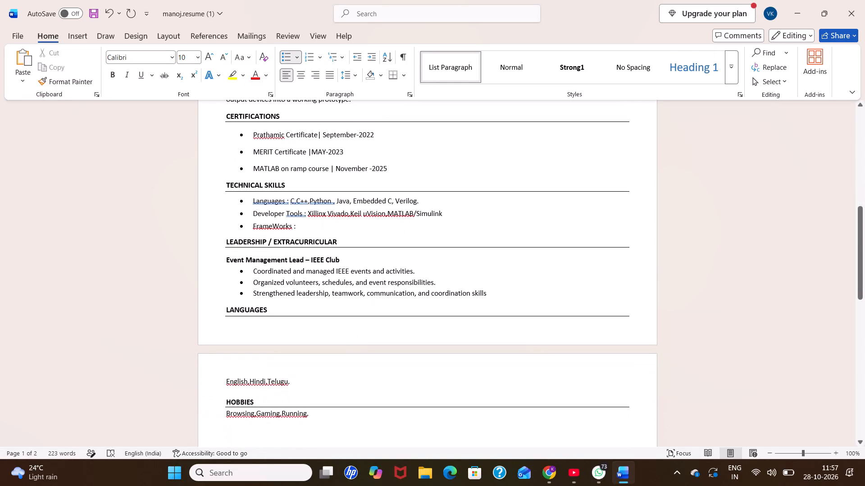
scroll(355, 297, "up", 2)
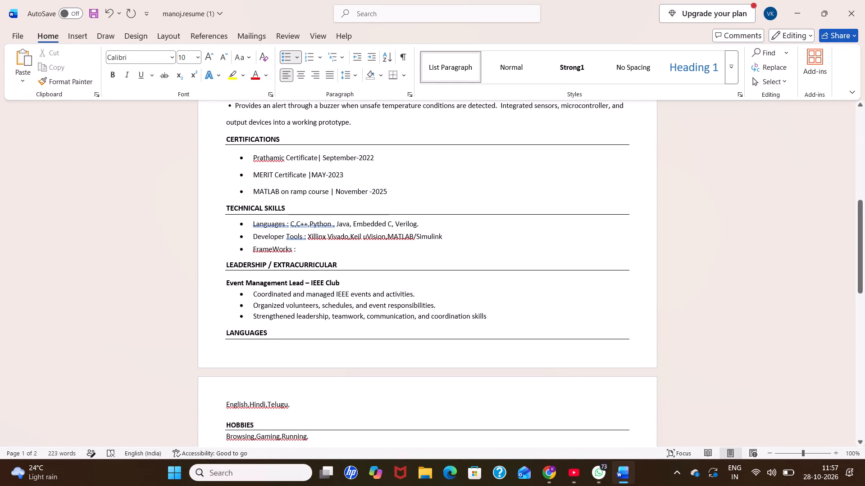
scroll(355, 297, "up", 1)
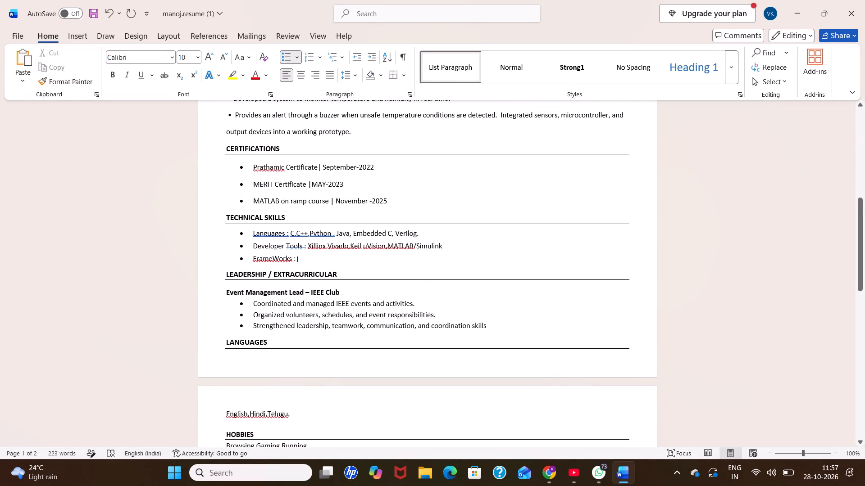
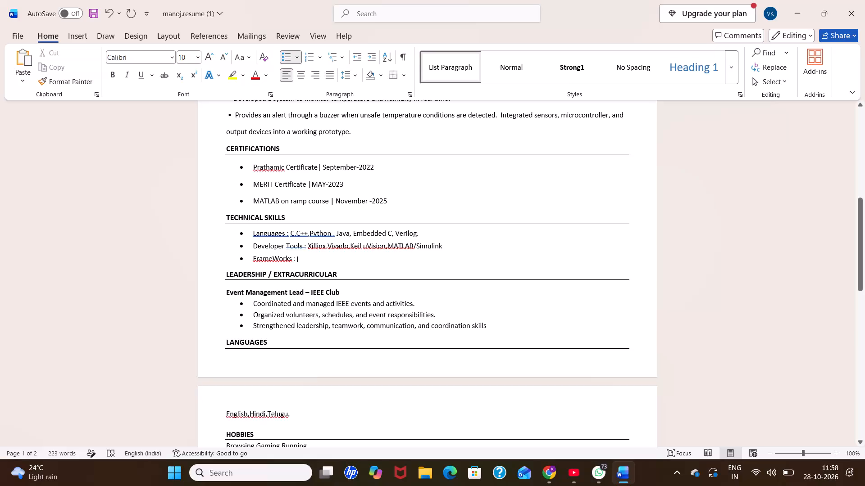
Review the resume from the objective and education sections down through technical skills and leadership.
left_click(300, 261)
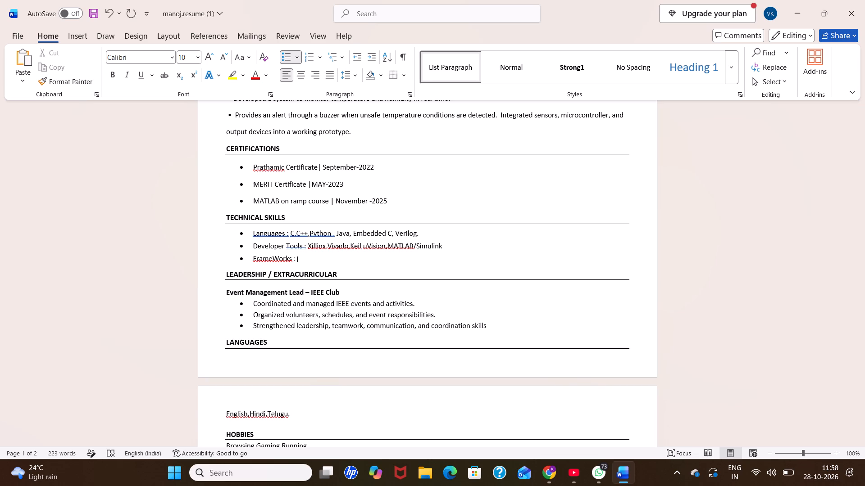
scroll(323, 232, "up", 2)
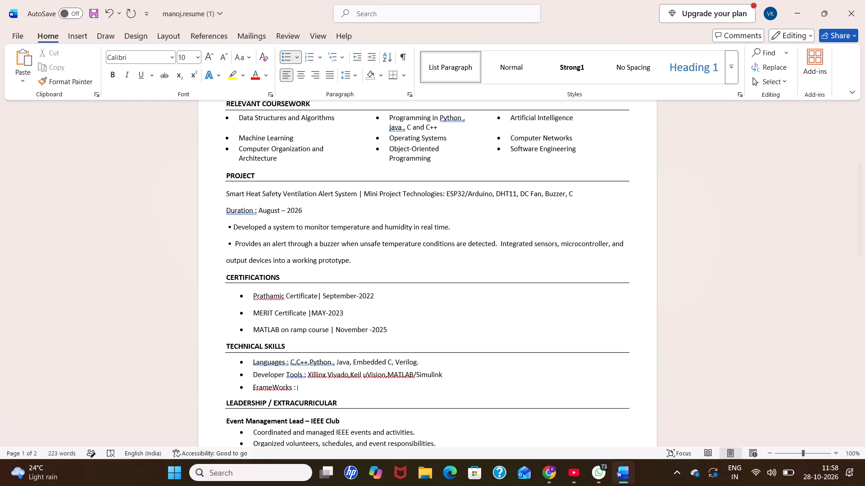
scroll(338, 252, "down", 1)
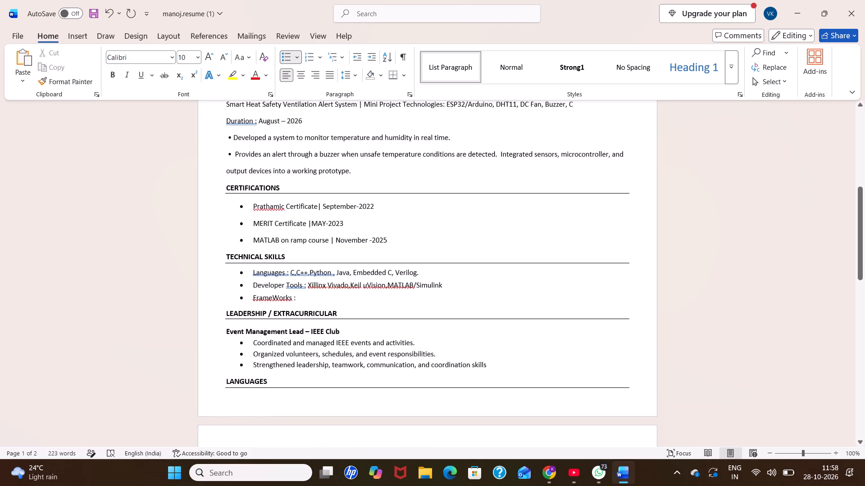
scroll(338, 252, "down", 2)
scroll(338, 252, "up", 1)
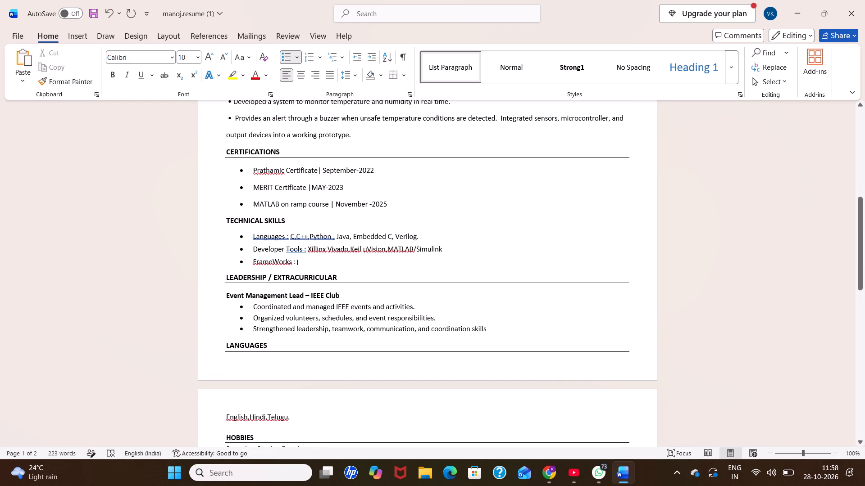
scroll(275, 305, "up", 2)
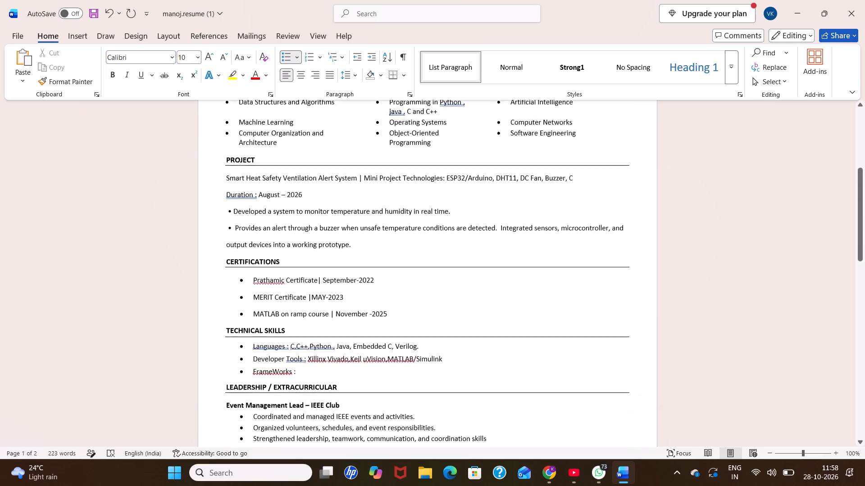
scroll(275, 305, "up", 3)
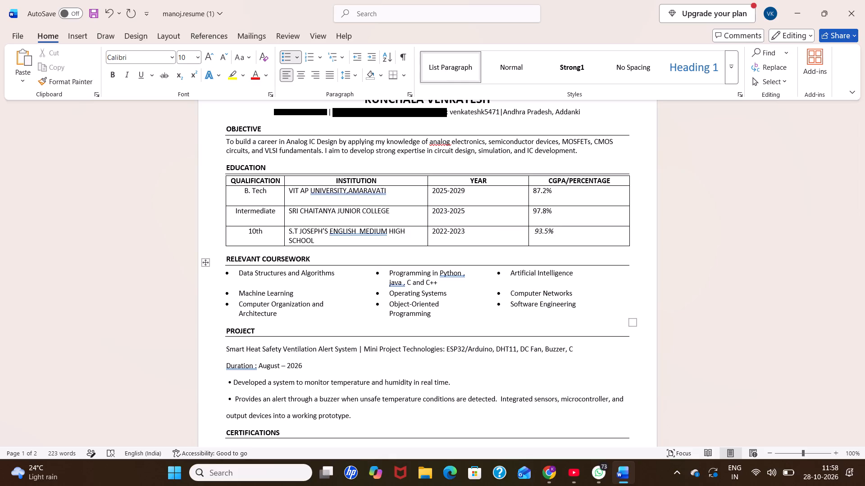
scroll(301, 325, "down", 1)
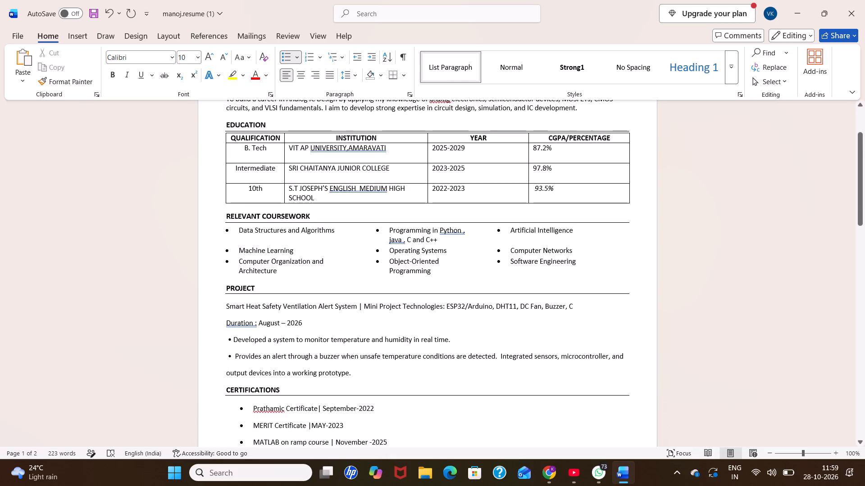
scroll(301, 325, "down", 3)
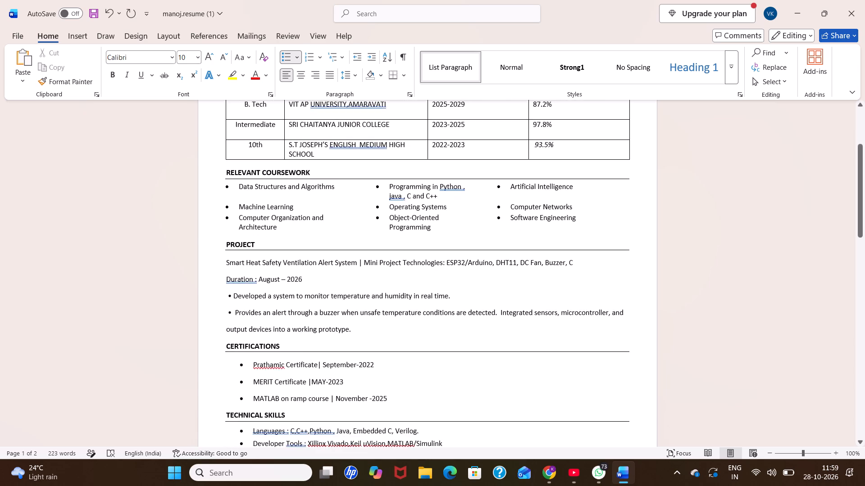
scroll(301, 325, "down", 2)
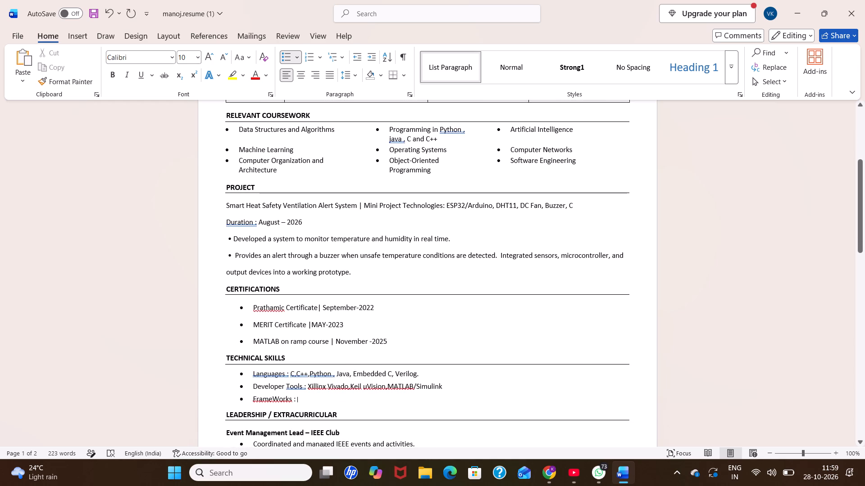
scroll(304, 362, "down", 1)
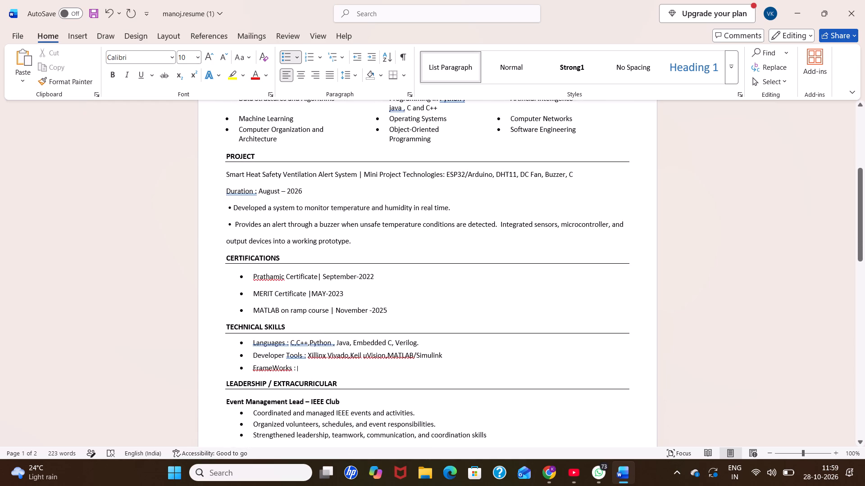
scroll(304, 362, "down", 2)
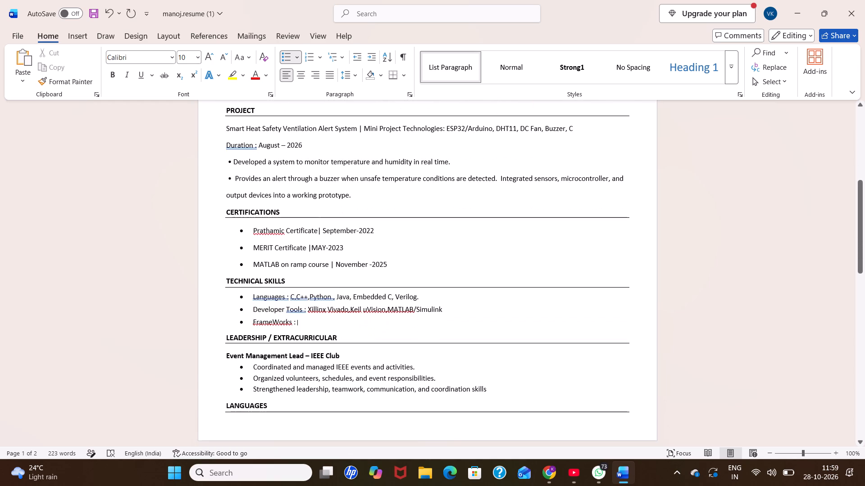
scroll(291, 353, "down", 1)
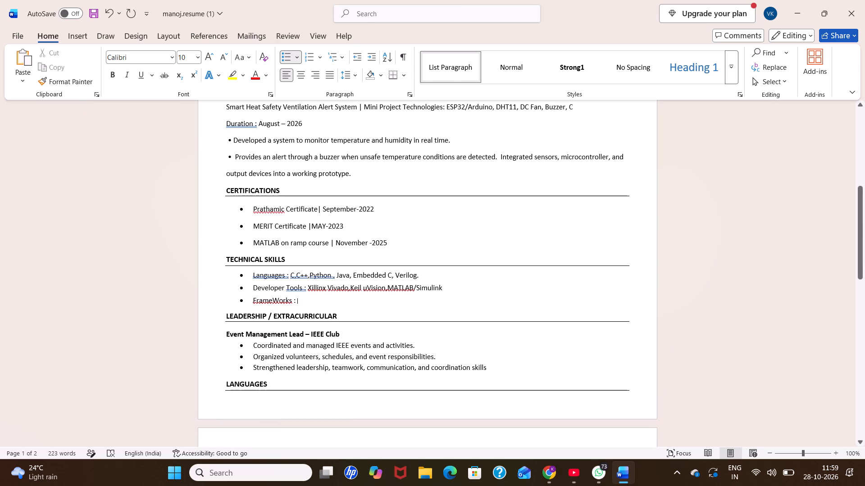
Delete the word "IEEE" from the first bullet under Event Management Lead in the leadership section.
left_click(349, 342)
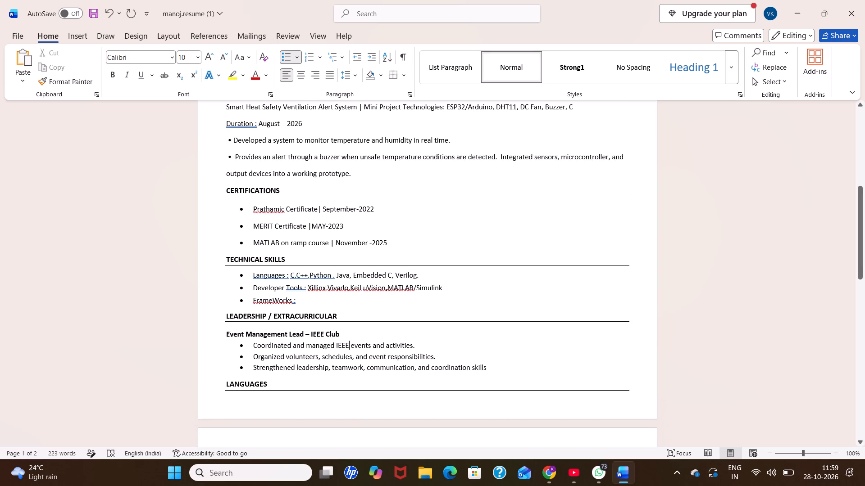
key("BackSpace")
key("BackSpace")
key("BackSpace")
key("BackSpace")
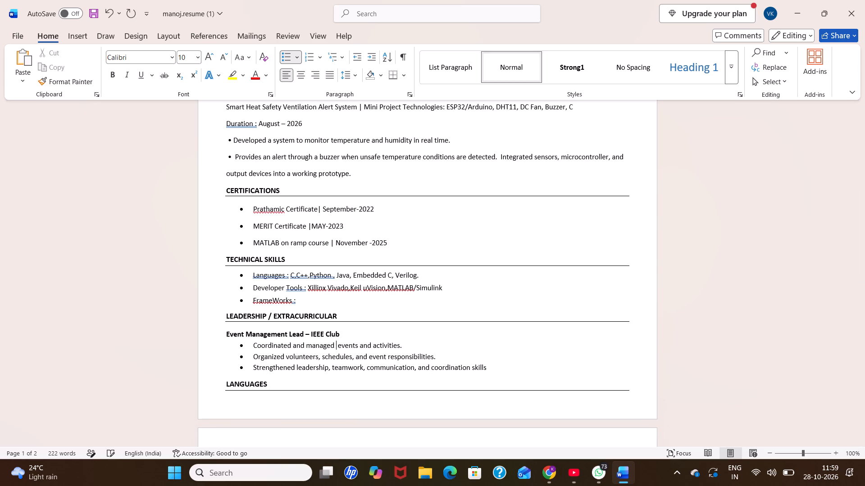
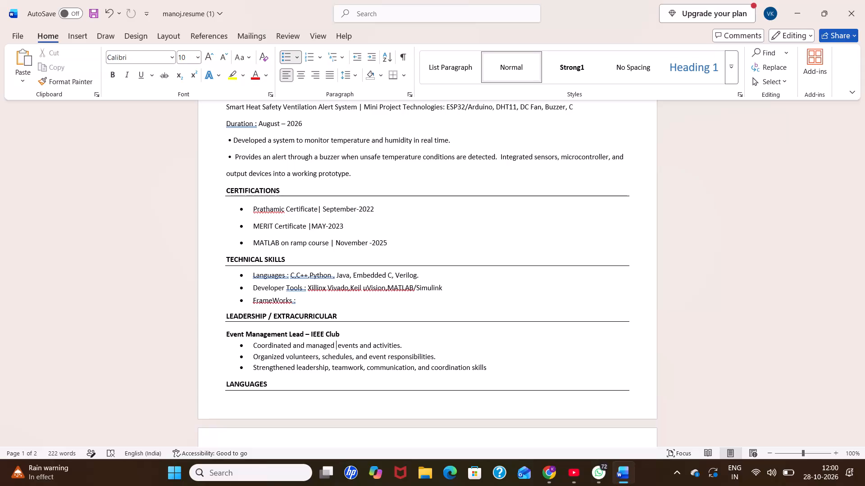
Insert "DAG" before "events and activities" in the first bullet under Event Management Lead.
key("d")
type("RU")
key("s")
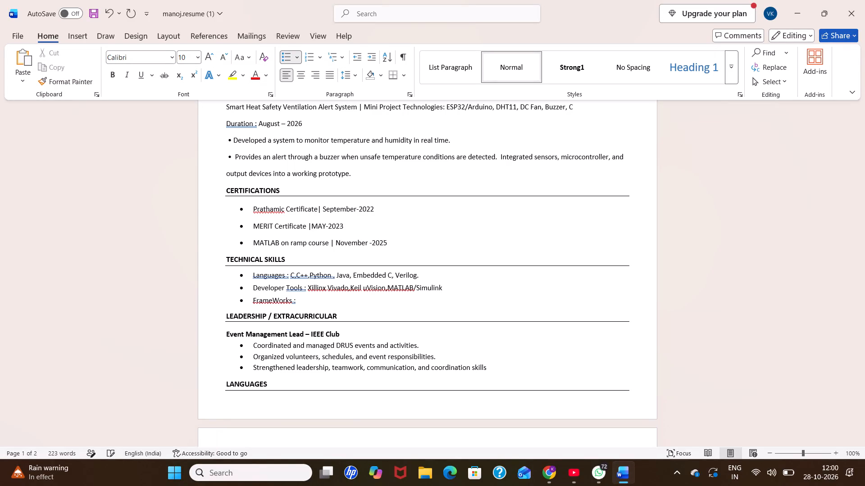
key("BackSpace")
key("BackSpace")
key("BackSpace")
key("a")
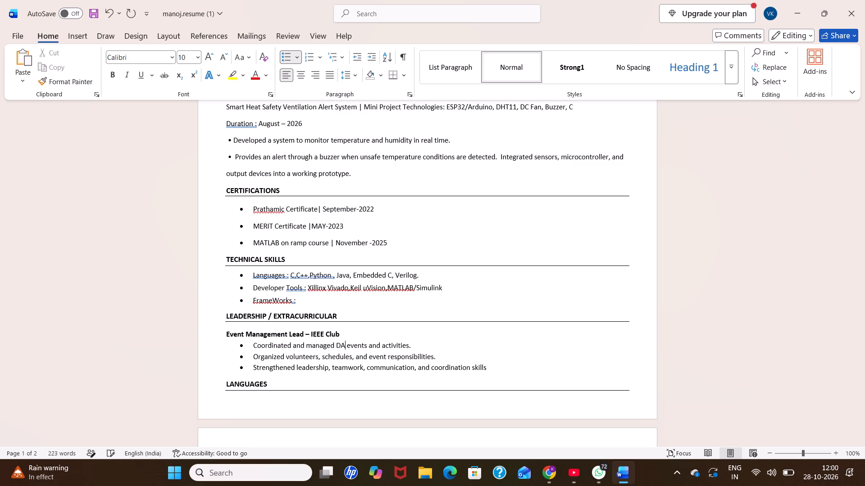
key("g")
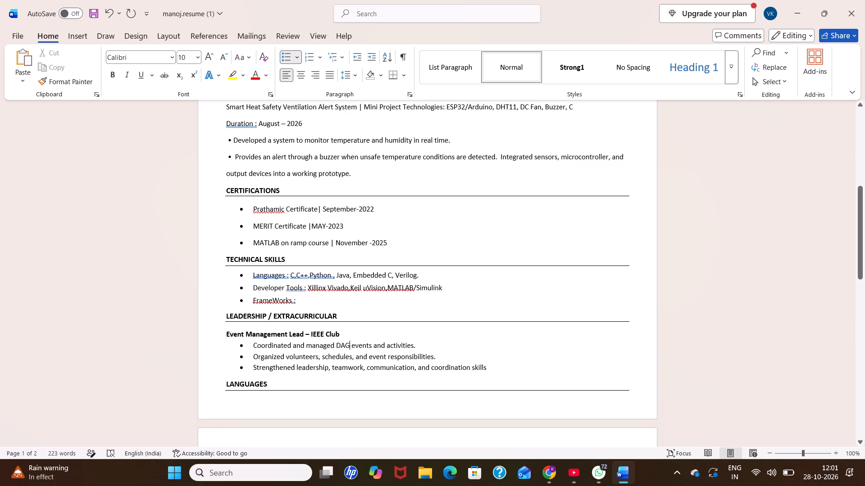
Replace "IEEE" with "DAG" in the Event Management Lead heading so it reads "DAG Club".
left_click(323, 332)
key("BackSpace")
key("BackSpace")
key("BackSpace")
key("BackSpace")
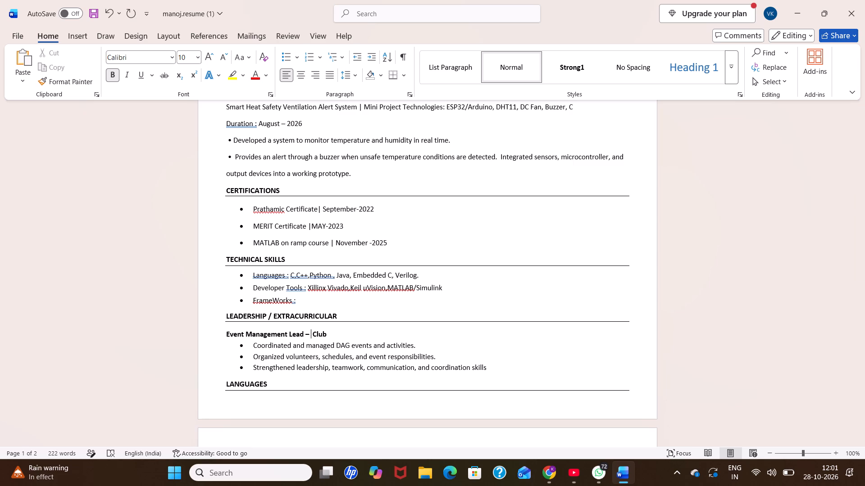
type("DA")
key("g")
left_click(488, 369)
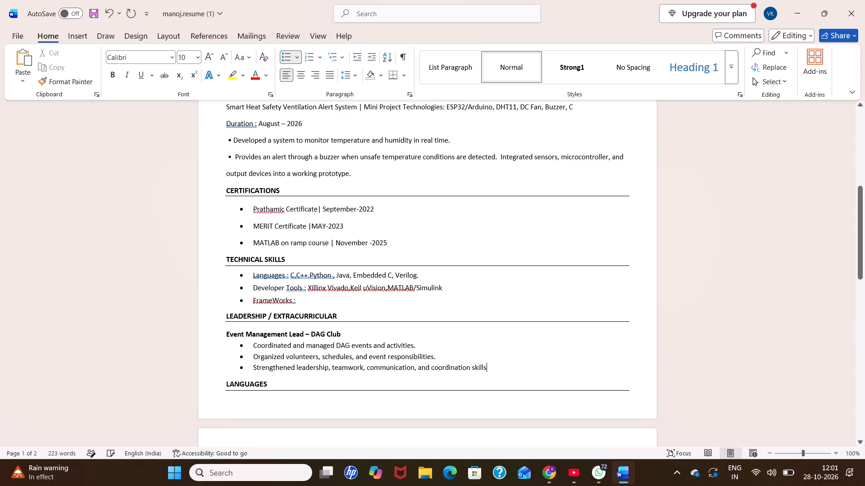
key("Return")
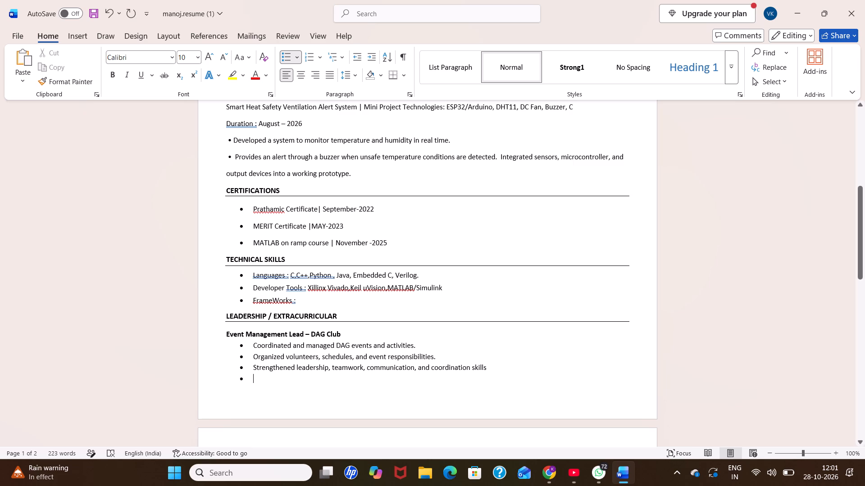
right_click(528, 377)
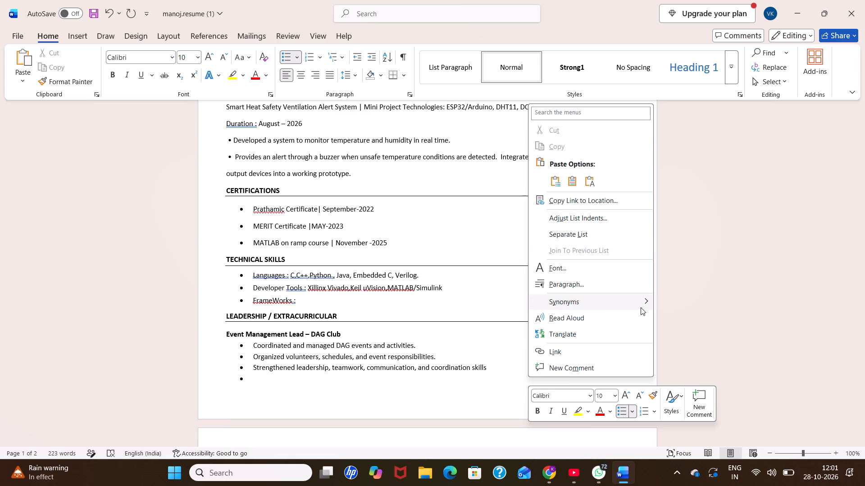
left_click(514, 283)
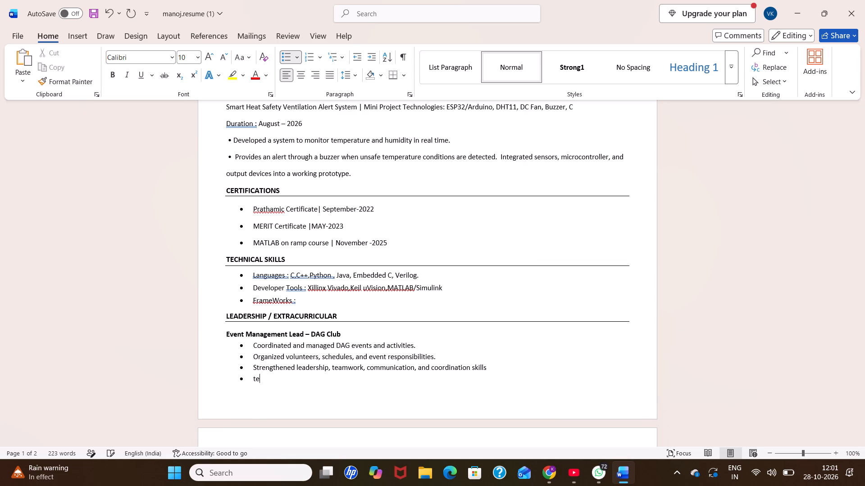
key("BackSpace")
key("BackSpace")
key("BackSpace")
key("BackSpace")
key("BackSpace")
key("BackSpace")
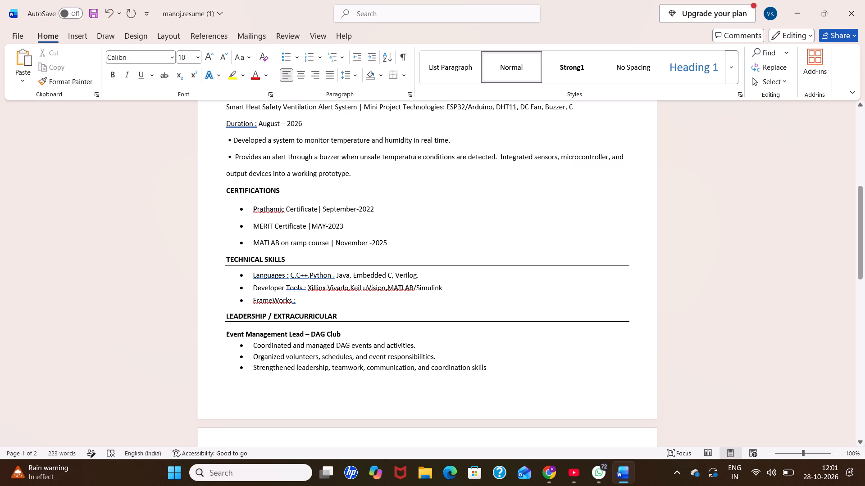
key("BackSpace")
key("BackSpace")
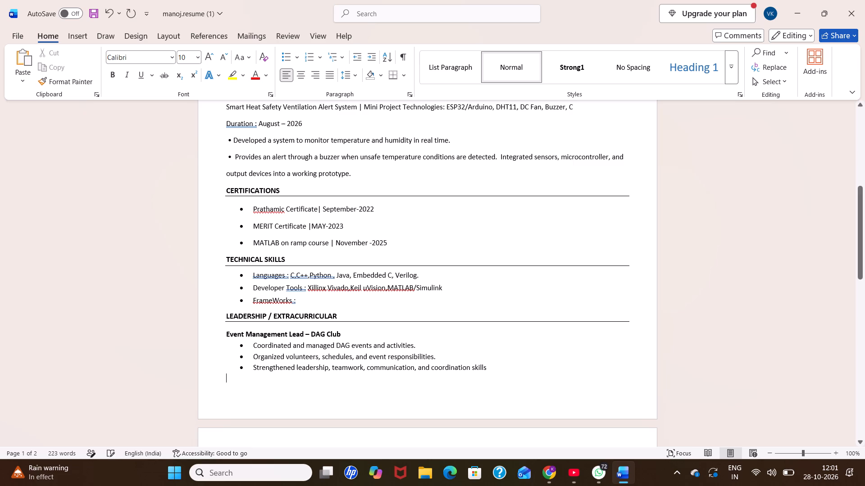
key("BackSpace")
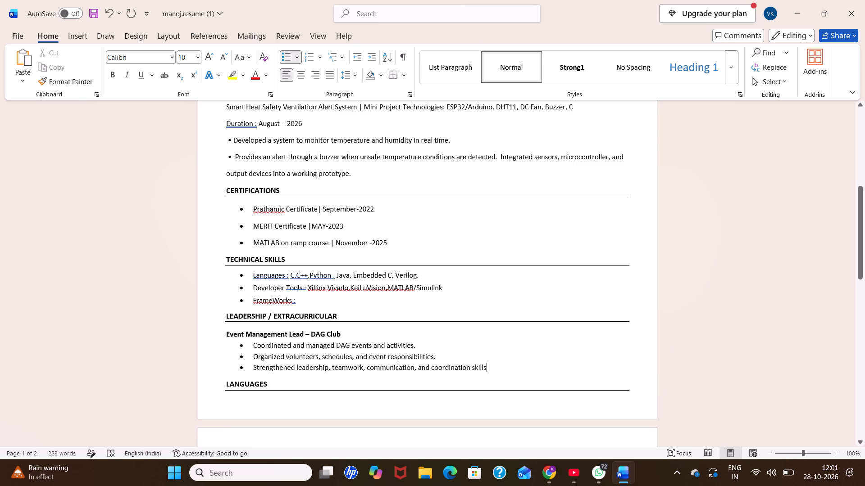
Add an empty unbulleted line below the last Event Management Lead bullet.
key("Return")
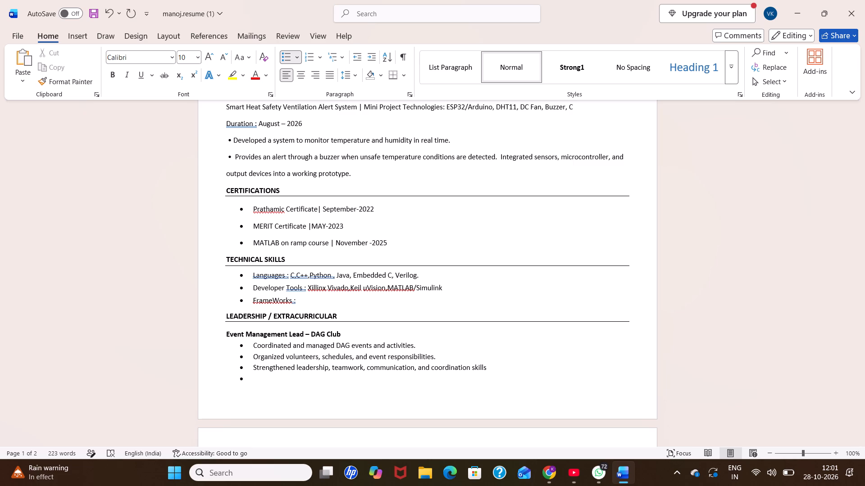
key("BackSpace")
key("BackSpace")
key("BackSpace")
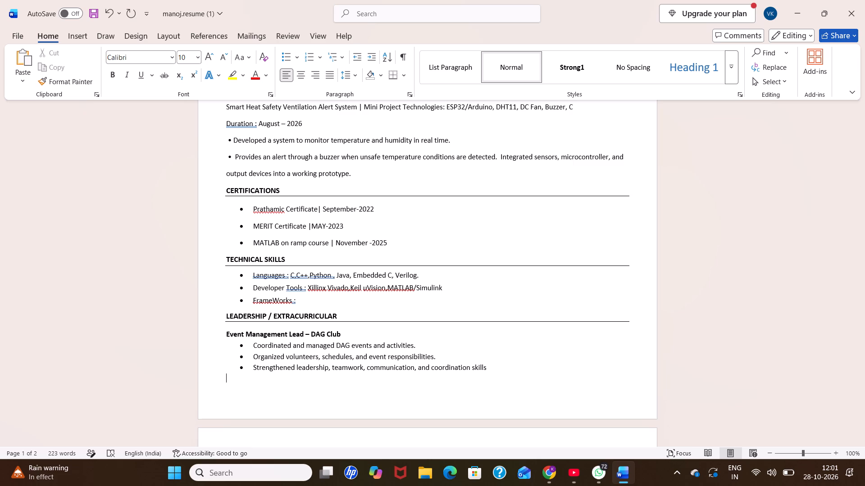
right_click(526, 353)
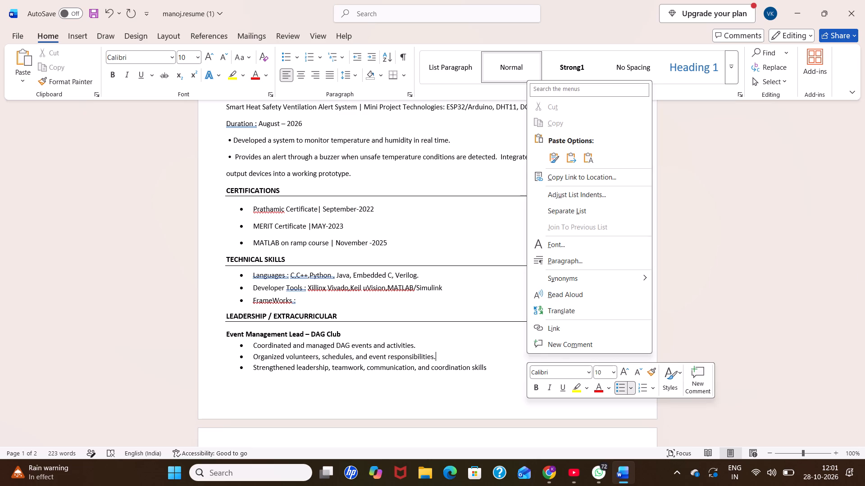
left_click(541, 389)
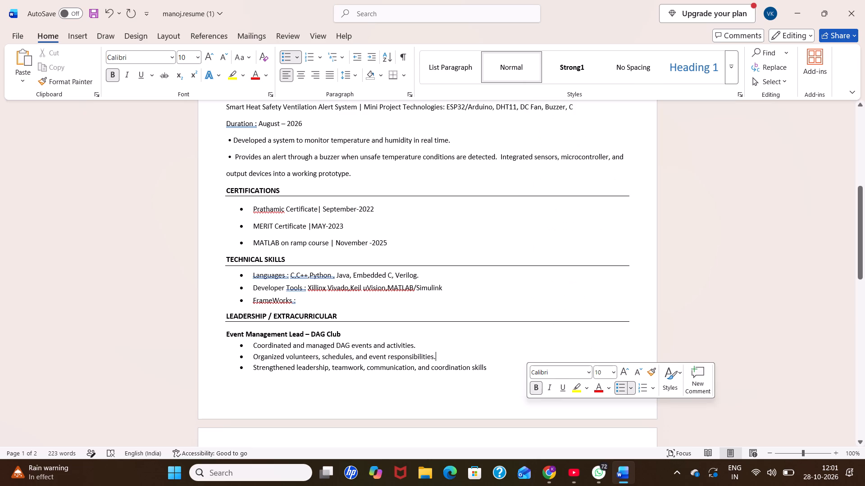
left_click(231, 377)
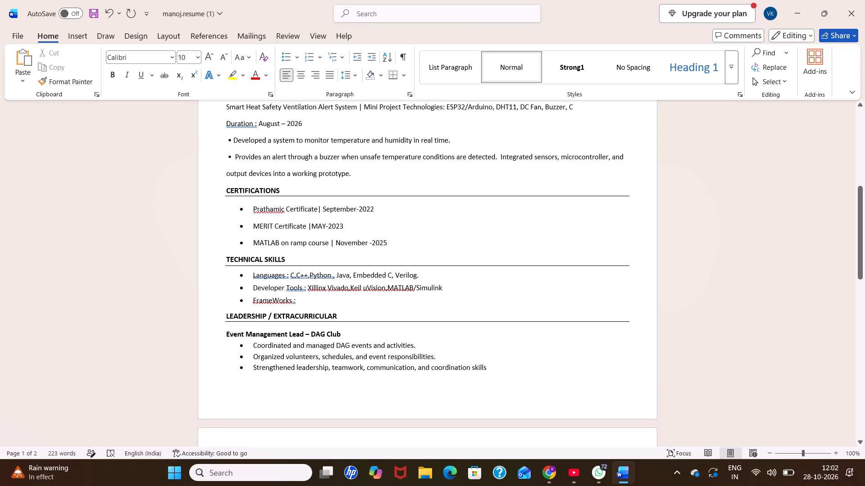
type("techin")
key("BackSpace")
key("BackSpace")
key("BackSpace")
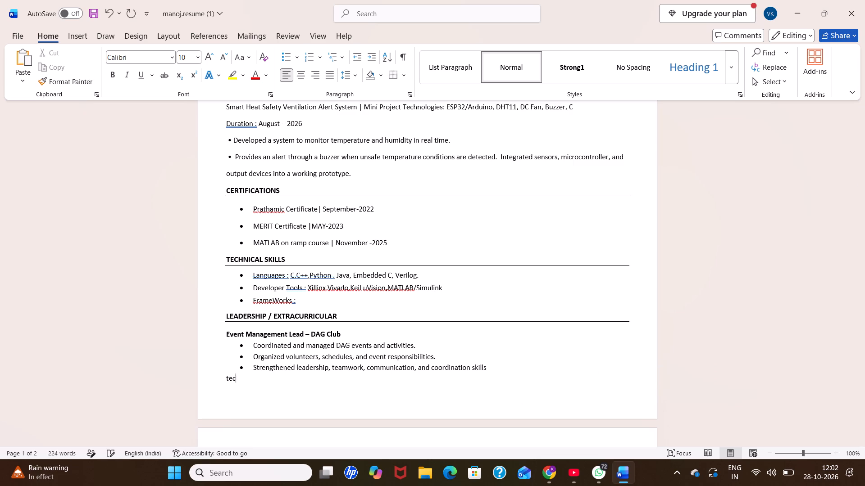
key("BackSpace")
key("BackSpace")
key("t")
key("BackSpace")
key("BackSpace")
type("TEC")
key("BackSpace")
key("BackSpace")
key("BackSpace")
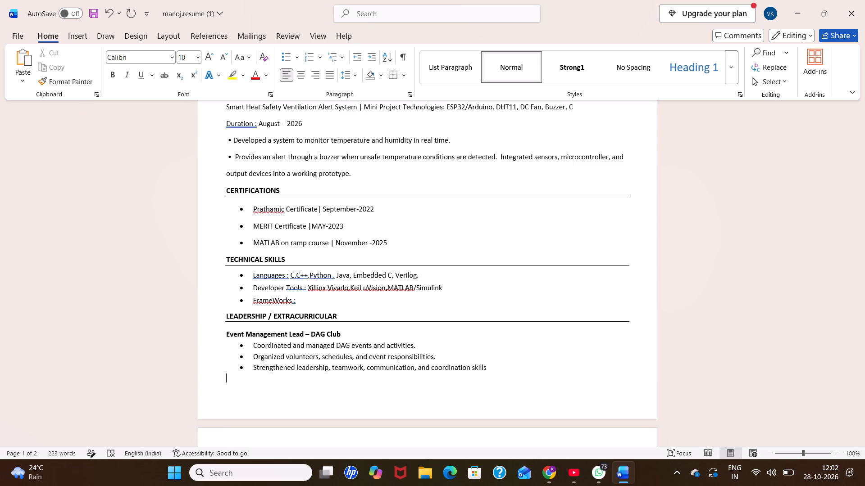
Enter "GEN AI member in -MLC CLUB" on the empty line below the Event Management Lead bullets.
type("GE")
type("N AI")
key("space")
key("BackSpace")
key("BackSpace")
key("BackSpace")
type("member")
key("space")
type("in")
key("space")
key("m")
key("BackSpace")
key("minus")
type("MKC")
key("space")
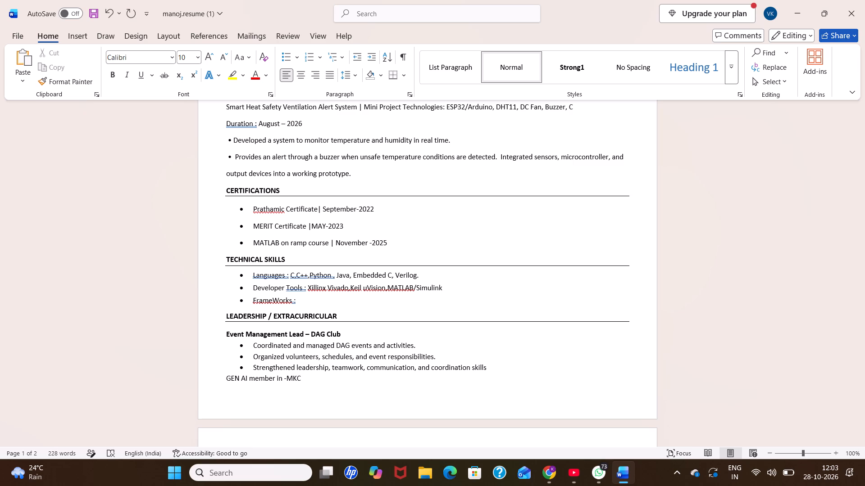
key("BackSpace")
key("BackSpace")
key("BackSpace")
type("LC C")
type("LUB")
Set the font colour of the "GEN AI member in -MLC CLUB" line to black.
left_click_drag(225, 382, 341, 390)
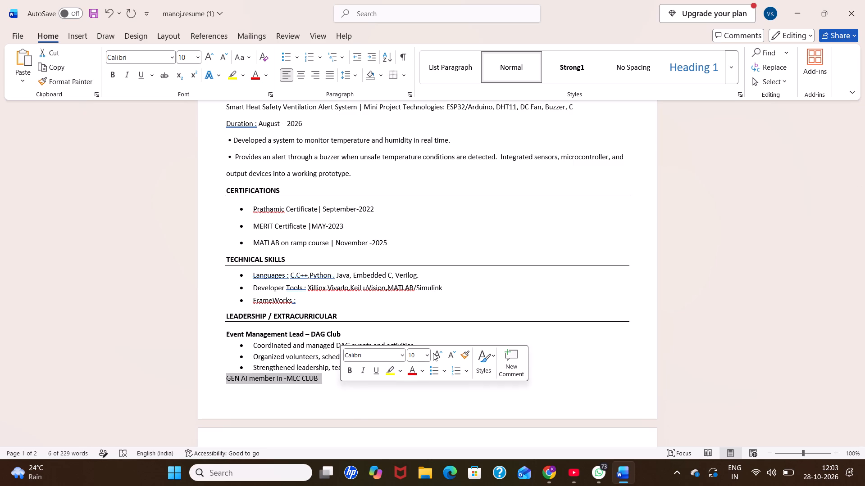
left_click(420, 372)
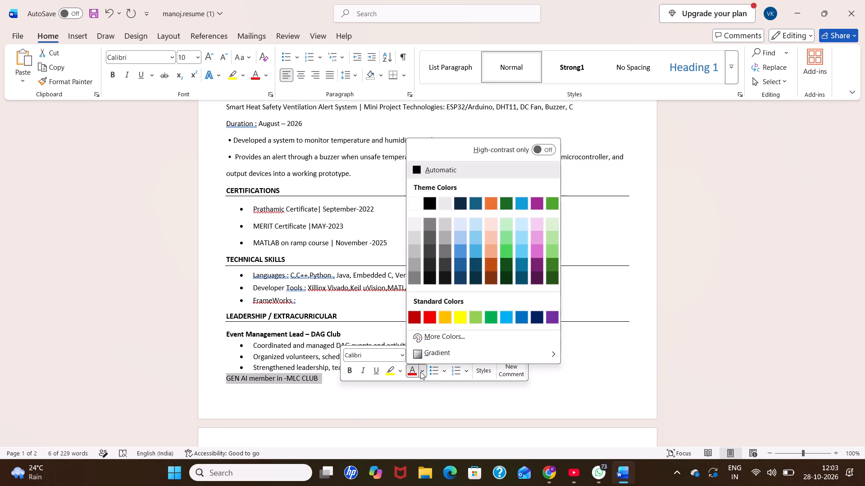
left_click(427, 206)
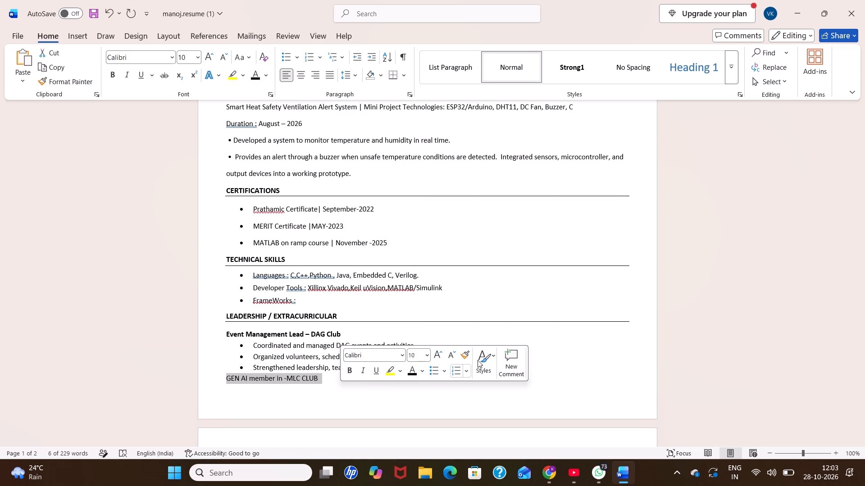
Apply the Strong1 style to the "GEN AI member in -MLC CLUB" line.
left_click(493, 352)
left_click(614, 183)
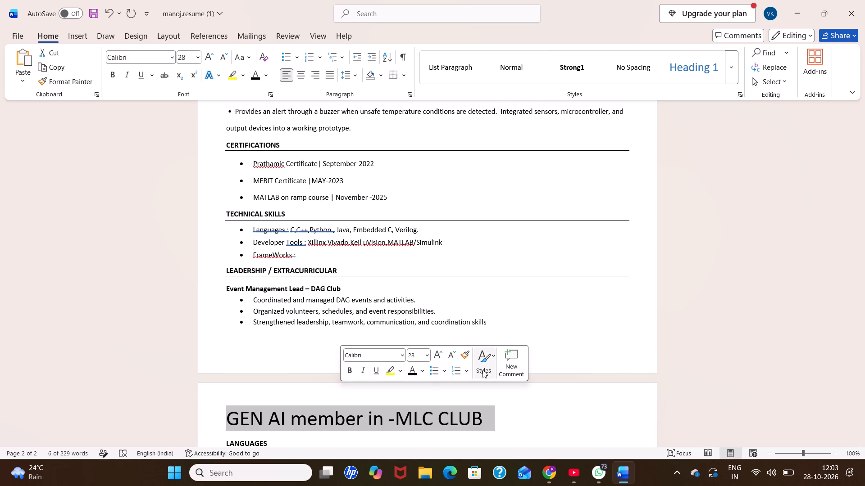
left_click(493, 354)
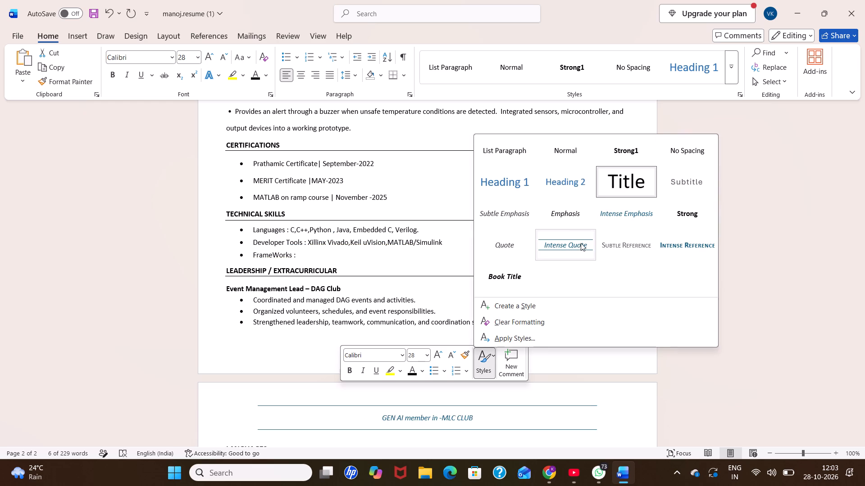
left_click(615, 153)
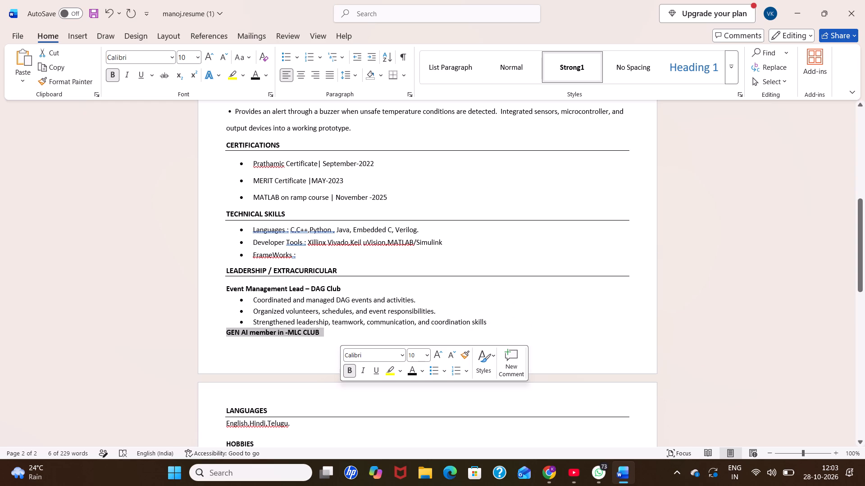
Add a space after the hyphen and remove "in" from the GEN AI line so it reads "GEN AI member - MLC CLUB".
left_click(288, 334)
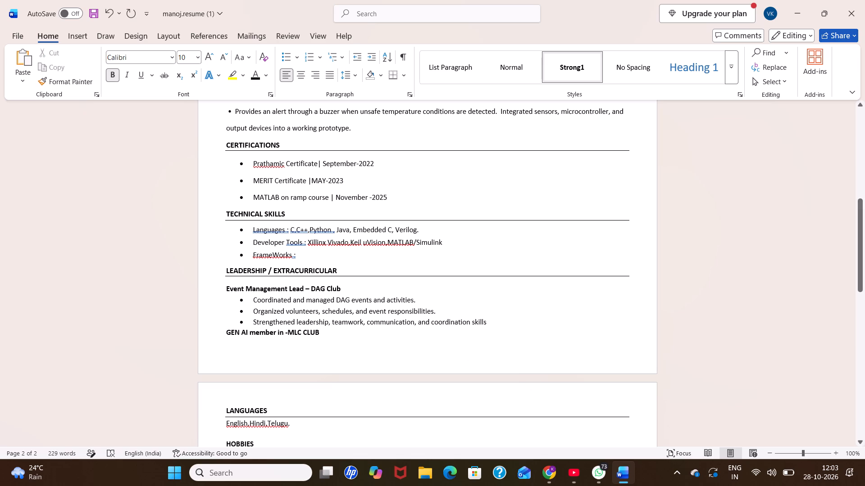
key("space")
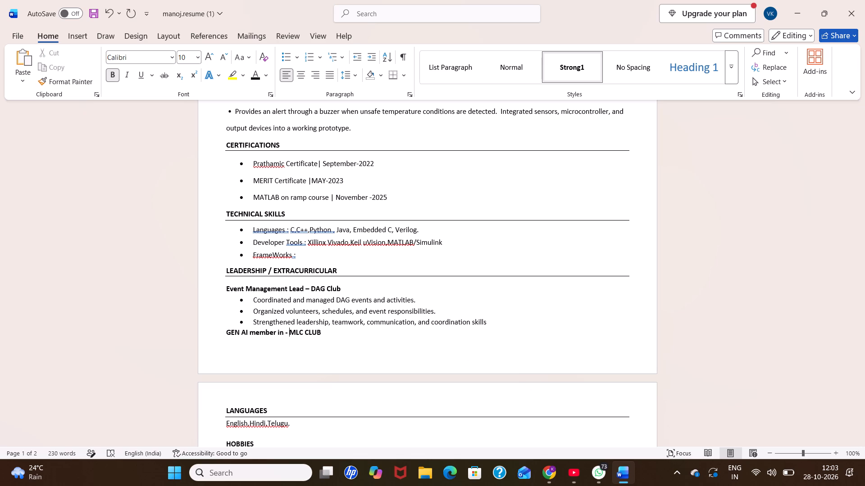
key("BackSpace")
key("space")
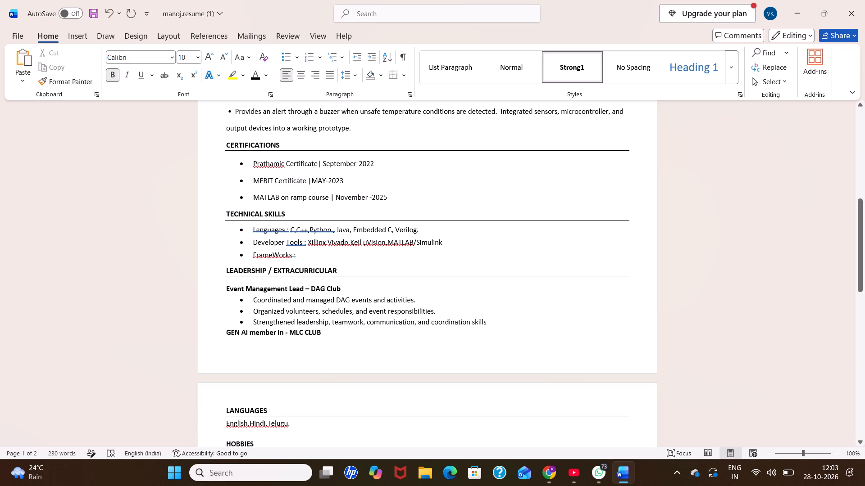
left_click(283, 333)
key("BackSpace")
key("BackSpace")
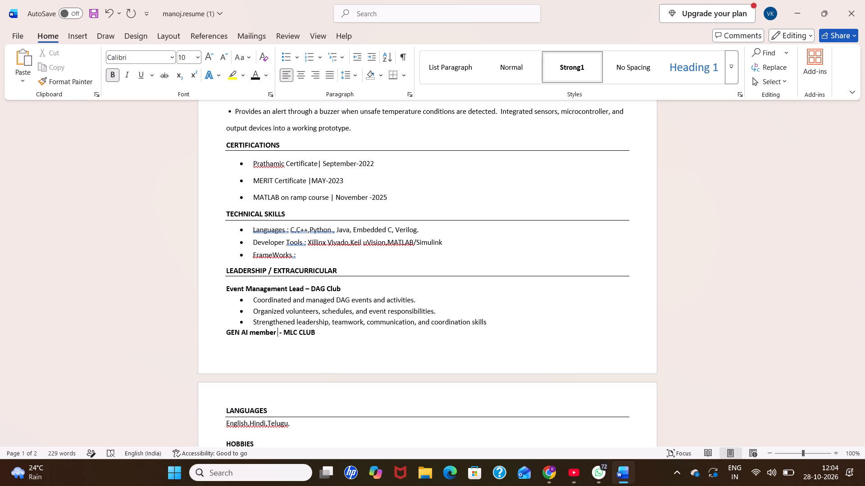
Delete the existing text "Browsing,Gaming,Running." under the HOBBIES heading, leaving the line empty.
scroll(343, 351, "down", 1)
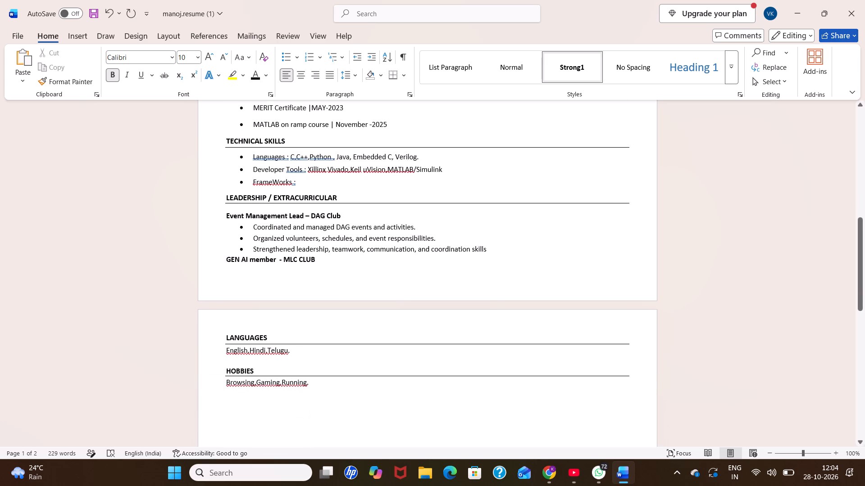
scroll(343, 351, "down", 1)
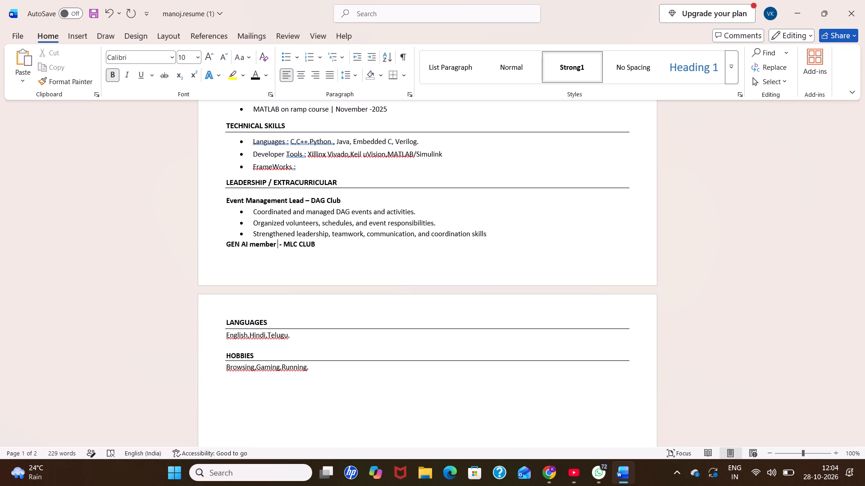
left_click(313, 367)
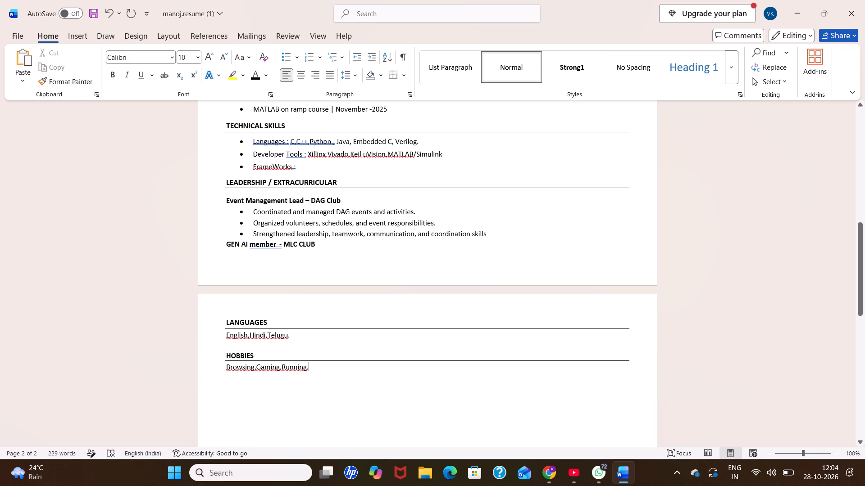
key("BackSpace")
key("BackSpace")
key("BackSpace")
key("BackSpace")
key("BackSpace")
key("BackSpace")
key("BackSpace")
key("BackSpace")
key("BackSpace")
key("BackSpace")
key("BackSpace")
key("BackSpace")
key("BackSpace")
key("BackSpace")
key("BackSpace")
key("BackSpace")
key("BackSpace")
key("BackSpace")
key("BackSpace")
key("BackSpace")
key("BackSpace")
key("BackSpace")
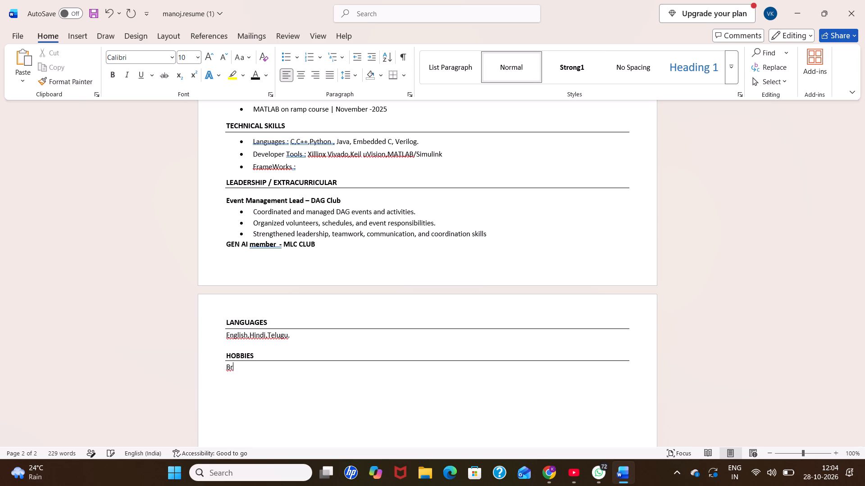
key("BackSpace")
key("BackSpace")
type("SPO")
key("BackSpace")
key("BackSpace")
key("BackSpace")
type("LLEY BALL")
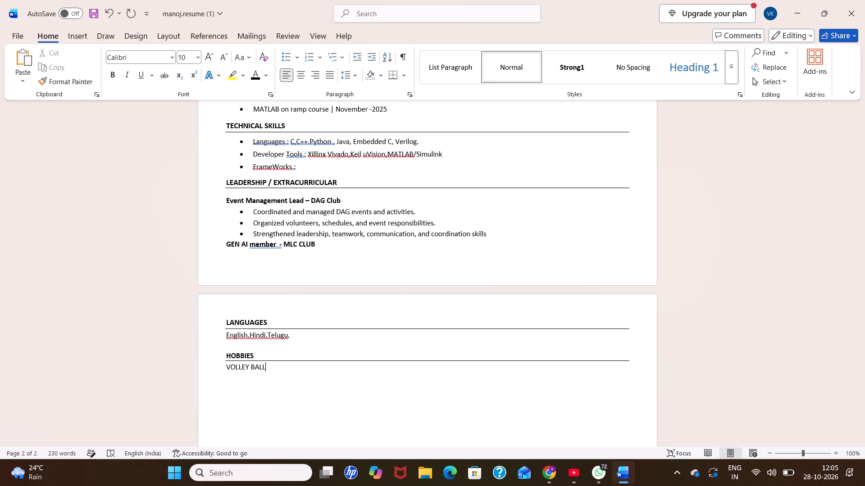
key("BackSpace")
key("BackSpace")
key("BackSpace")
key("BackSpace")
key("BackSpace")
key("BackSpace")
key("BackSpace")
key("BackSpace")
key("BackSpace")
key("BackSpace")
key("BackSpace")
Begin the empty line under the HOBBIES heading with the text "Playing games like ".
type("PLA")
key("BackSpace")
key("BackSpace")
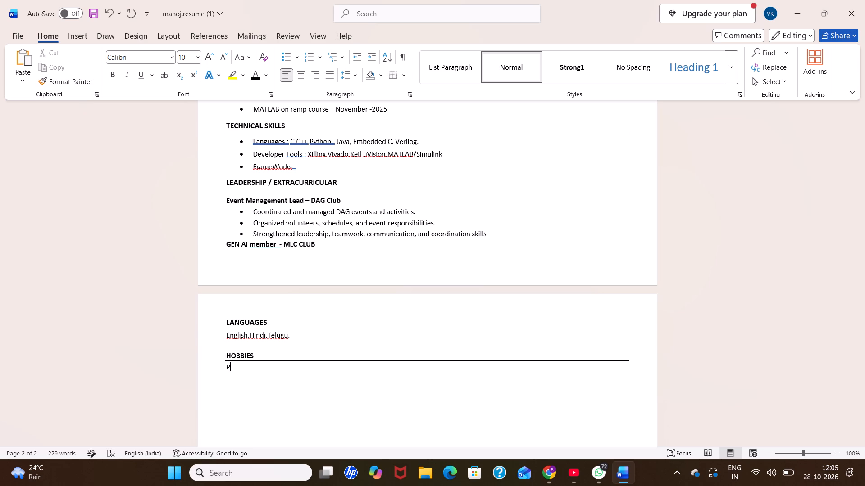
key("l")
type("ayo")
key("BackSpace")
type("ing")
key("space")
type("games")
key("BackSpace")
key("BackSpace")
key("BackSpace")
key("BackSpace")
key("BackSpace")
key("space")
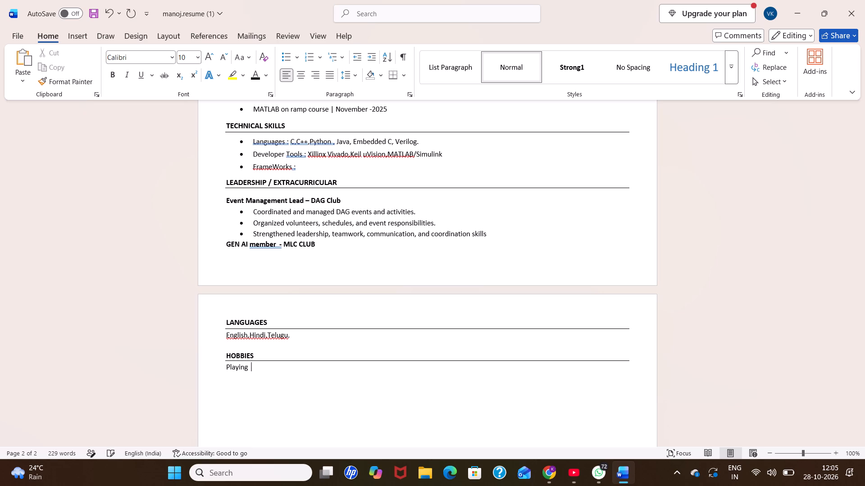
key("BackSpace")
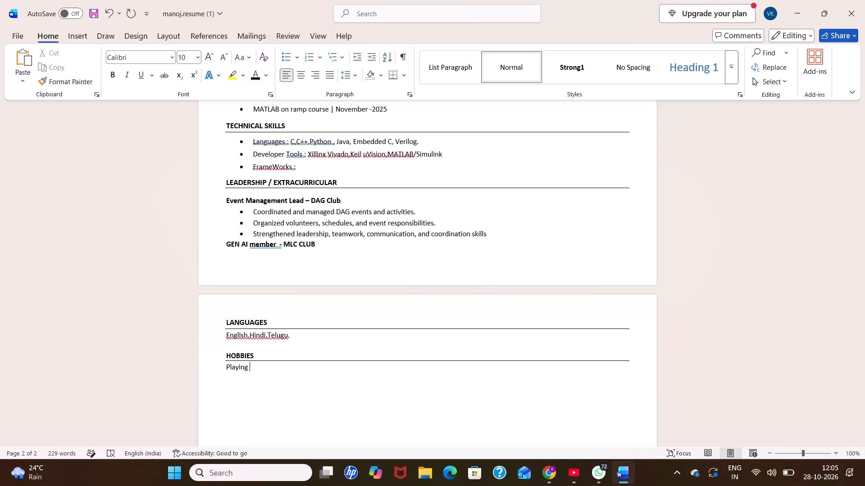
type("games like")
key("space")
Continue the hobbies line with "Volley ball and cricket" as the games played.
key("v")
key("BackSpace")
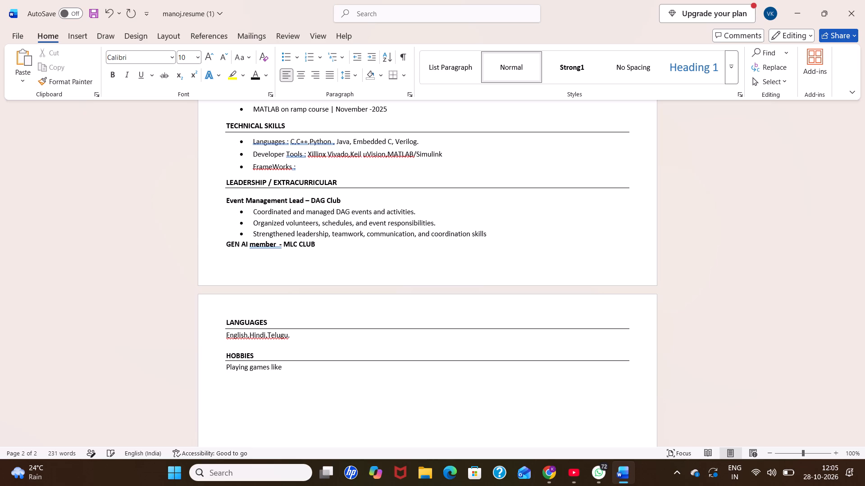
key("v")
key("space")
type("ball")
key("space")
type("and")
key("space")
key("BackSpace")
key("BackSpace")
key("space")
type("d")
key("BackSpace")
key("BackSpace")
type("d c")
key("i")
key("BackSpace")
type("ricket")
key("BackSpace")
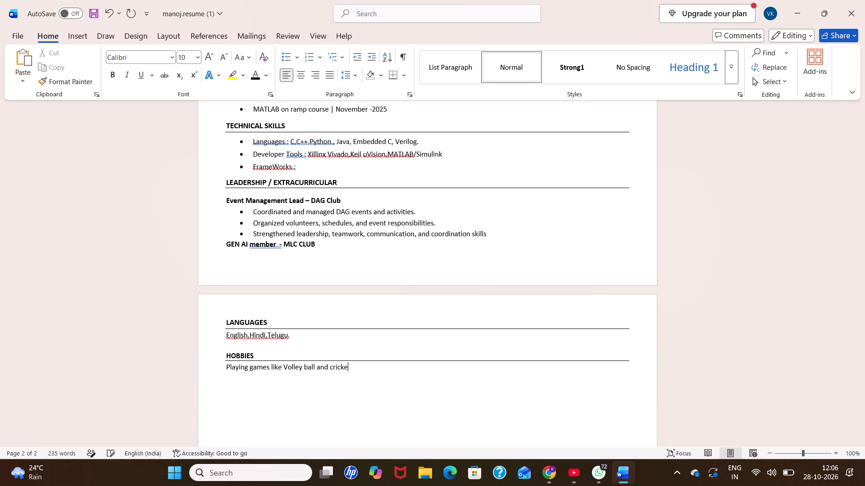
key("t")
Append ",studying," after "cricket" on the hobbies line.
key("comma")
type("st")
key("BackSpace")
key("BackSpace")
type("studying")
key("comma")
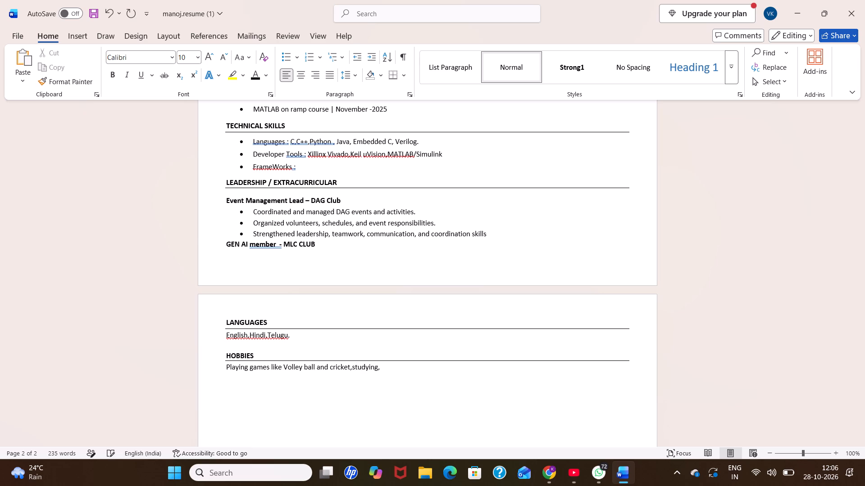
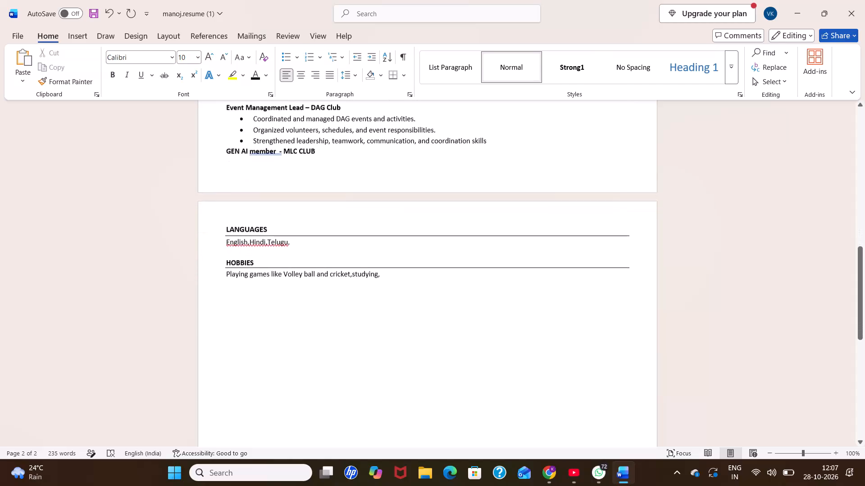
Delete the word "member" from the GEN AI line for the MLC CLUB under LEADERSHIP / EXTRACURRICULAR.
scroll(313, 367, "down", 2)
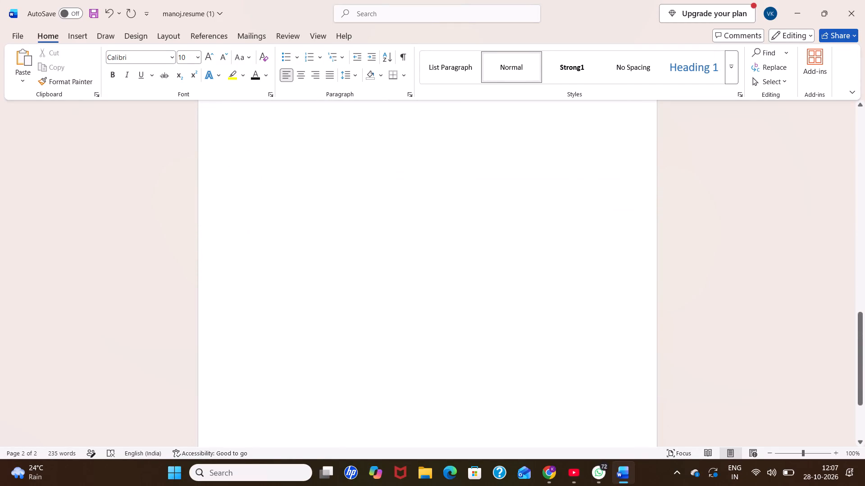
scroll(313, 367, "up", 2)
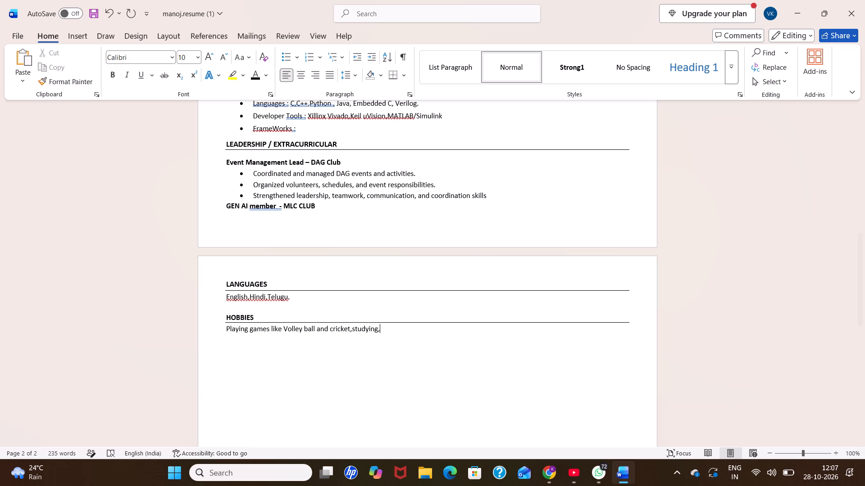
left_click(277, 206)
key("BackSpace")
key("BackSpace")
key("BackSpace")
key("BackSpace")
key("BackSpace")
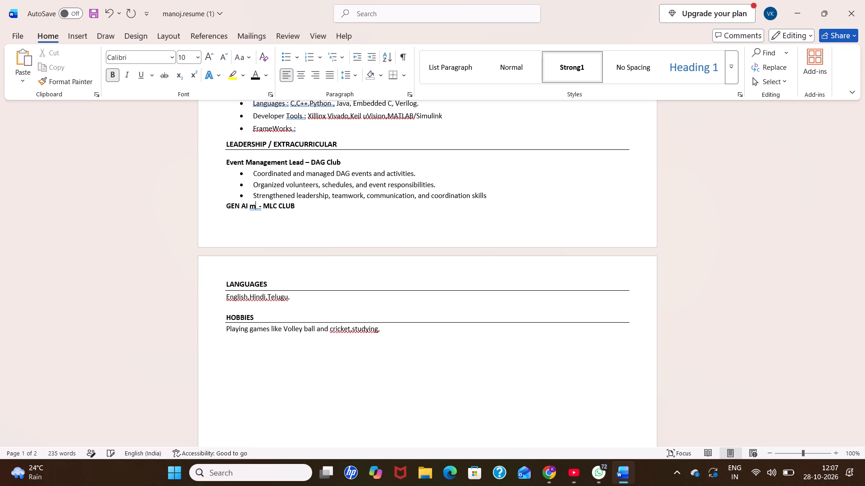
key("BackSpace")
Insert "Part of " before "GEN AI" at the start of the MLC CLUB line.
left_click(224, 205)
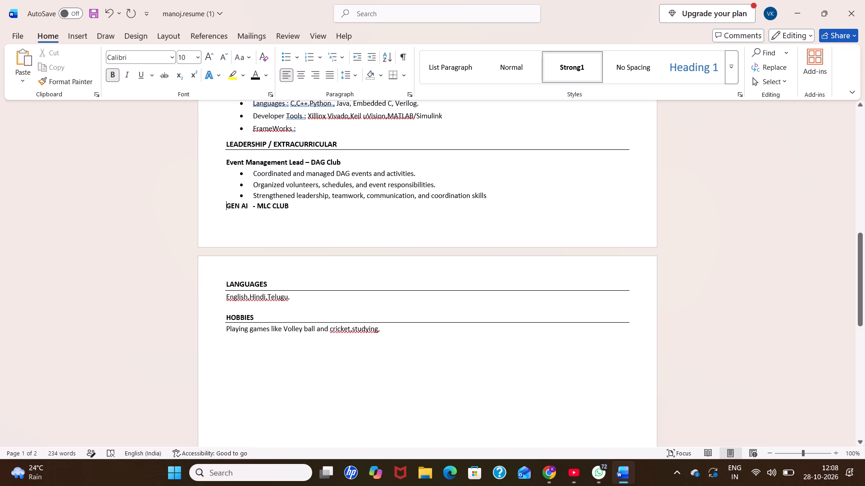
key("space")
type("part")
key("BackSpace")
key("BackSpace")
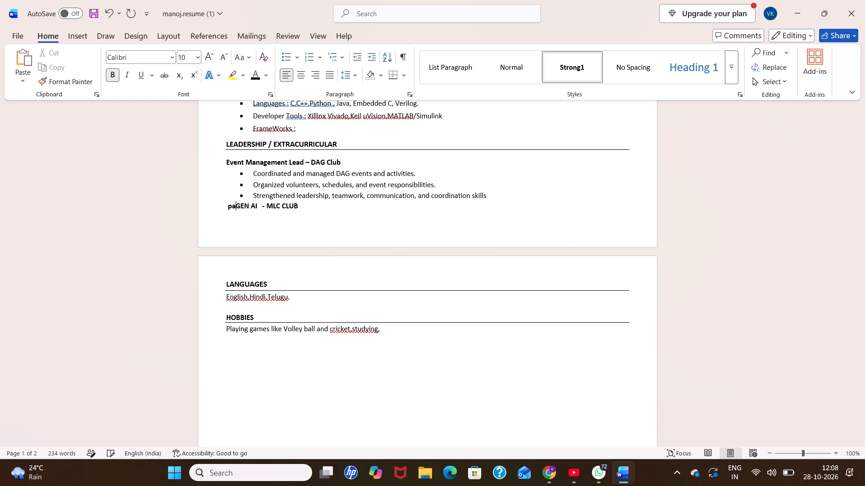
key("BackSpace")
key("BackSpace")
type("art")
key("space")
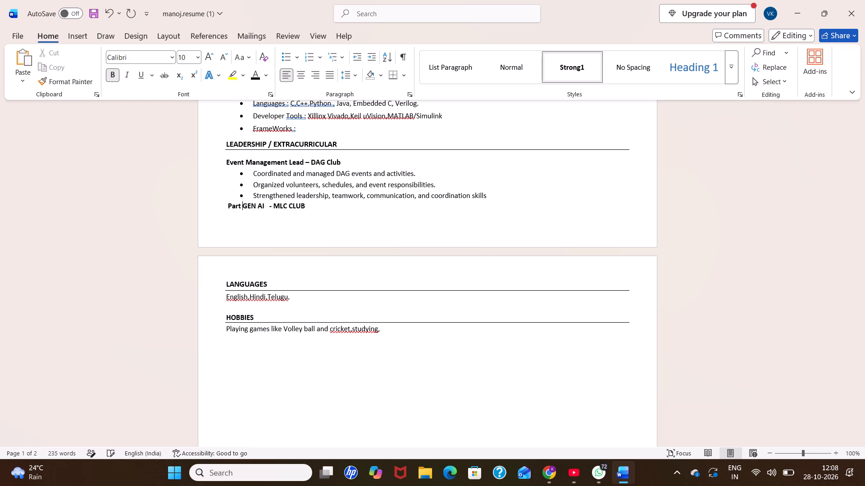
type("of")
key("space")
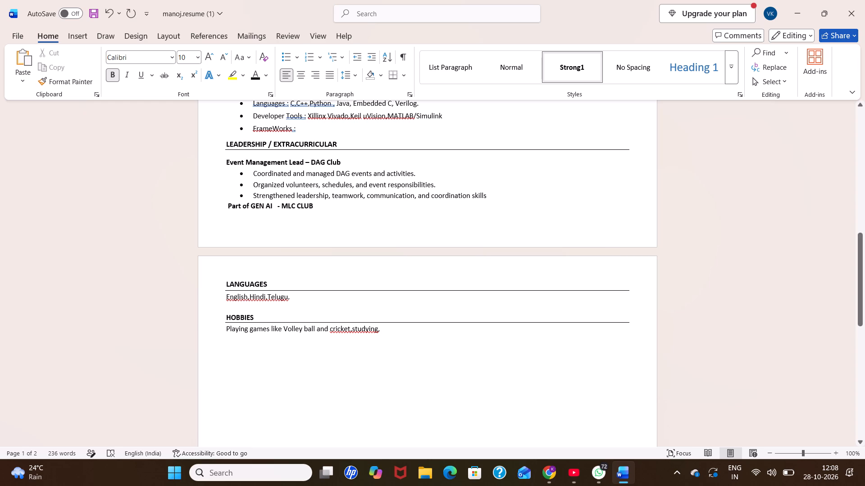
Add a space after the comma between "cricket" and "studying" on the hobbies line.
left_click(394, 328)
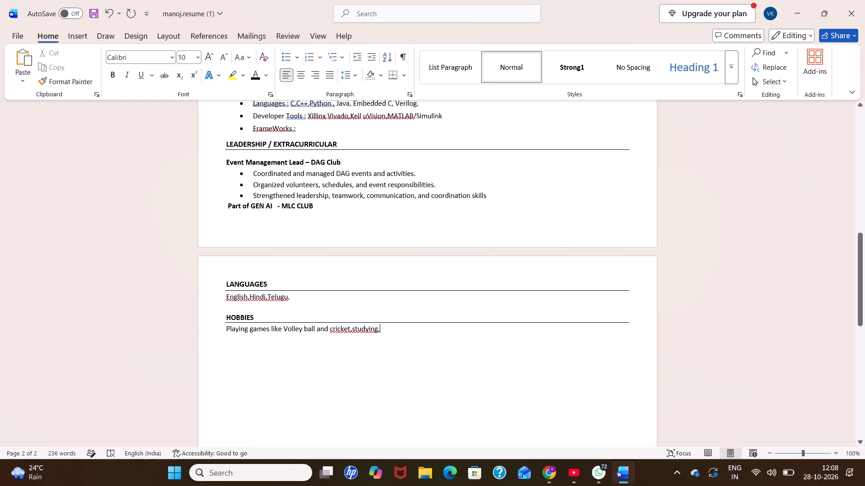
left_click(351, 329)
key("space")
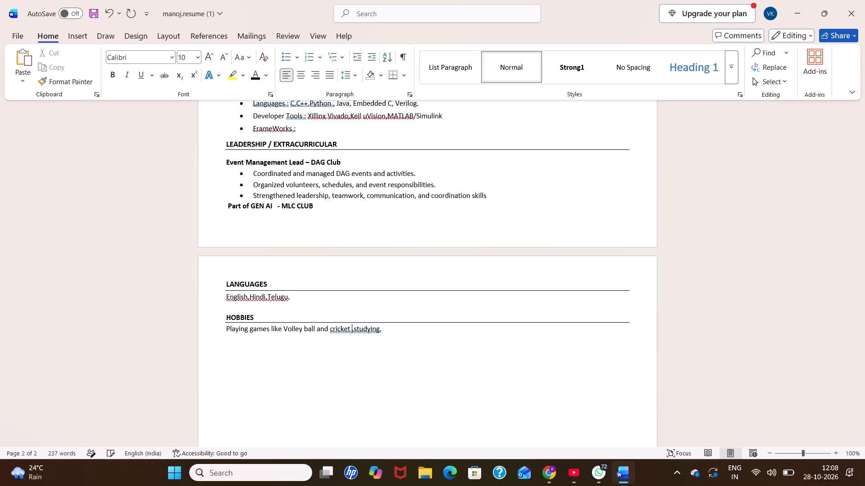
left_click(390, 326)
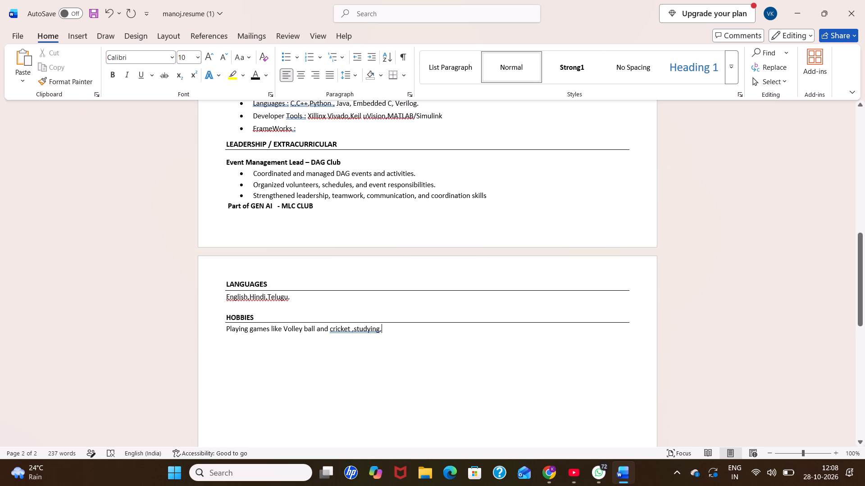
left_click(351, 331)
key("BackSpace")
key("Right")
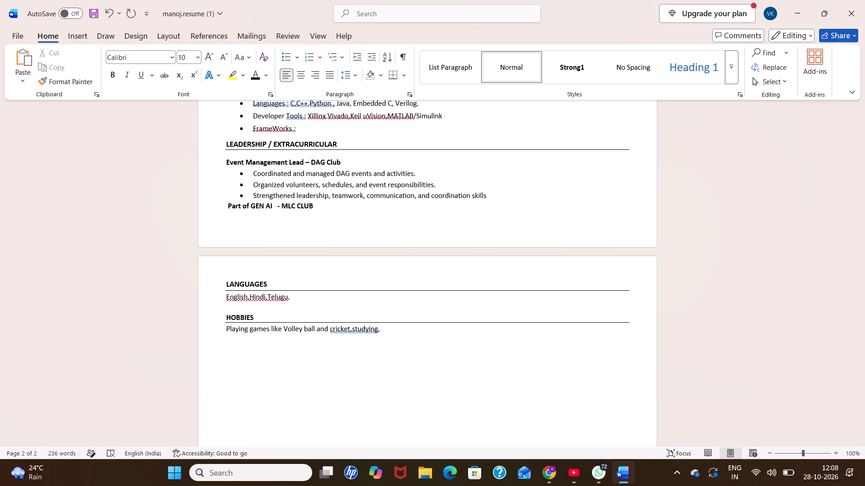
key("space")
left_click(387, 330)
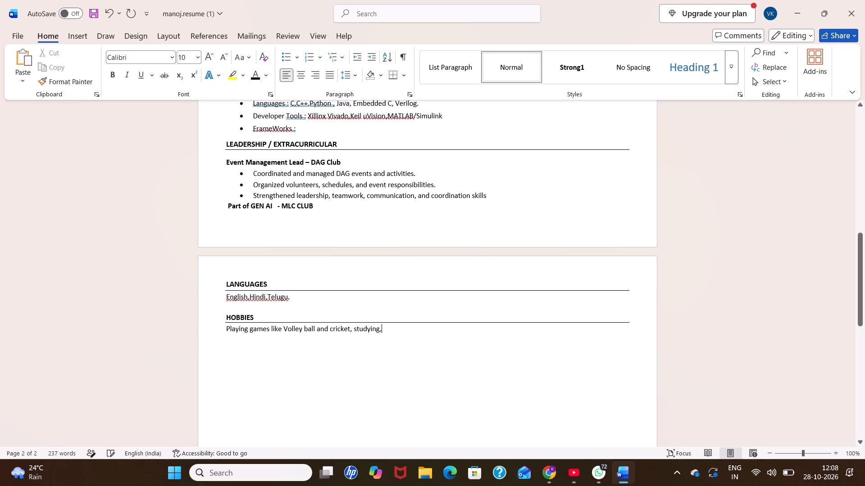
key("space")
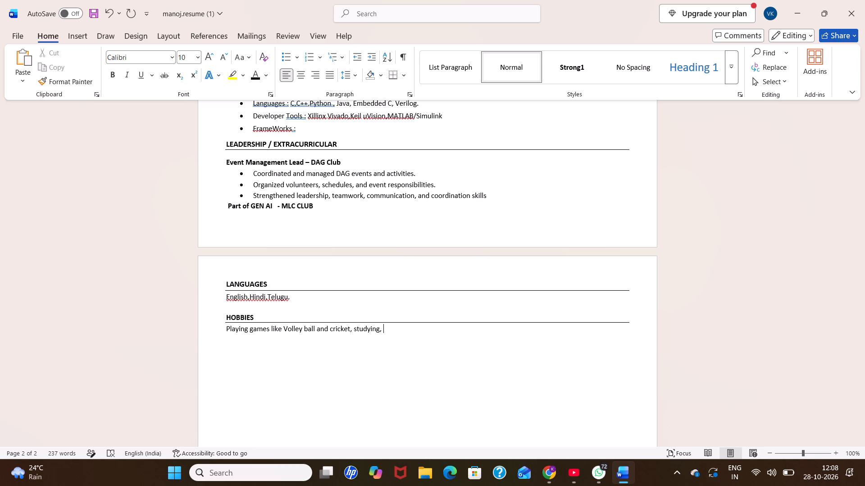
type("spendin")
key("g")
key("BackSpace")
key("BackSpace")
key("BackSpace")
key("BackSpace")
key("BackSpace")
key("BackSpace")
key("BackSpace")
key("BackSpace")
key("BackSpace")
Append " spending time with family and friends" to the hobbies line after "studying,".
key("space")
type("spendinh")
key("BackSpace")
type("g time")
key("space")
type("with family and frnds")
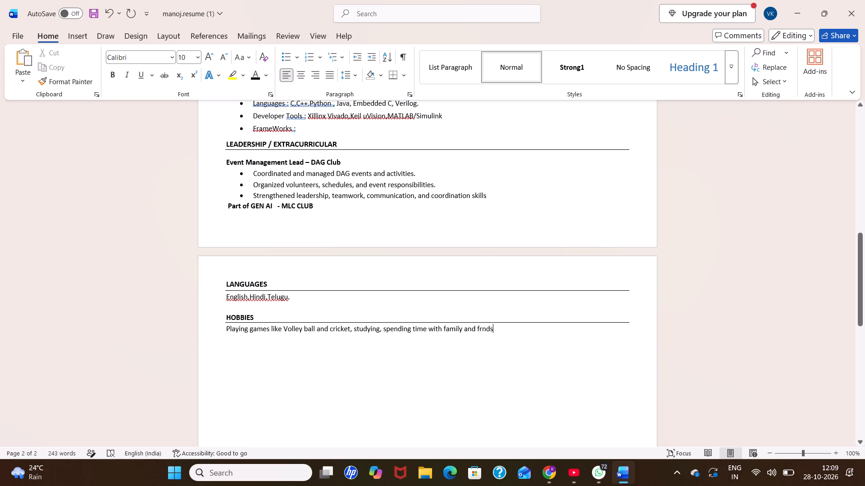
key("BackSpace")
key("BackSpace")
key("BackSpace")
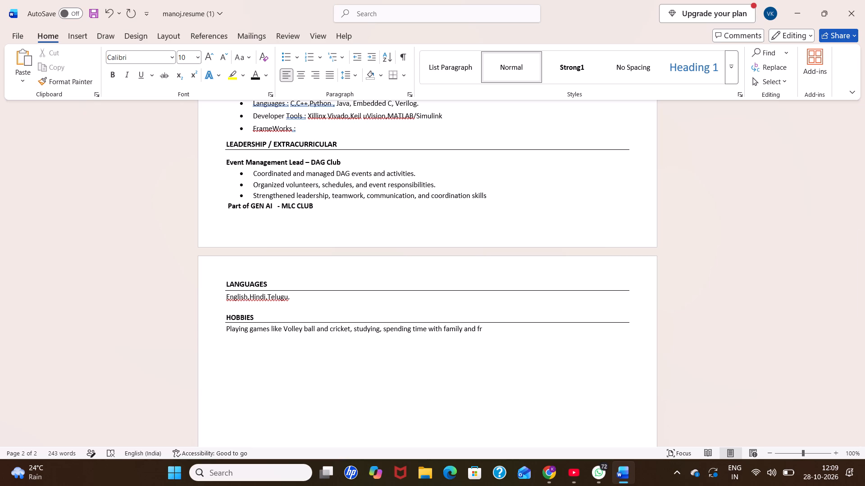
type("iend")
key("s")
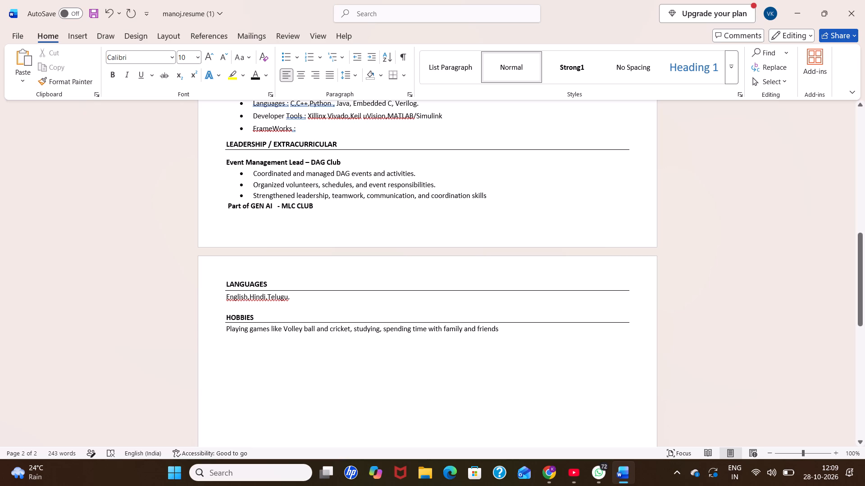
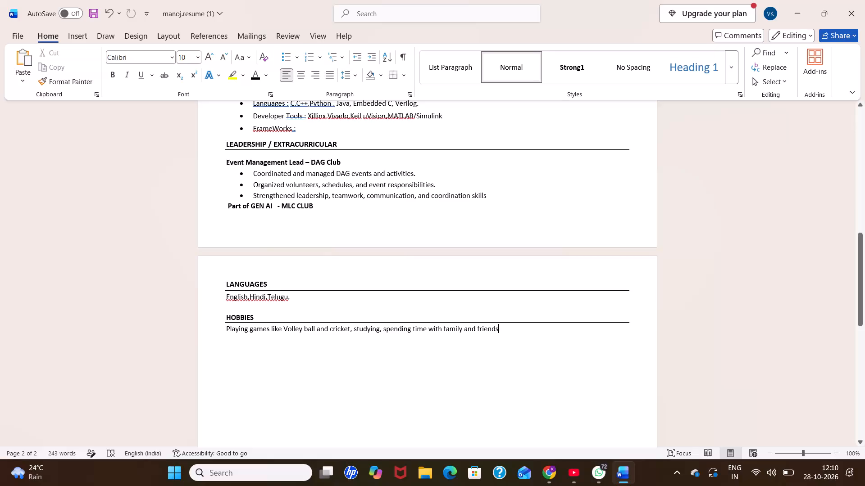
Delete "like Volley ball and cricket" after "Playing games" on the HOBBIES line.
left_click(347, 328)
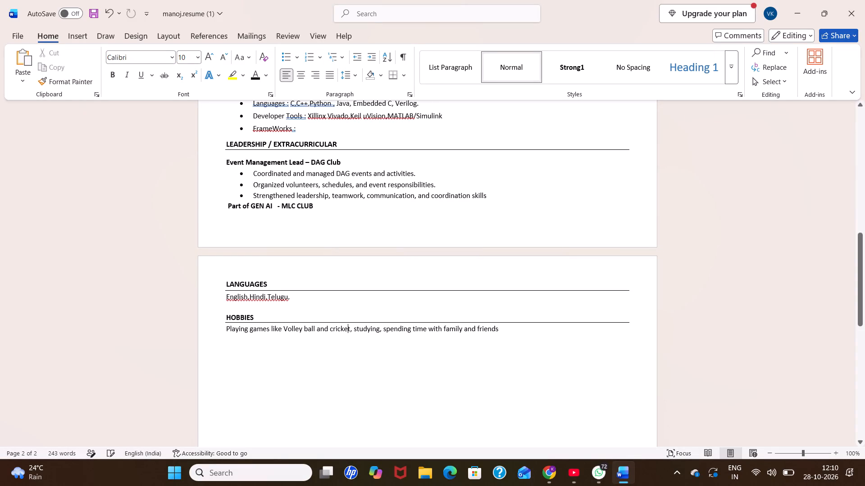
left_click(350, 328)
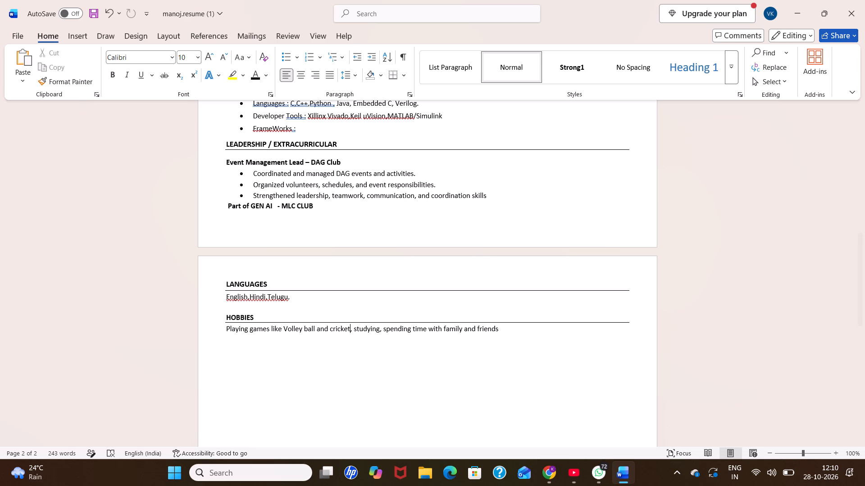
key("BackSpace")
key("BackSpace")
key("BackSpace")
key("BackSpace")
key("BackSpace")
key("BackSpace")
key("BackSpace")
key("BackSpace")
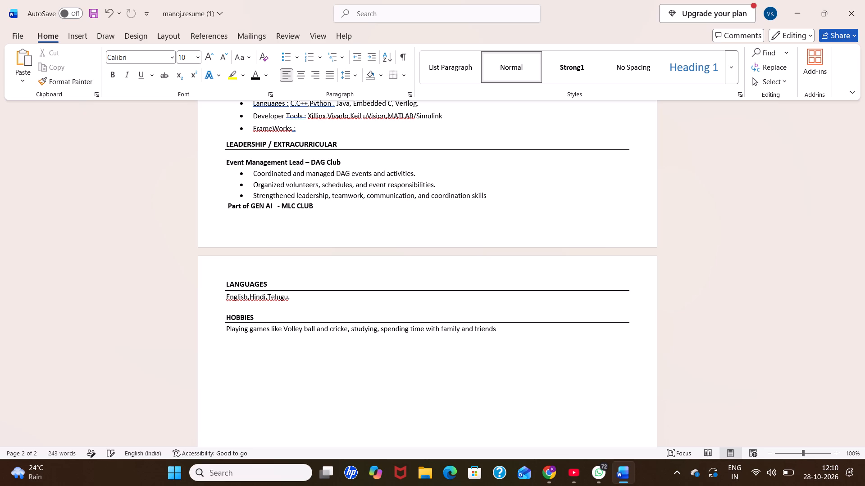
key("BackSpace")
key("BackSpace")
key("BackSpace")
key("BackSpace")
key("BackSpace")
key("BackSpace")
key("BackSpace")
key("BackSpace")
key("BackSpace")
key("BackSpace")
key("BackSpace")
key("BackSpace")
key("BackSpace")
key("BackSpace")
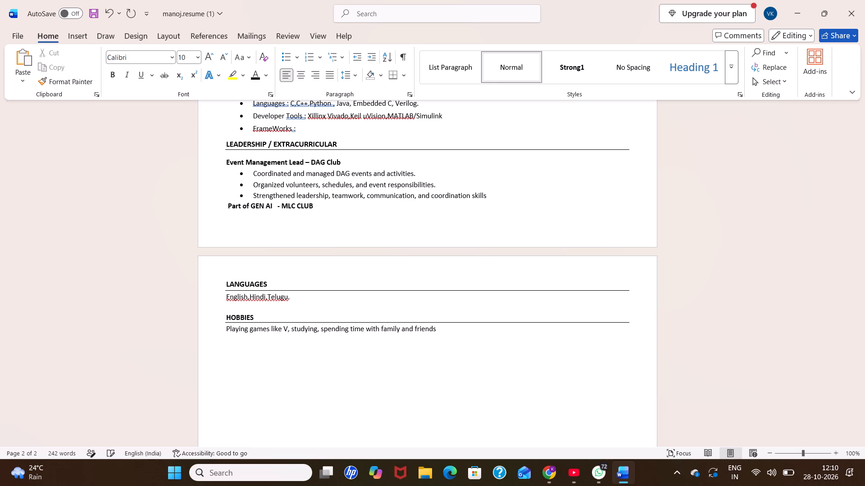
key("BackSpace")
key("BackSpace")
key("BackSpace")
key("BackSpace")
key("BackSpace")
key("BackSpace")
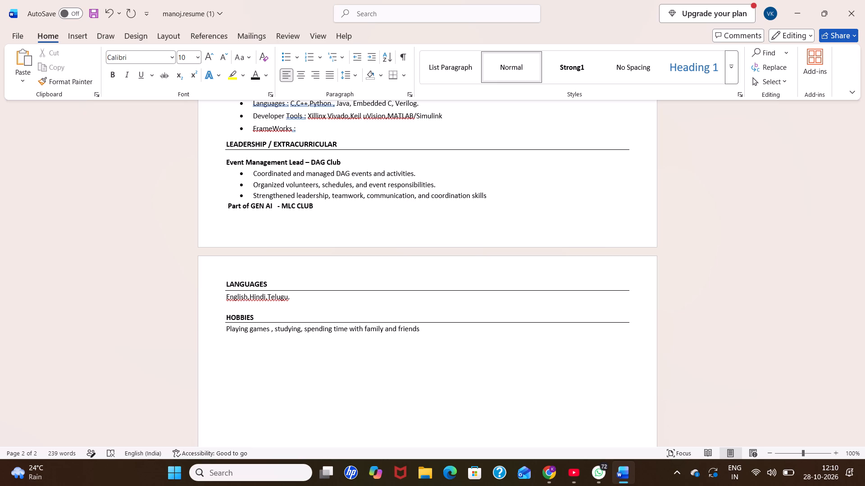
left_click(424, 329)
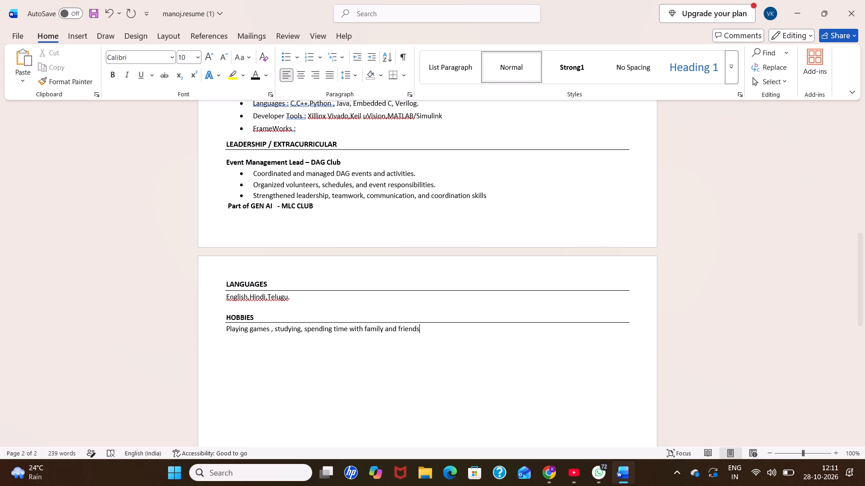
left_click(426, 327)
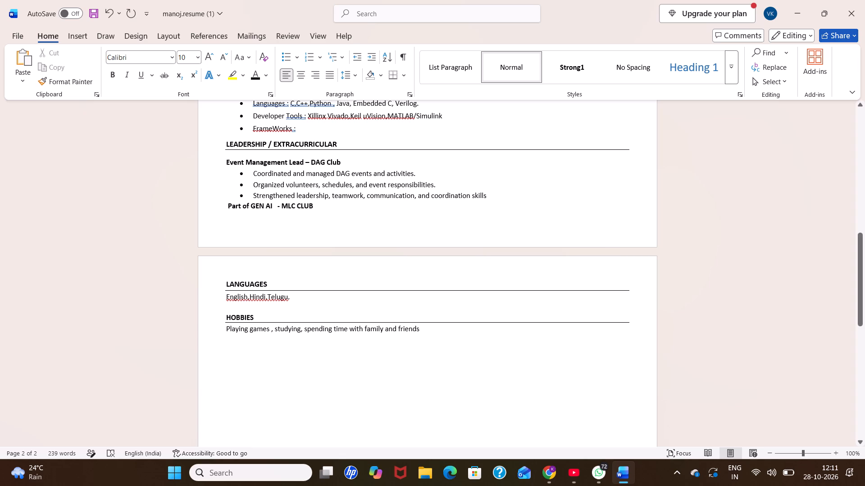
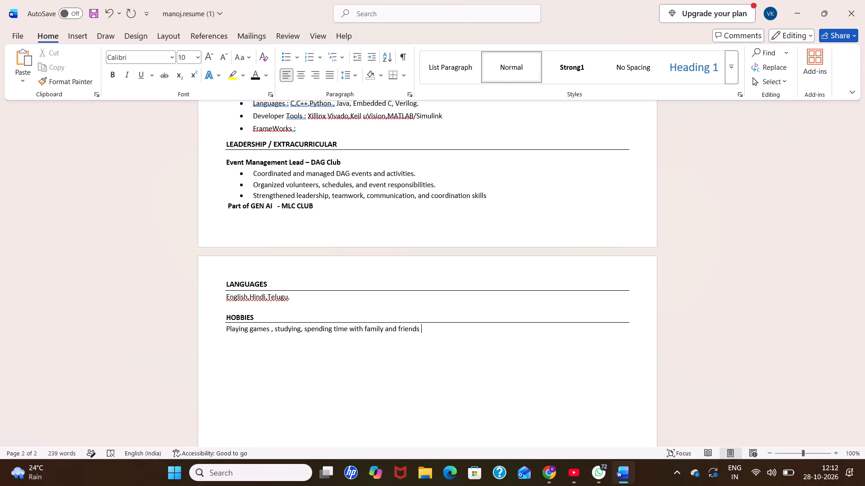
Fill in the FrameWorks bullet under TECHNICAL SKILLS with "OpenCV, Num".
scroll(426, 327, "up", 1)
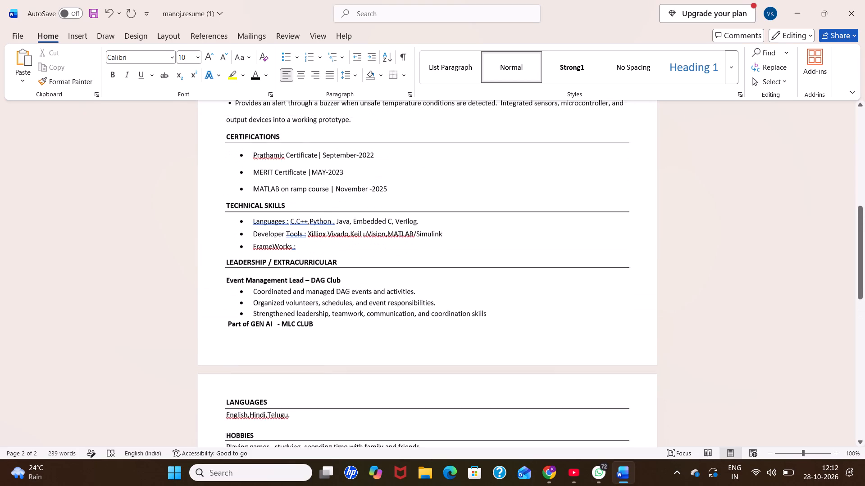
scroll(426, 327, "up", 1)
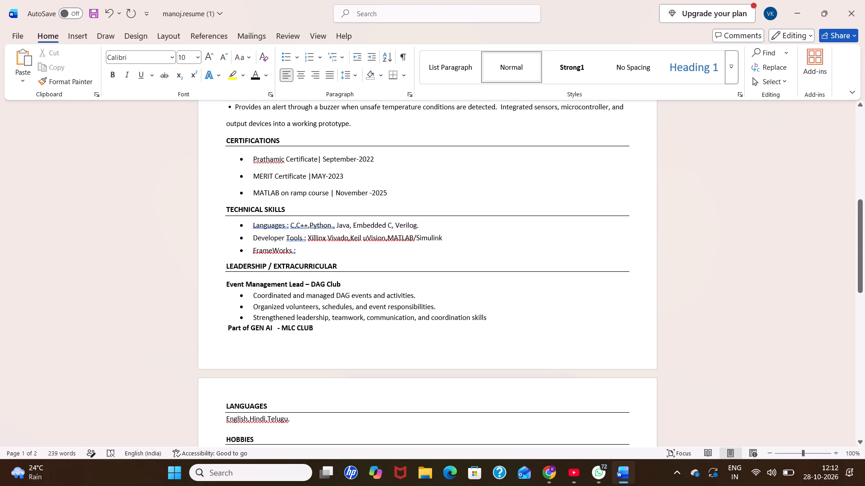
left_click(310, 249)
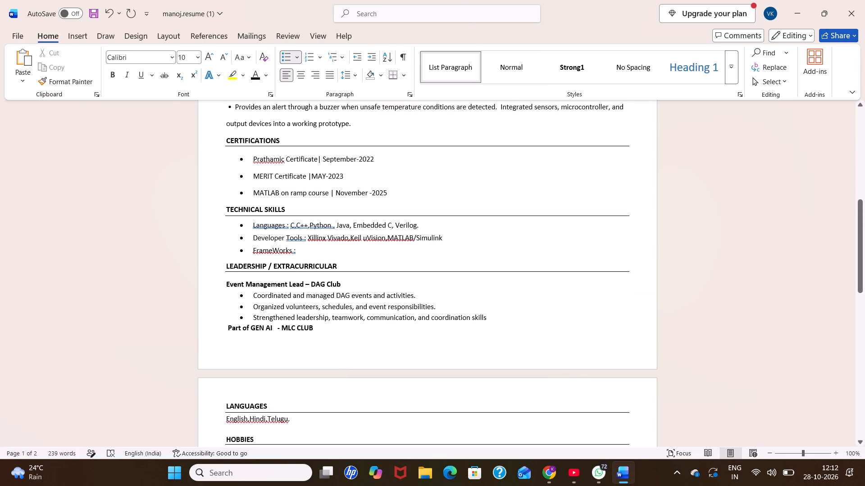
key("r")
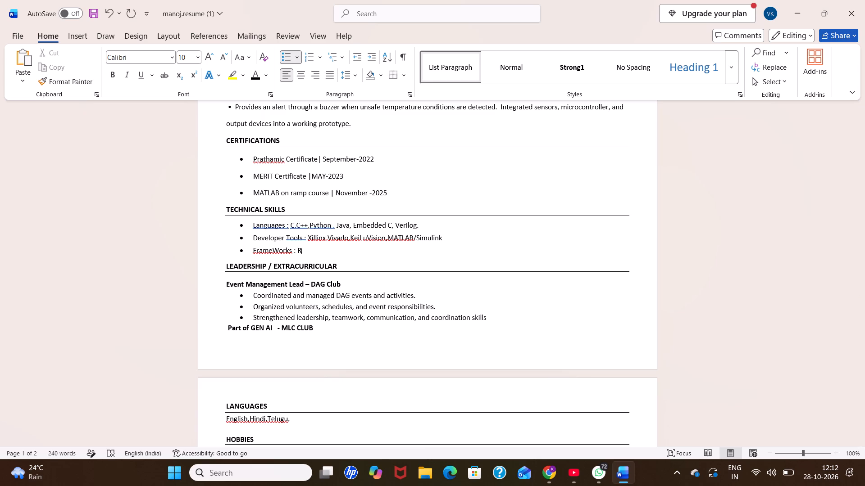
key("BackSpace")
key("o")
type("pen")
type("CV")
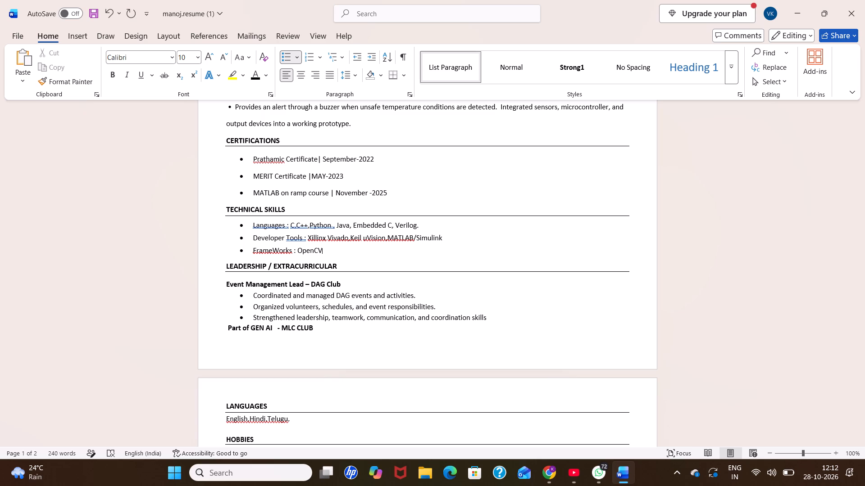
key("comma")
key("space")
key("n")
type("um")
Complete the last FrameWorks entry under TECHNICAL SKILLS as "NumPy".
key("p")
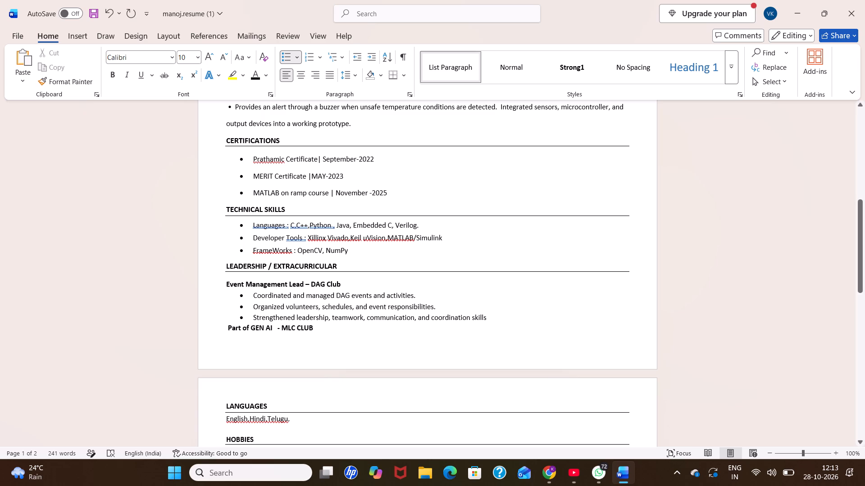
scroll(359, 266, "right", 1)
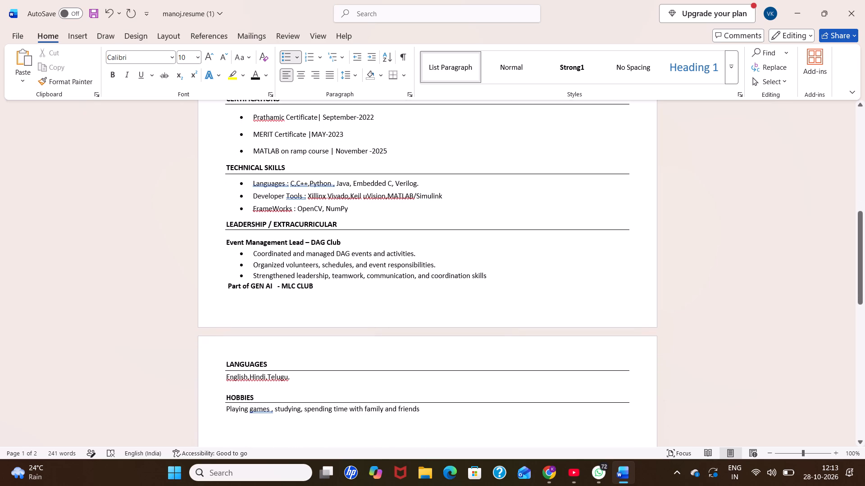
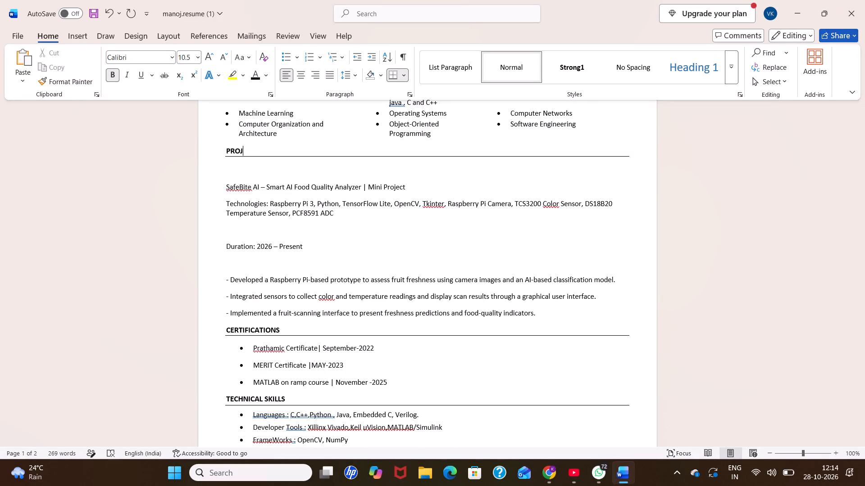
Complete the section heading above the SafeBite AI entry so that it reads "PROJECT".
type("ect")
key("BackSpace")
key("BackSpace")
Complete the heading above the SafeBite AI entry so it reads "PROJECT".
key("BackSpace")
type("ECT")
Remove the blank line between the PROJECT heading and the SafeBite AI title.
left_click(225, 189)
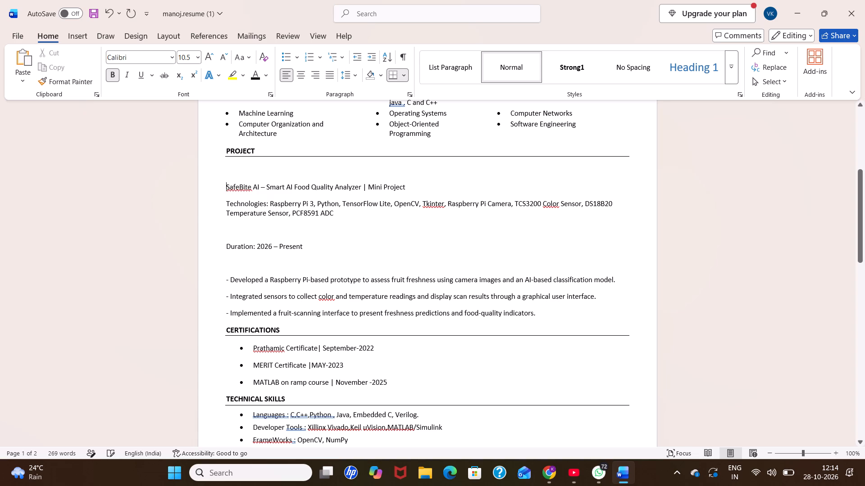
key("BackSpace")
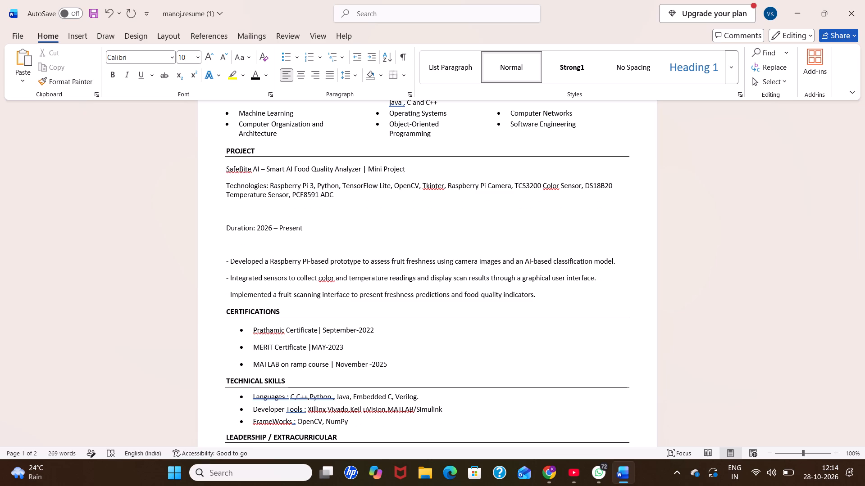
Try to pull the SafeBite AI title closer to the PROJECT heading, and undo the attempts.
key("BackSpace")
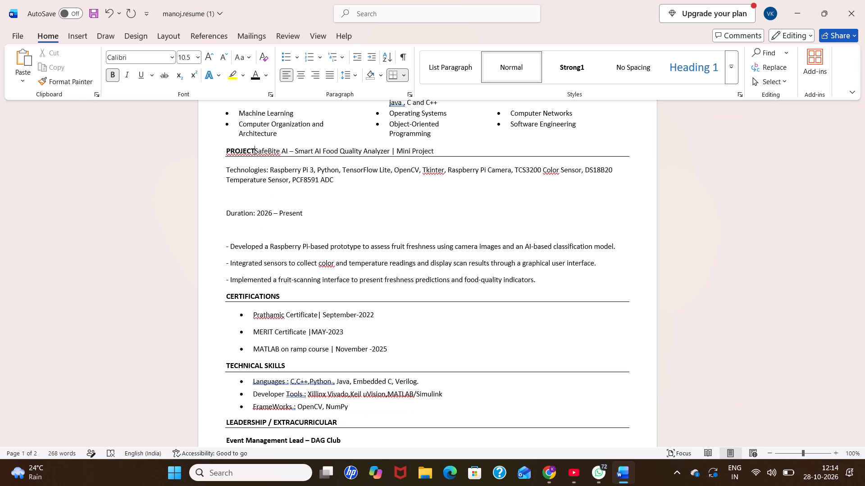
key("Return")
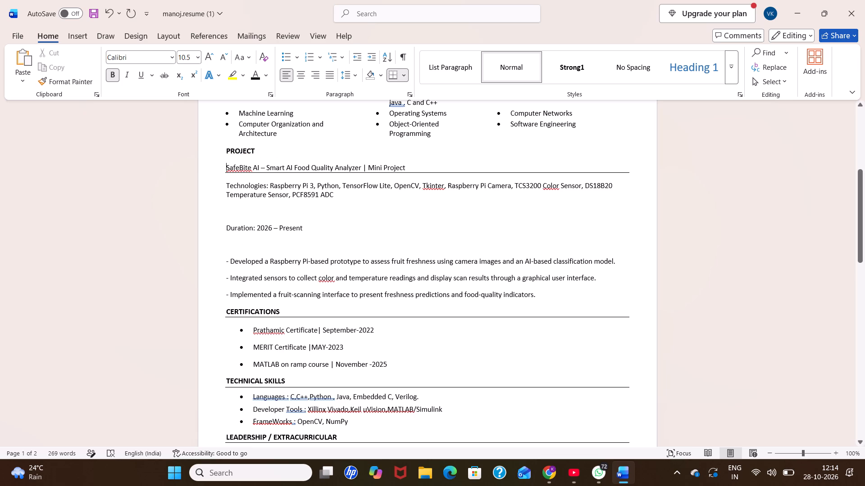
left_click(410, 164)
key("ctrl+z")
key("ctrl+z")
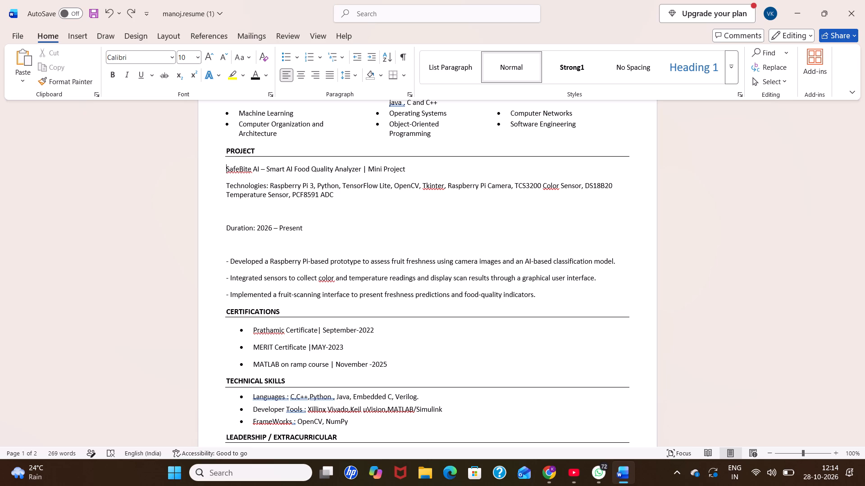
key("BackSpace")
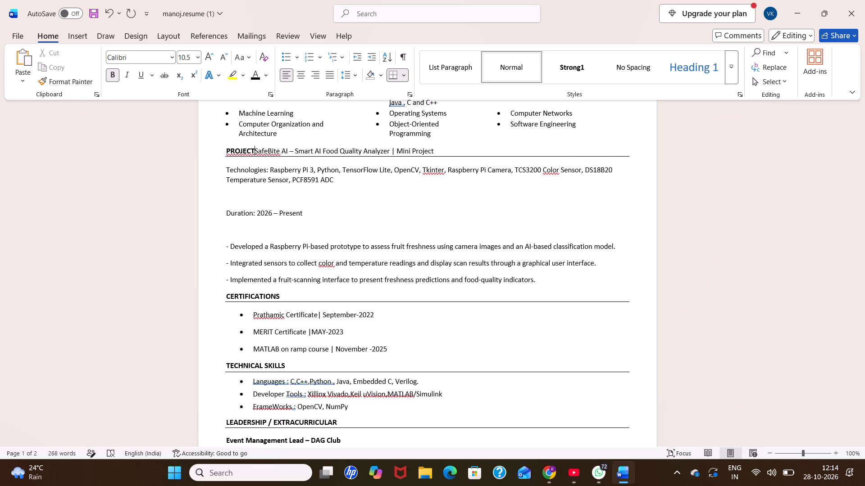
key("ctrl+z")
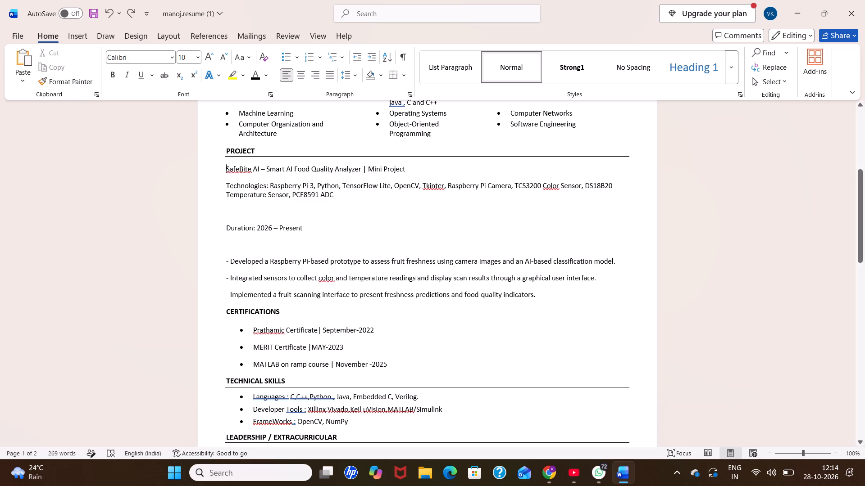
Apply the Strong1 style to the SafeBite AI – Smart AI Food Quality Analyzer title line.
left_click_drag(227, 169, 414, 166)
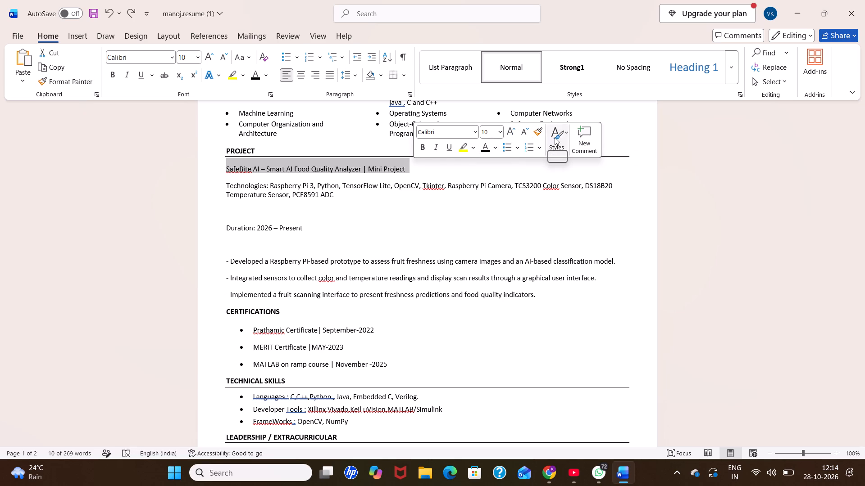
left_click(566, 133)
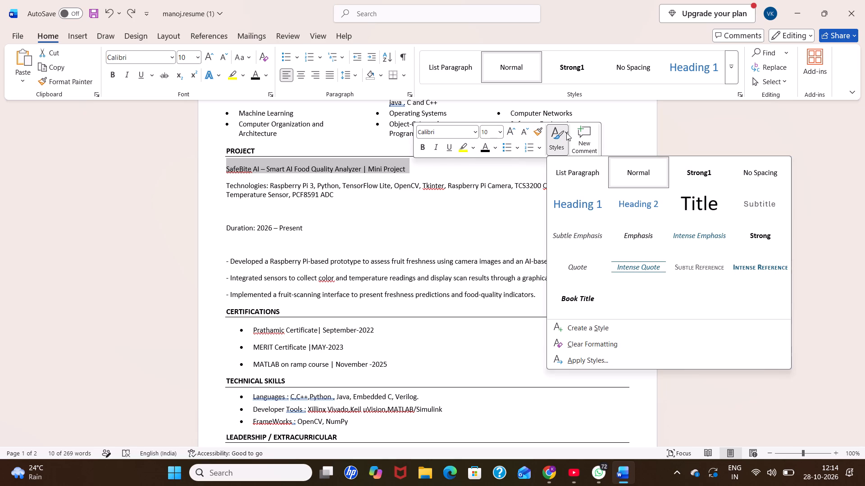
left_click(692, 165)
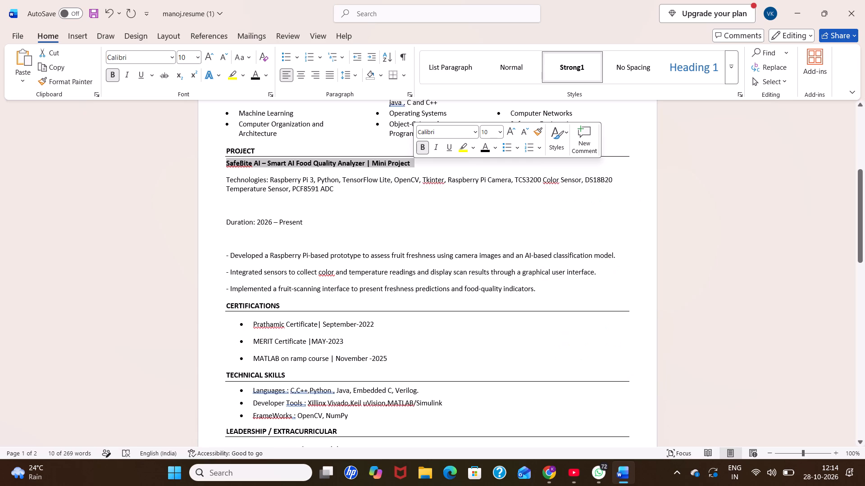
left_click(439, 206)
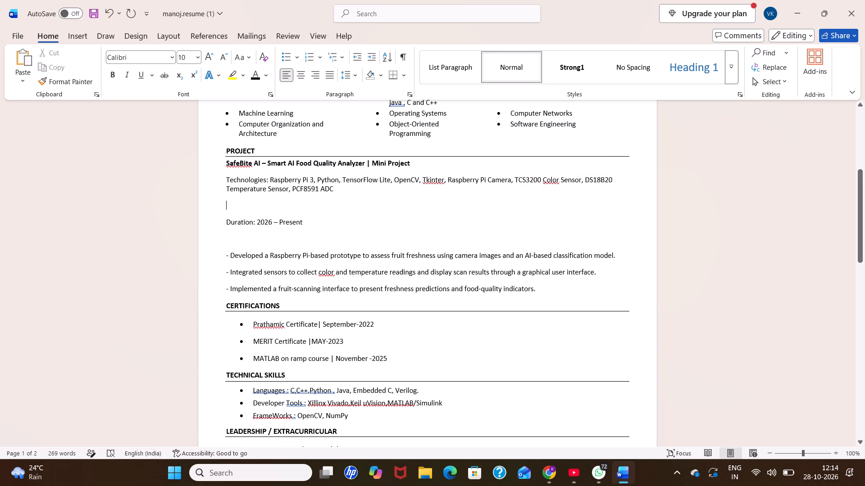
Remove the blank lines above the project's Duration line and above its first description line.
left_click(225, 221)
key("BackSpace")
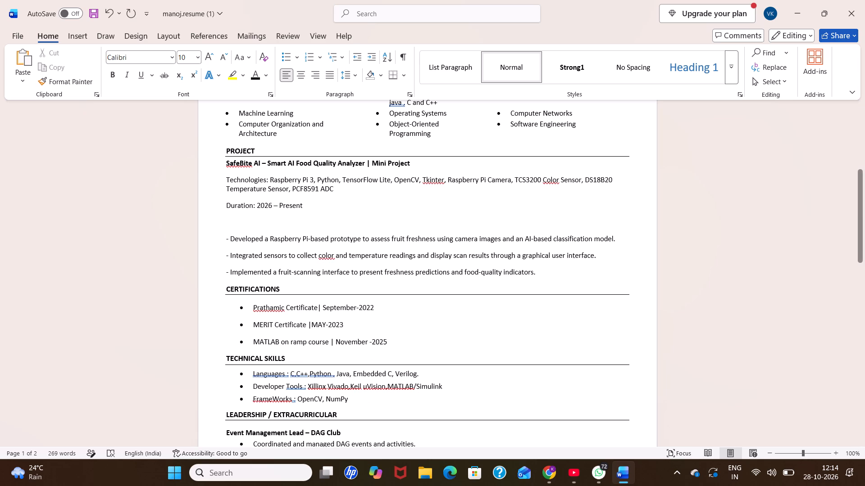
key("BackSpace")
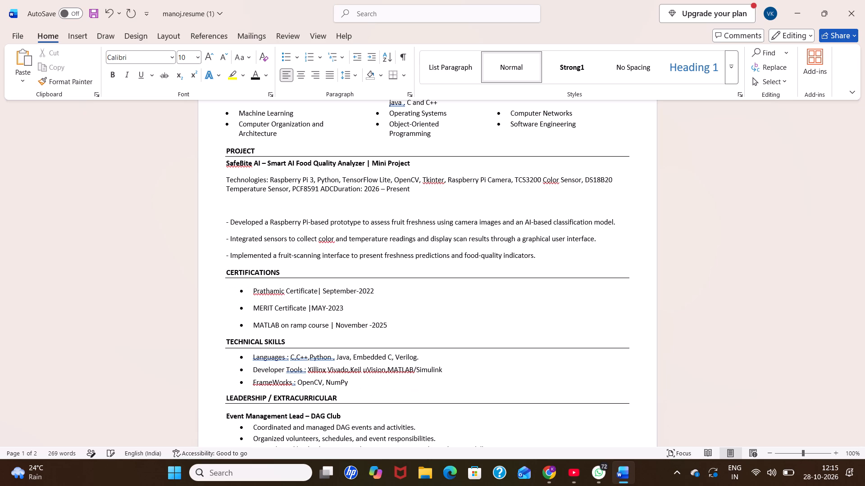
key("Return")
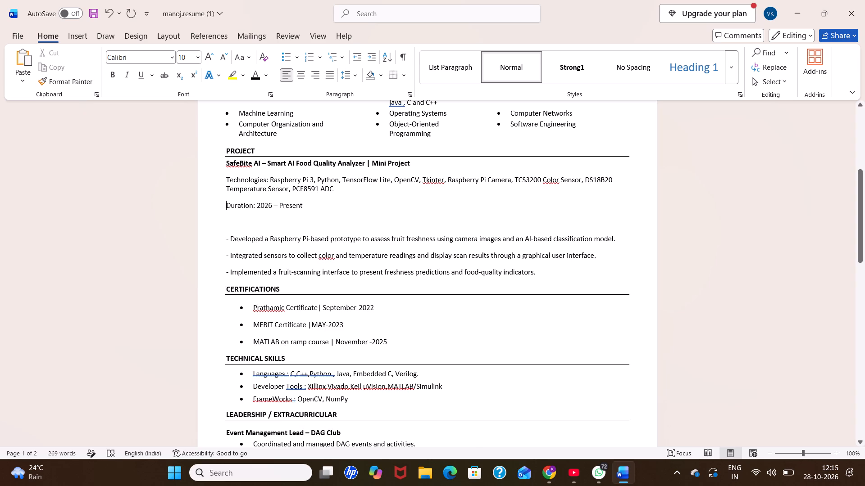
left_click(230, 238)
key("BackSpace")
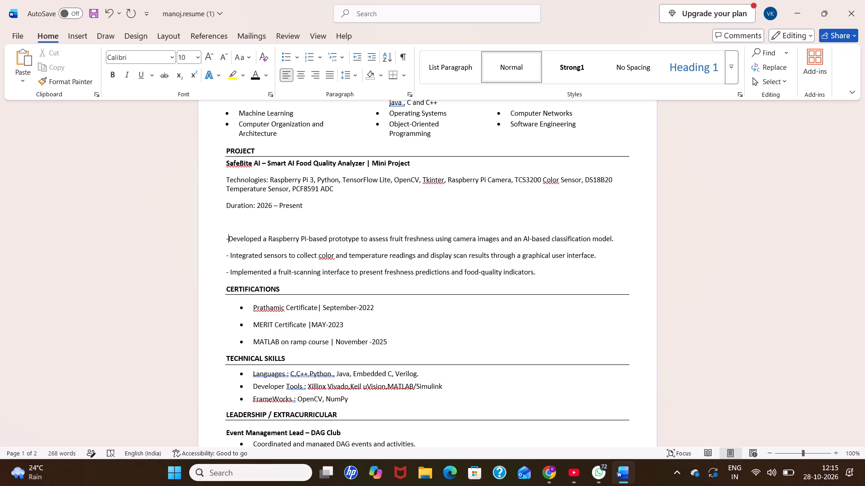
key("space")
key("Left")
key("Left")
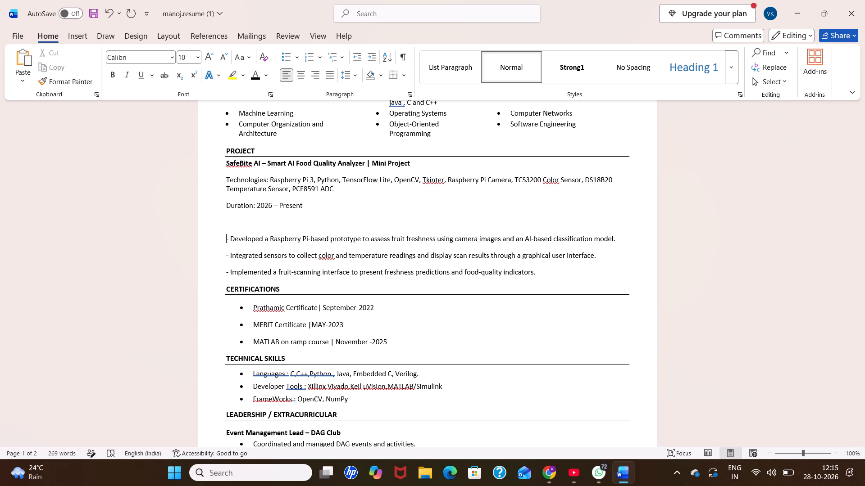
key("BackSpace")
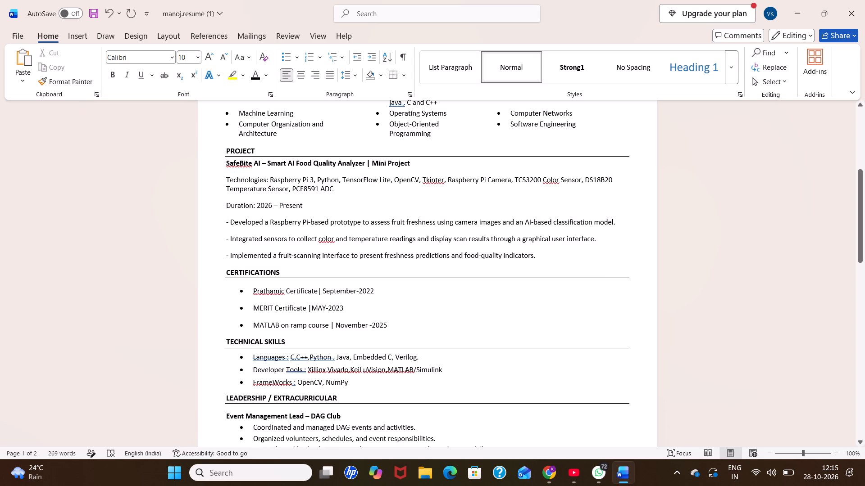
Delete "| Mini Project" from the end of the SafeBite AI title line.
left_click(414, 162)
key("Left")
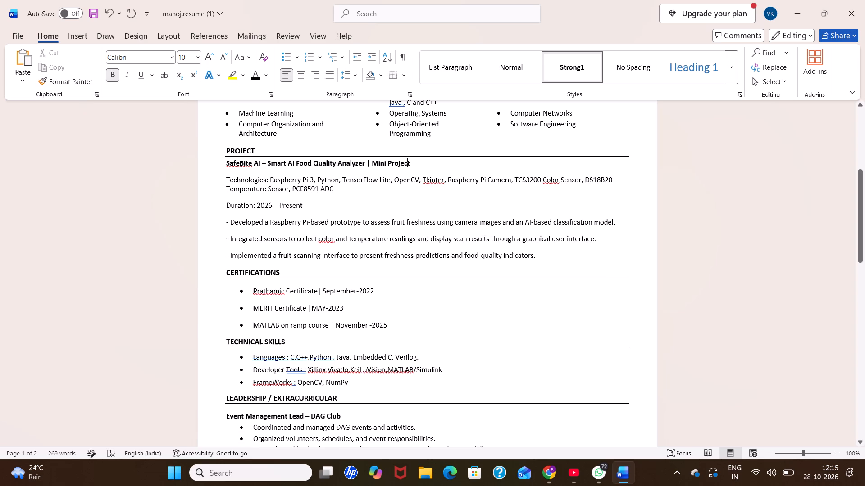
key("Left")
key("Left")
key("Left")
key("Left")
key("Left")
key("Left")
key("Left")
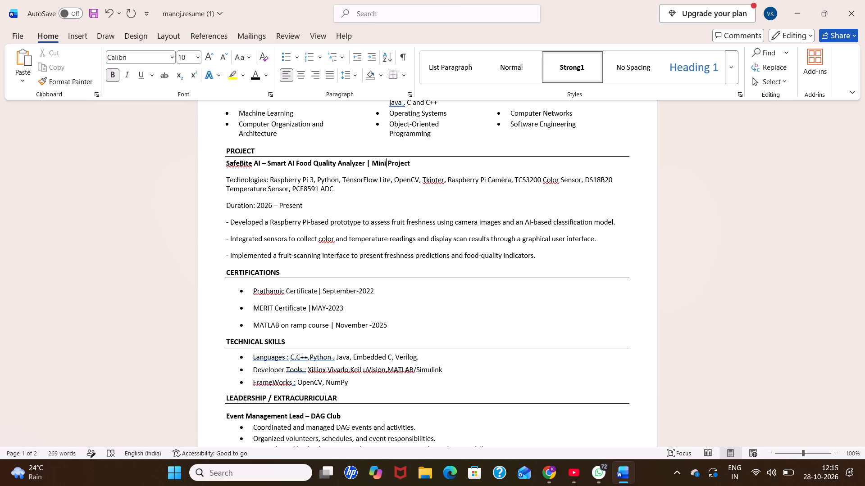
key("BackSpace")
key("BackSpace")
key("BackSpace")
key("BackSpace")
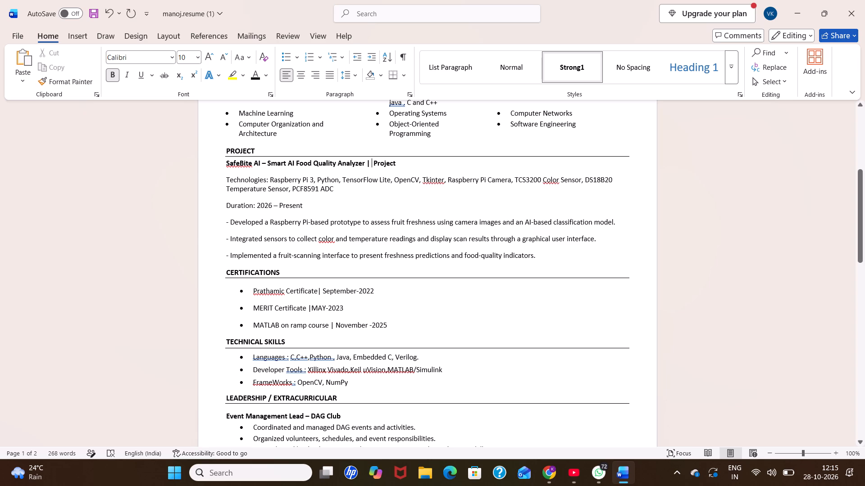
left_click(405, 161)
key("BackSpace")
key("BackSpace")
key("BackSpace")
key("BackSpace")
key("BackSpace")
key("BackSpace")
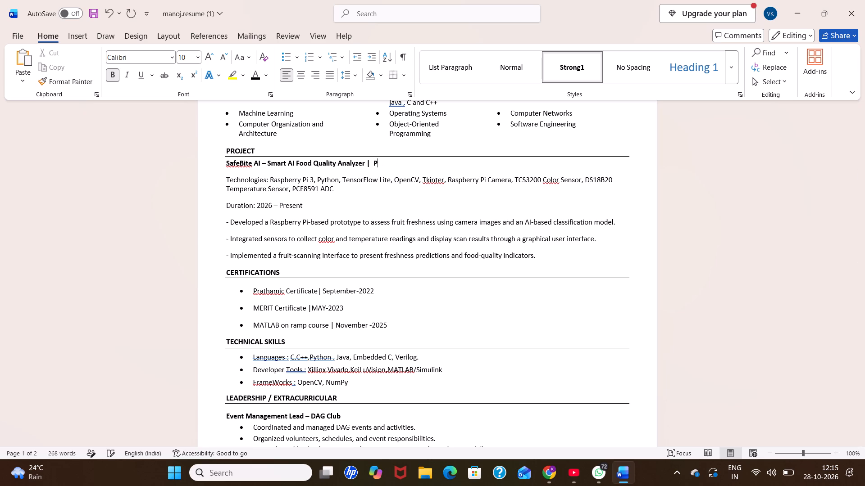
key("BackSpace")
key("BackSpace")
key("BackSpace")
key("BackSpace")
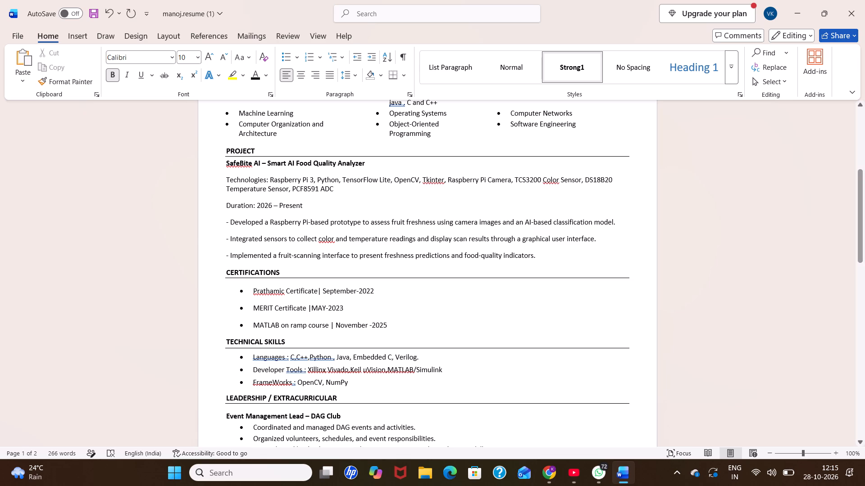
Review the resume's layout and content from the project entry down to HOBBIES and back up to the header.
scroll(342, 283, "down", 1)
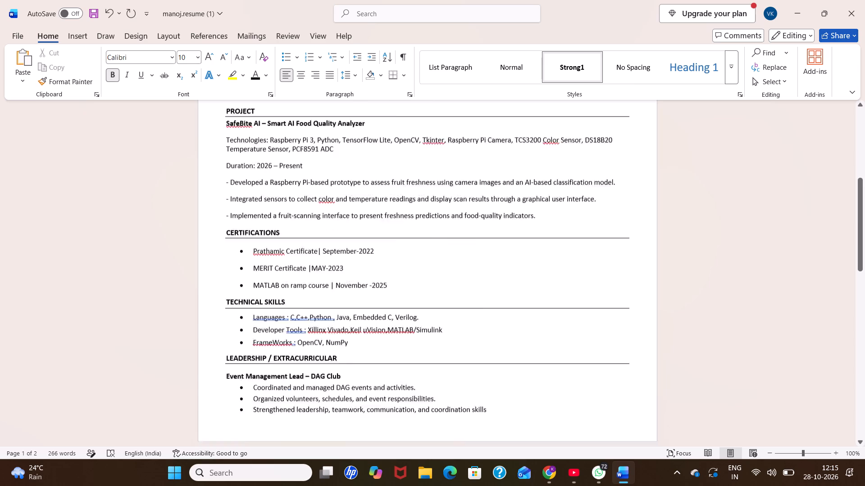
scroll(342, 283, "down", 2)
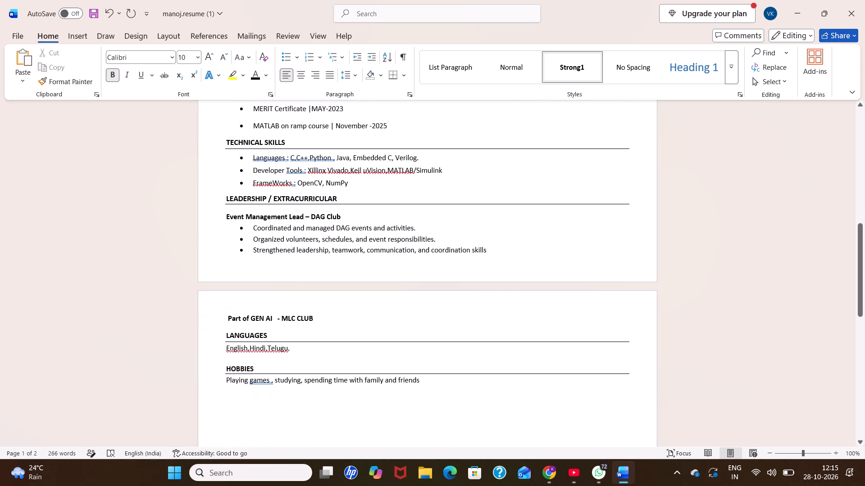
scroll(342, 283, "down", 2)
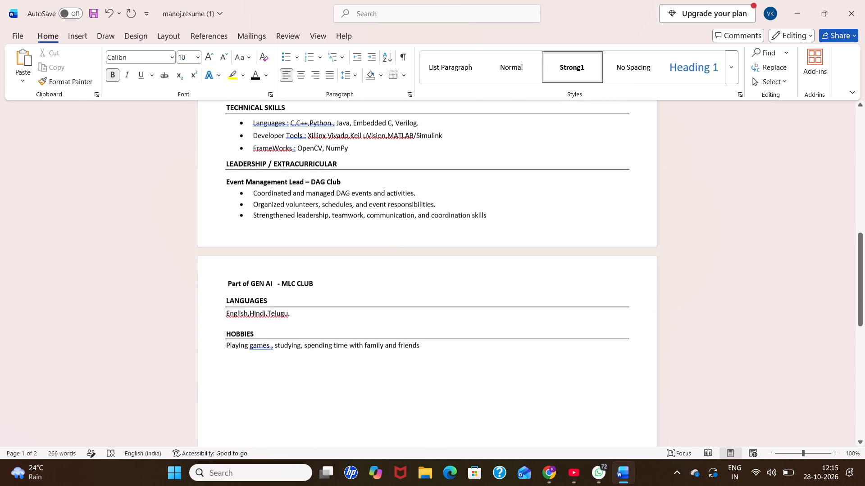
scroll(329, 278, "up", 3)
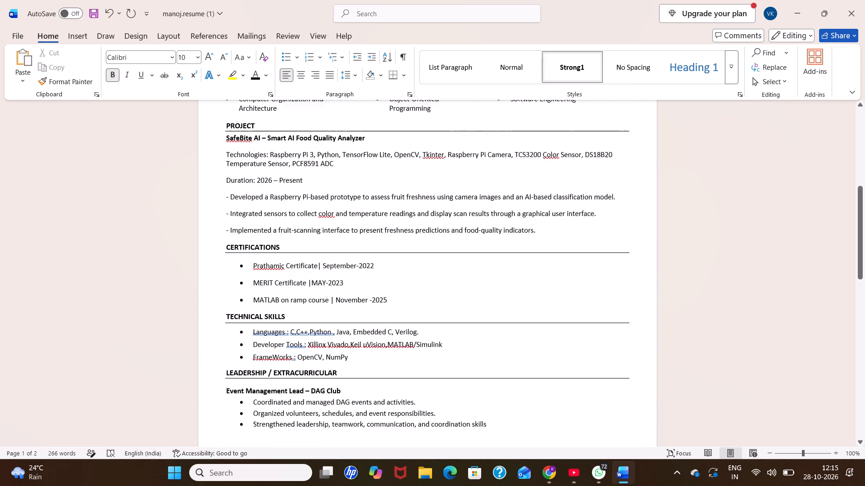
scroll(329, 278, "up", 4)
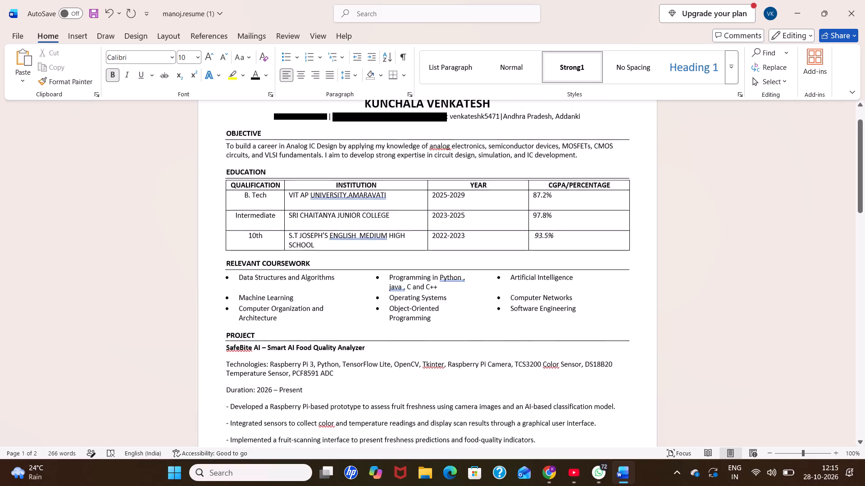
scroll(329, 278, "up", 1)
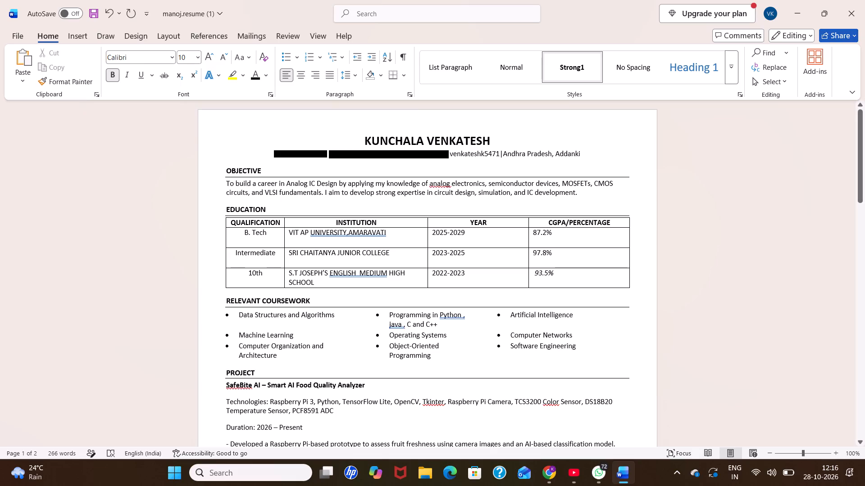
Clear the Analog IC Design paragraph under the OBJECTIVE heading.
left_click_drag(223, 181, 464, 193)
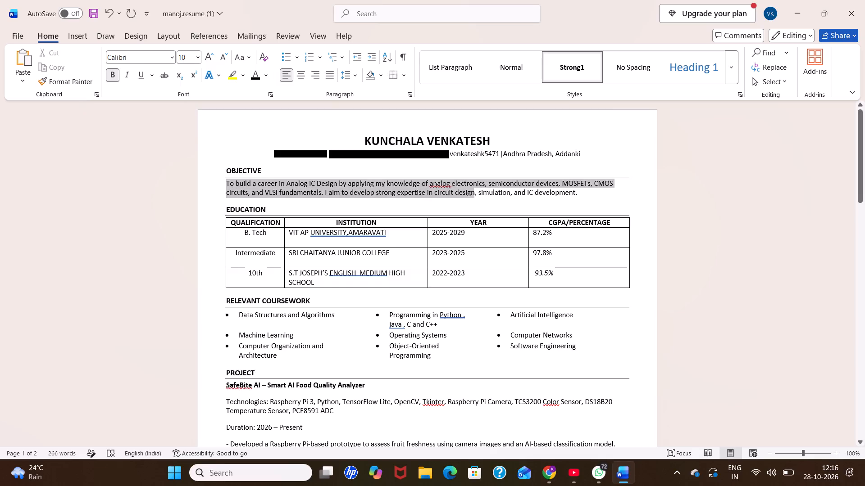
left_click_drag(464, 193, 595, 188)
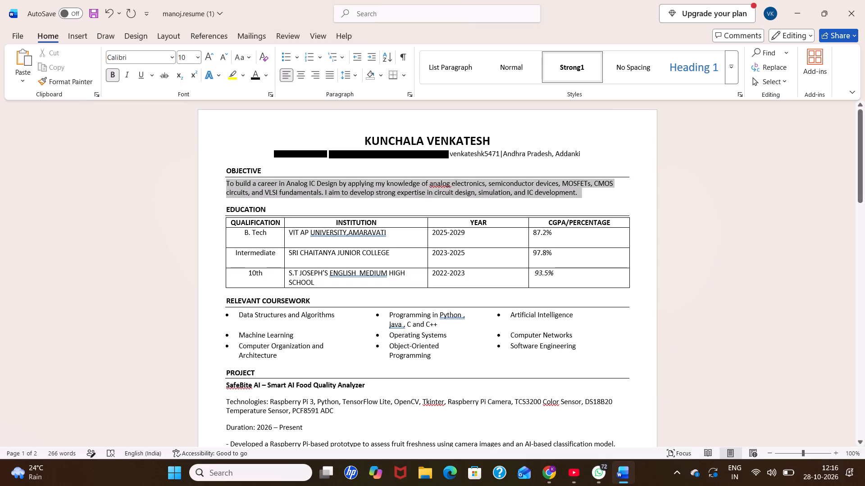
key("space")
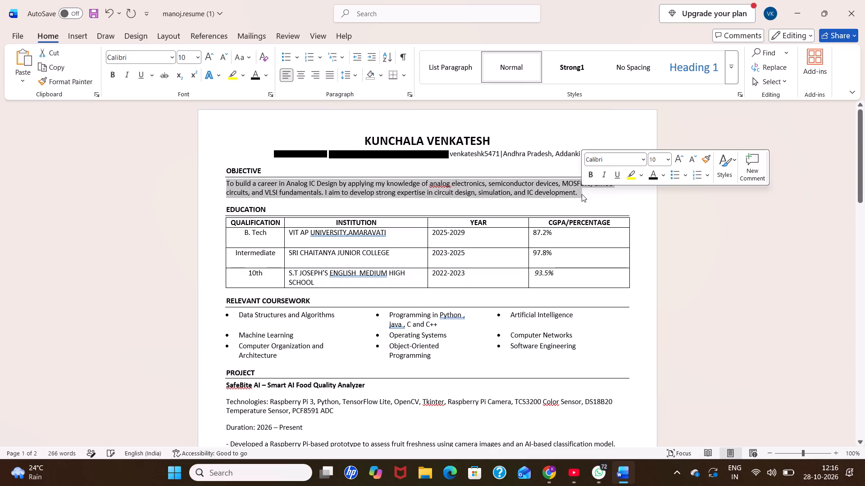
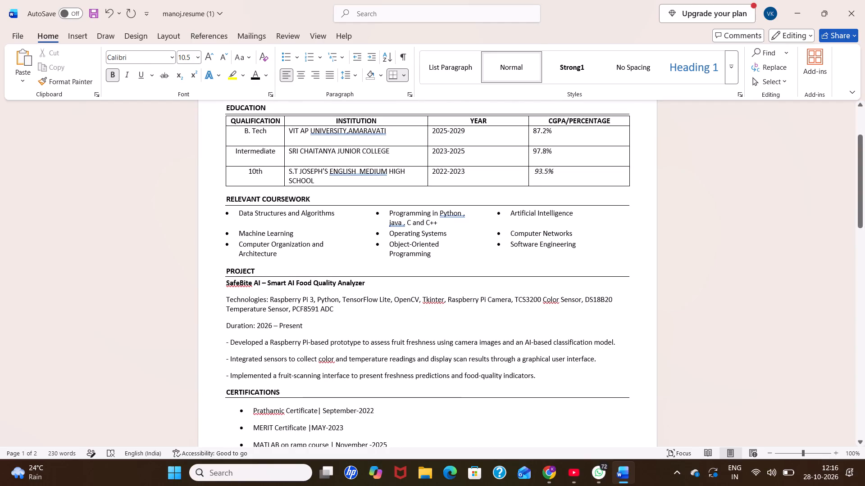
Check the spelling suggestions for "SafeBite" in the project title and "Prathamic" in the first certification entry.
right_click(250, 284)
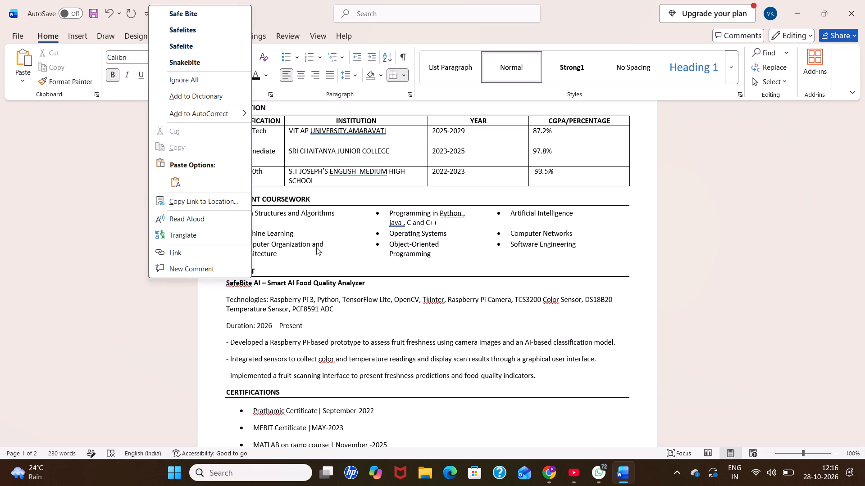
left_click(357, 317)
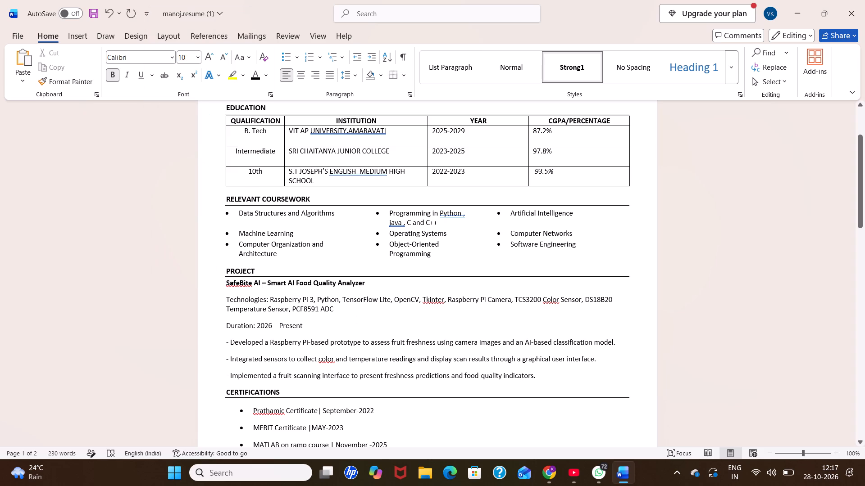
scroll(357, 317, "down", 1)
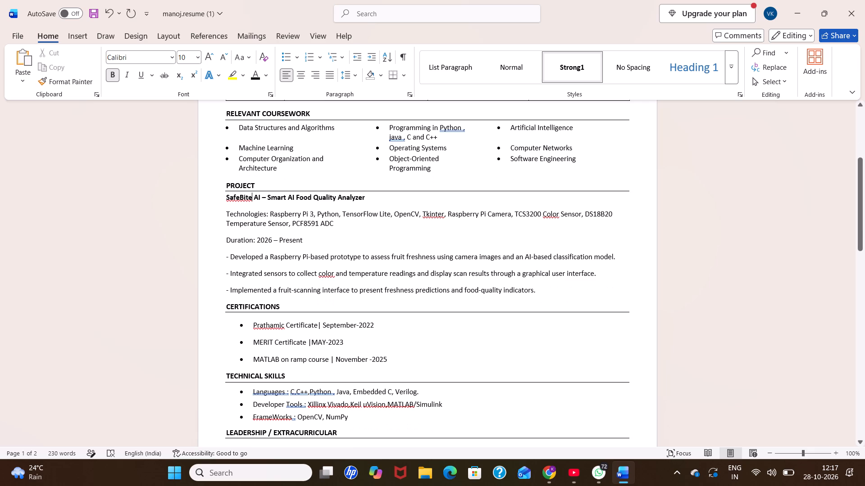
scroll(357, 317, "down", 2)
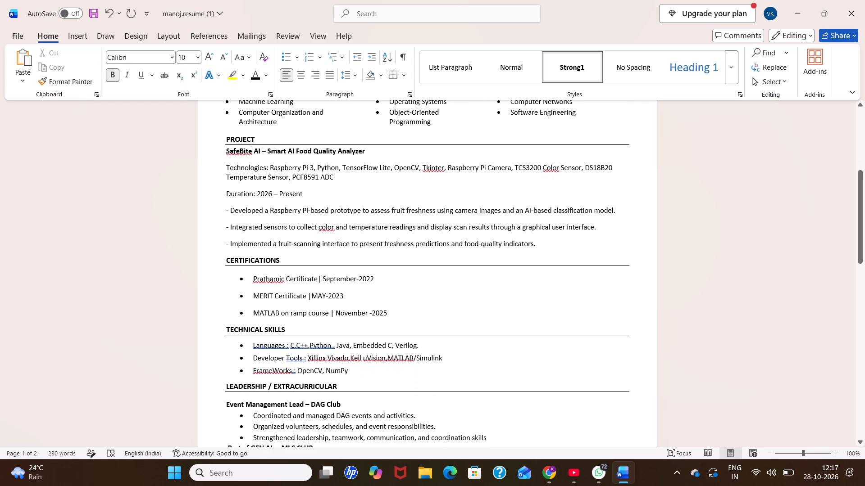
right_click(284, 278)
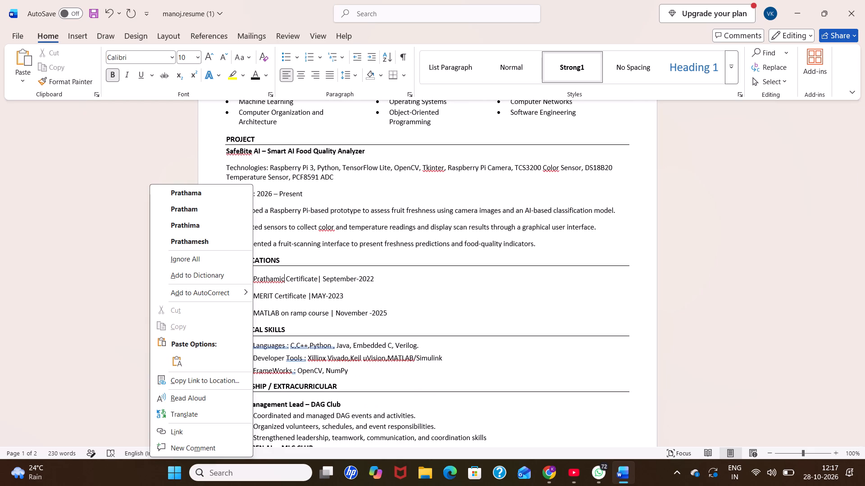
left_click(396, 283)
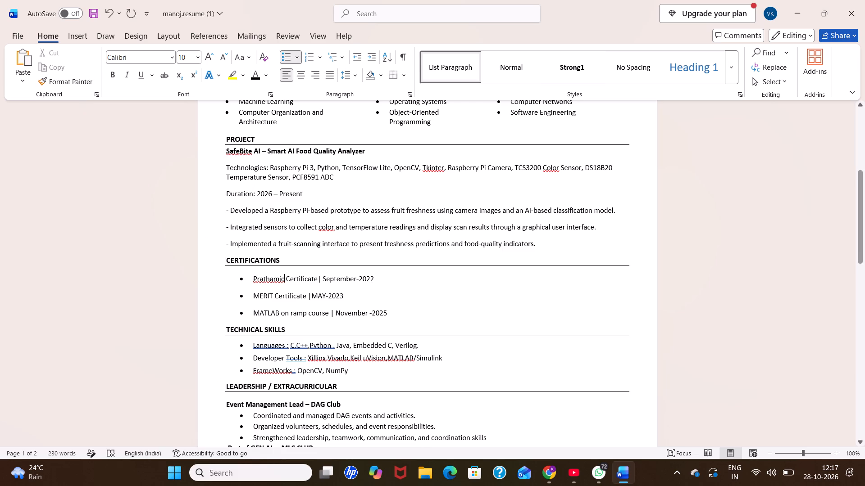
Review the resume from the certifications down to LANGUAGES and HOBBIES on the second page, and back up to the header.
scroll(396, 283, "down", 1)
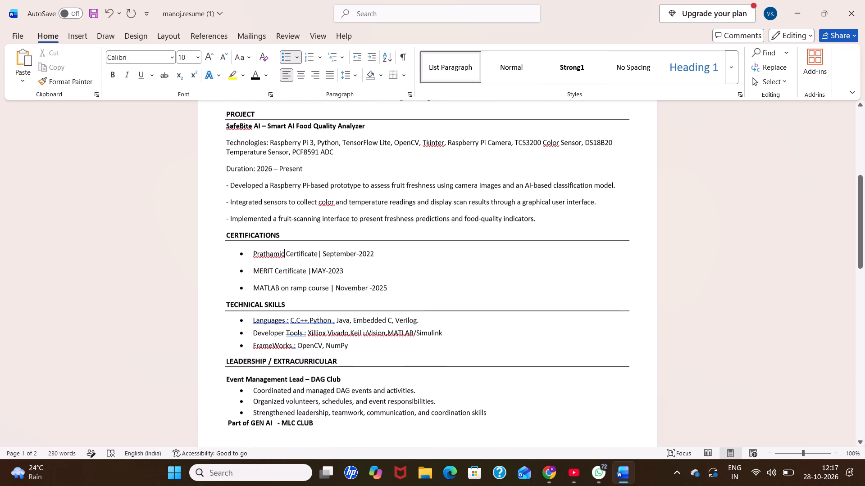
scroll(396, 283, "down", 3)
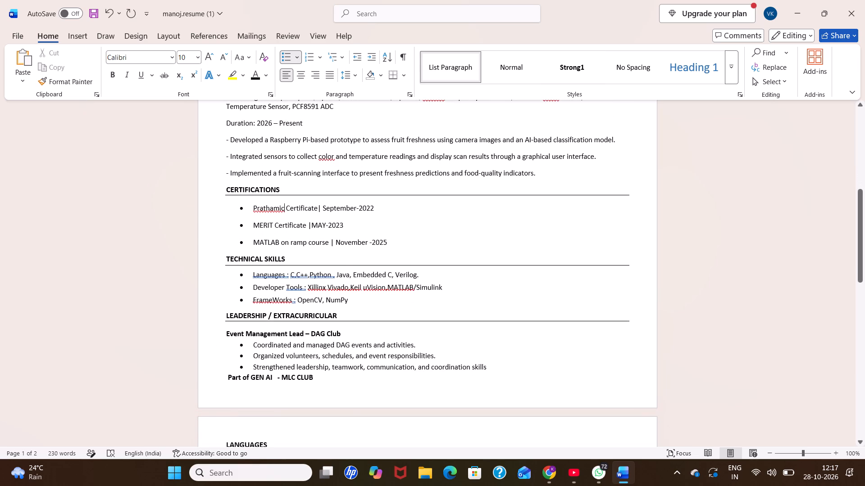
scroll(401, 275, "down", 2)
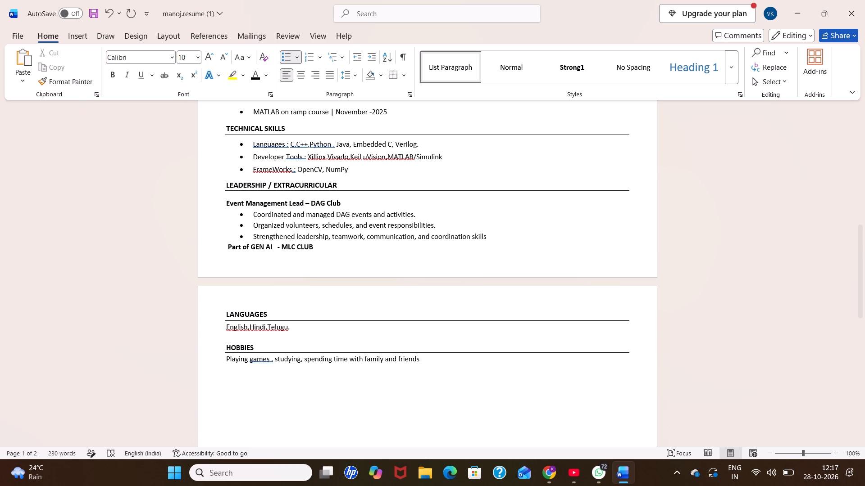
scroll(401, 275, "up", 3)
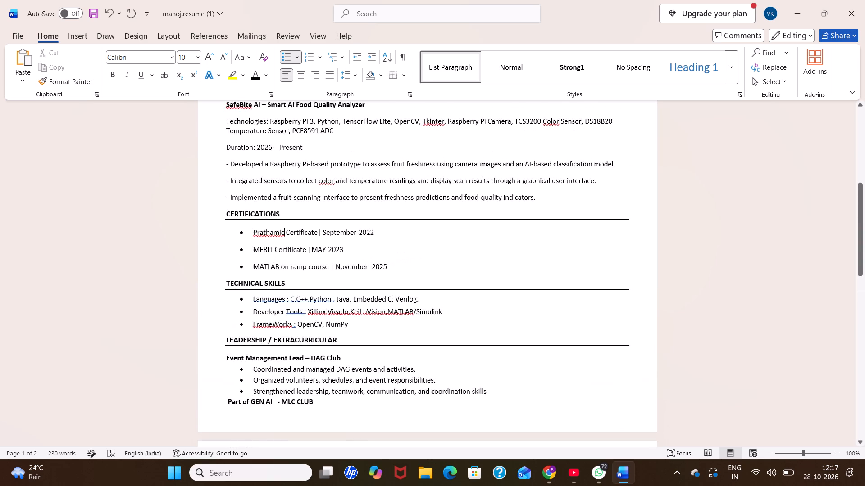
scroll(401, 275, "up", 4)
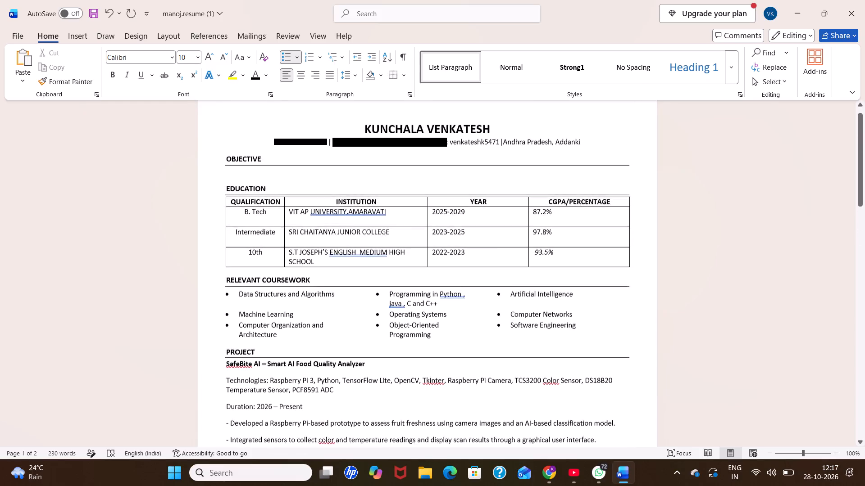
scroll(401, 275, "up", 1)
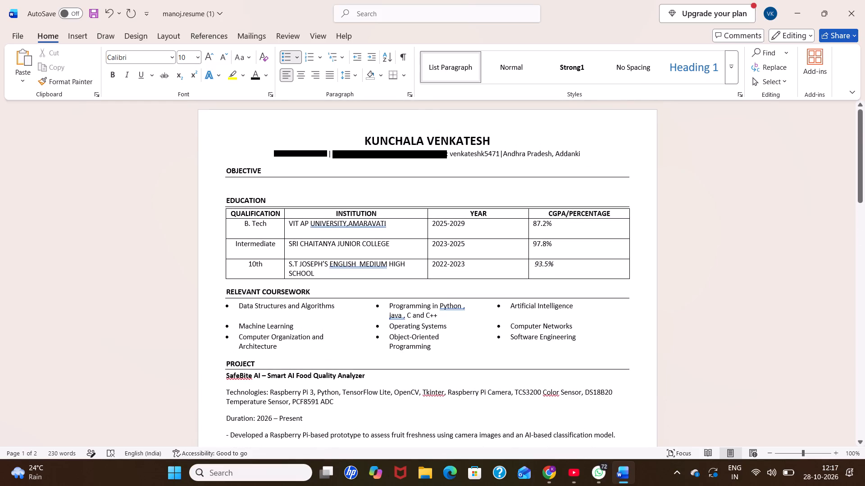
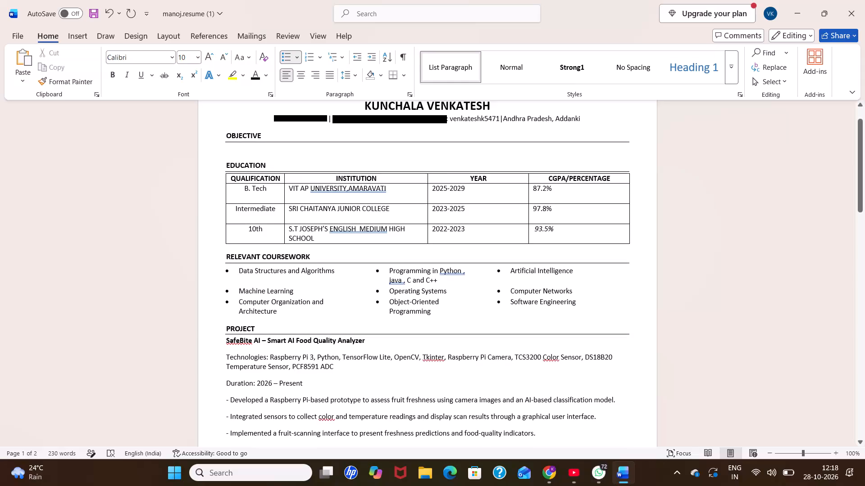
scroll(401, 275, "down", 2)
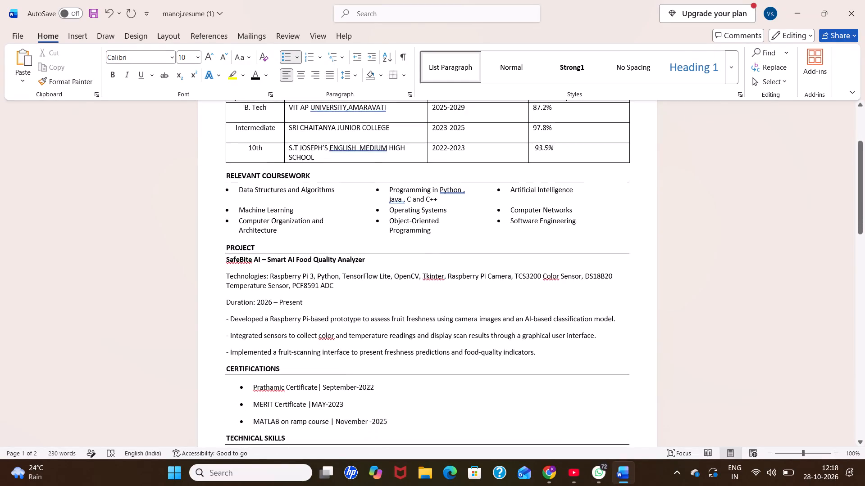
scroll(401, 275, "down", 2)
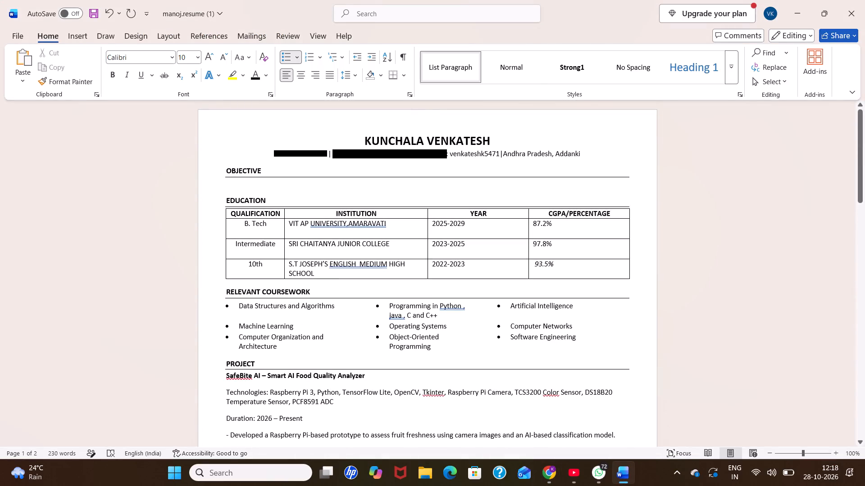
left_click(233, 182)
key("ctrl+v")
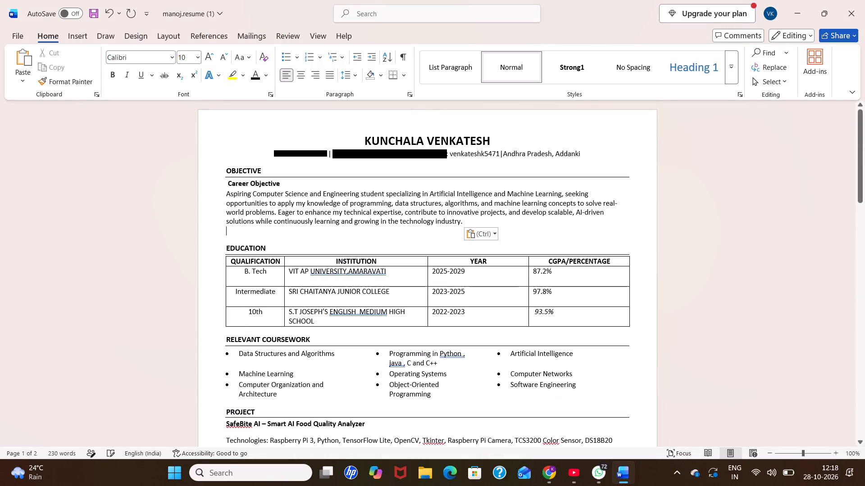
Delete the pasted "Career Objective" title and its empty line so the paragraph directly follows the OBJECTIVE heading.
left_click(282, 185)
key("BackSpace")
key("BackSpace")
key("BackSpace")
key("BackSpace")
key("BackSpace")
key("BackSpace")
key("BackSpace")
key("BackSpace")
key("BackSpace")
key("BackSpace")
key("BackSpace")
key("BackSpace")
key("BackSpace")
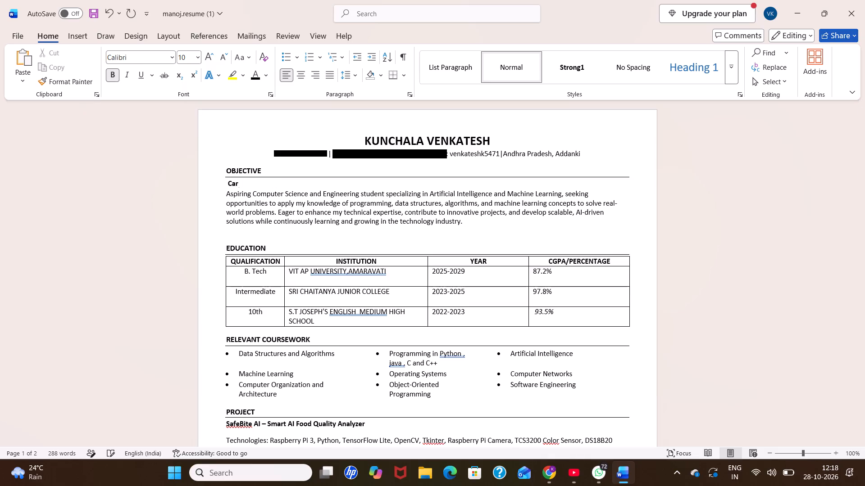
key("BackSpace")
key("BackSpace")
key("BackSpace")
key("BackSpace")
key("BackSpace")
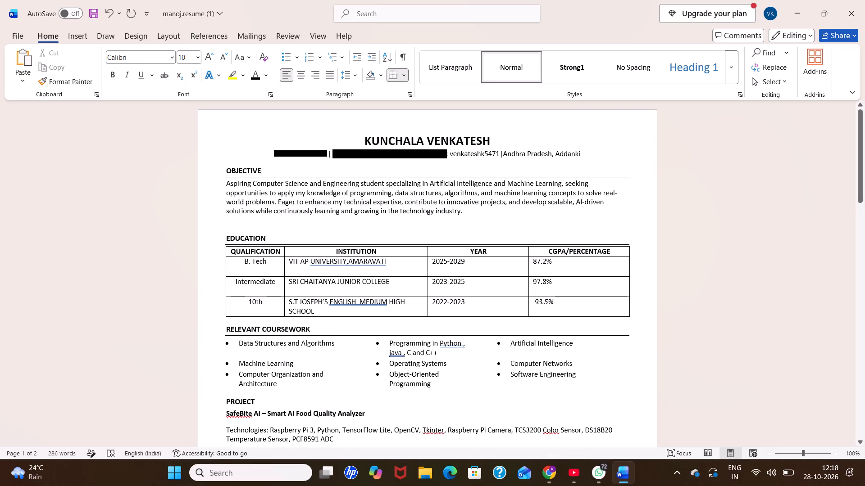
Remove the blank line between the objective paragraph and the EDUCATION heading.
left_click(223, 238)
key("BackSpace")
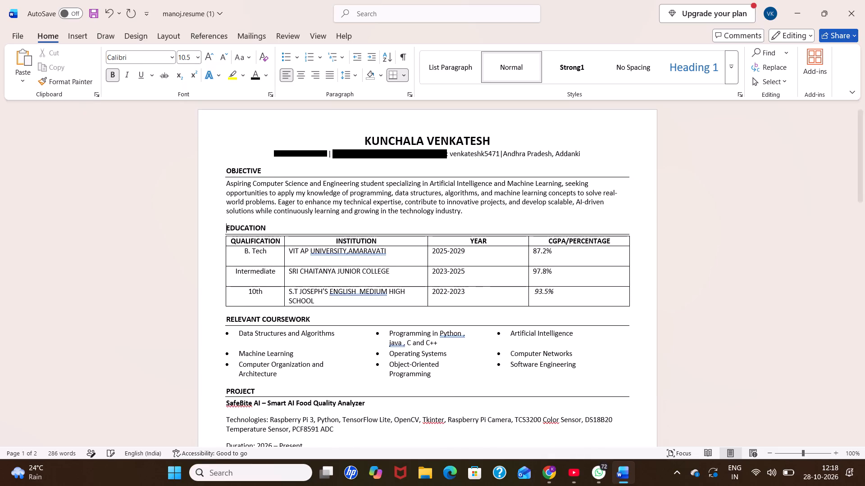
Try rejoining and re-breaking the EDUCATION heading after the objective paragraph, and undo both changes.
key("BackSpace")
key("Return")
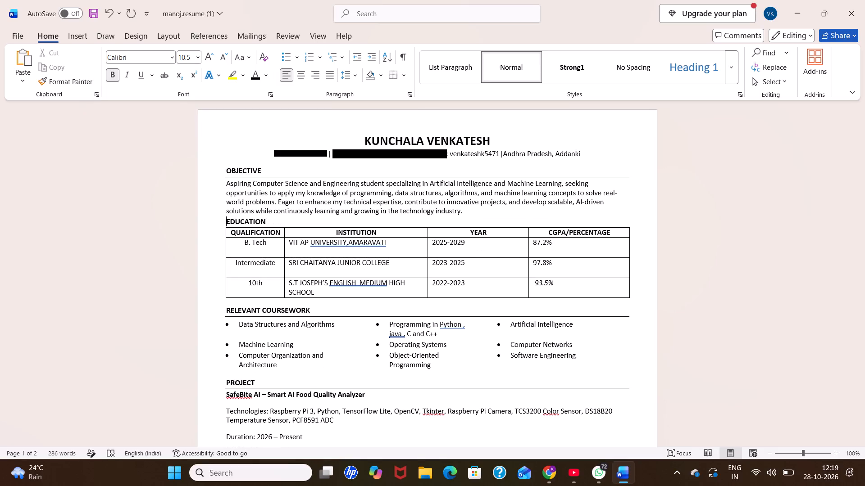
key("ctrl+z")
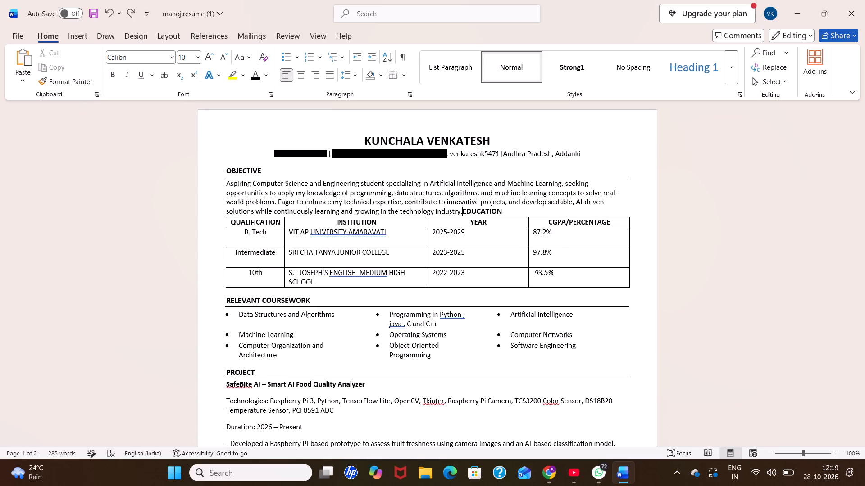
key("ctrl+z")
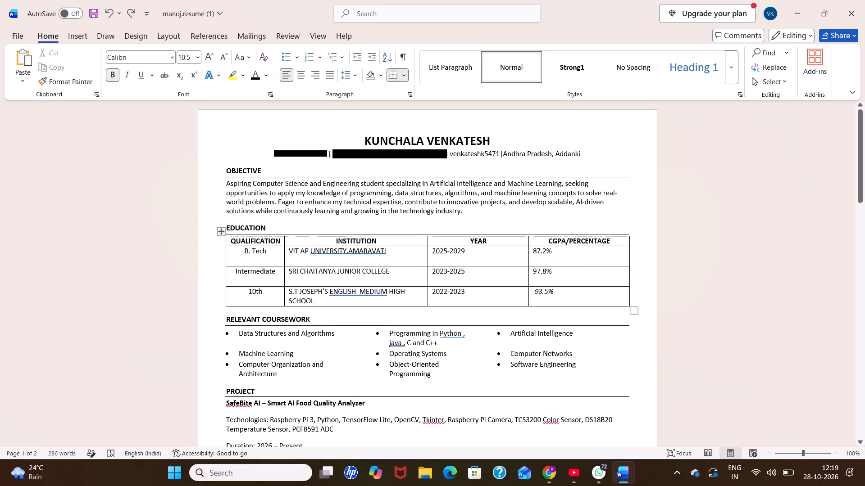
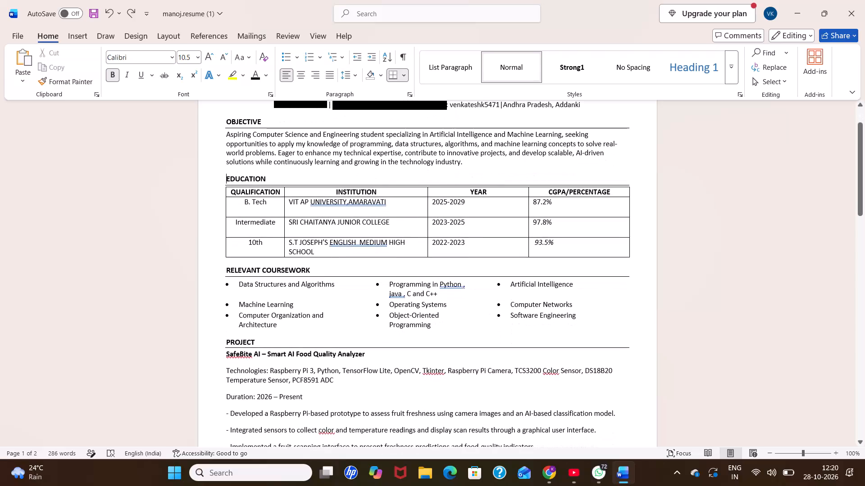
Review the resume from the Education section through the project, certifications, skills and leadership entries to the Hobbies section.
scroll(401, 166, "down", 4)
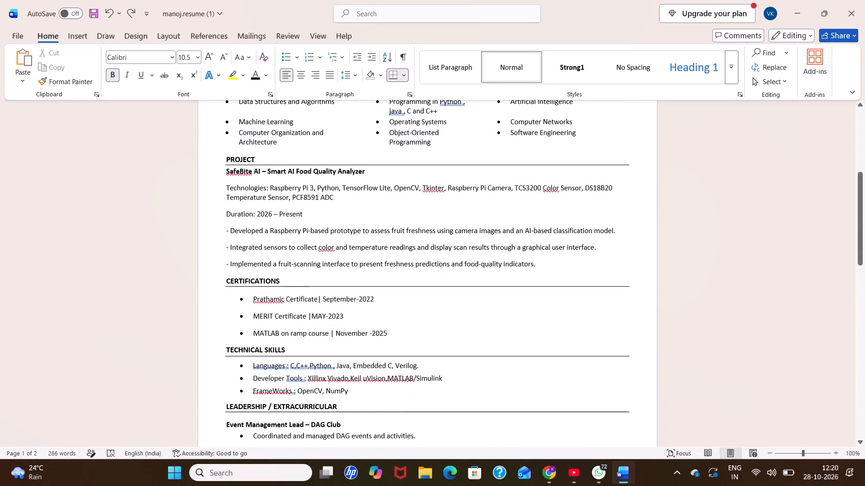
scroll(401, 166, "down", 2)
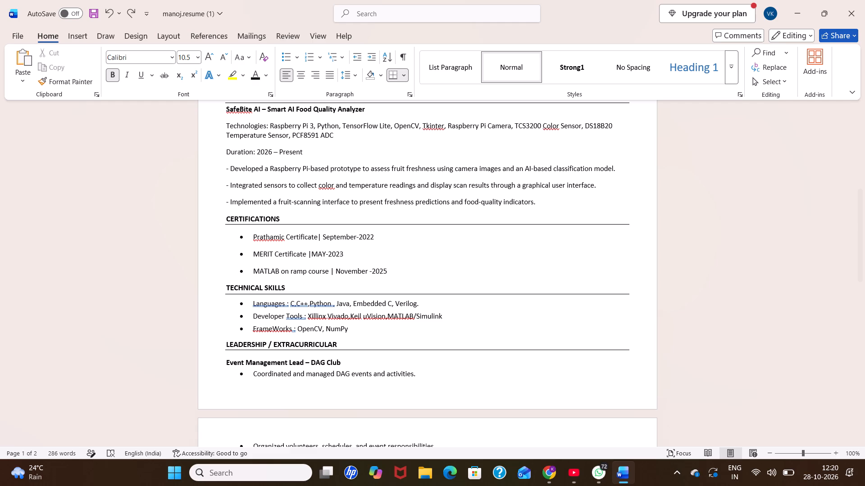
scroll(401, 166, "down", 1)
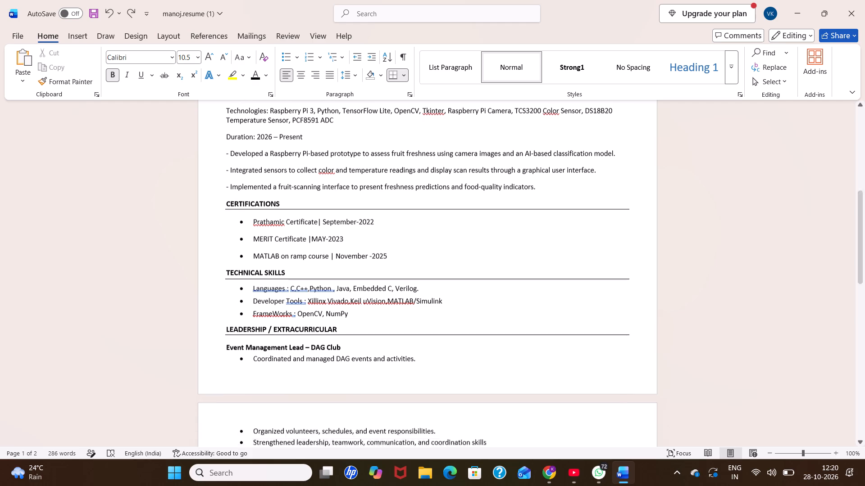
scroll(401, 166, "down", 1)
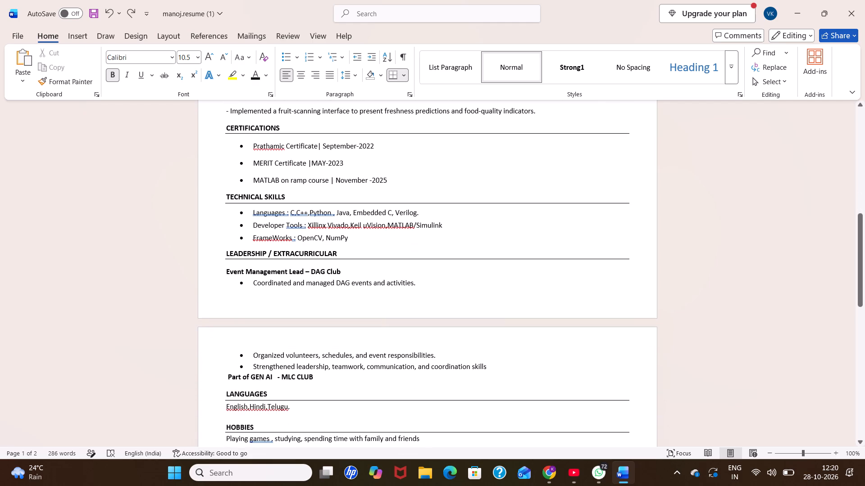
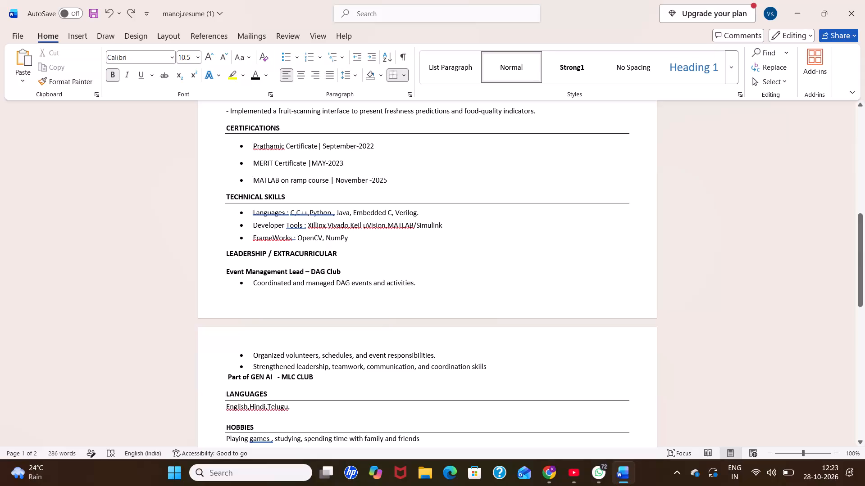
Review the resume from the Objective and Education sections through the project, certifications and skills to Hobbies.
scroll(446, 200, "up", 2)
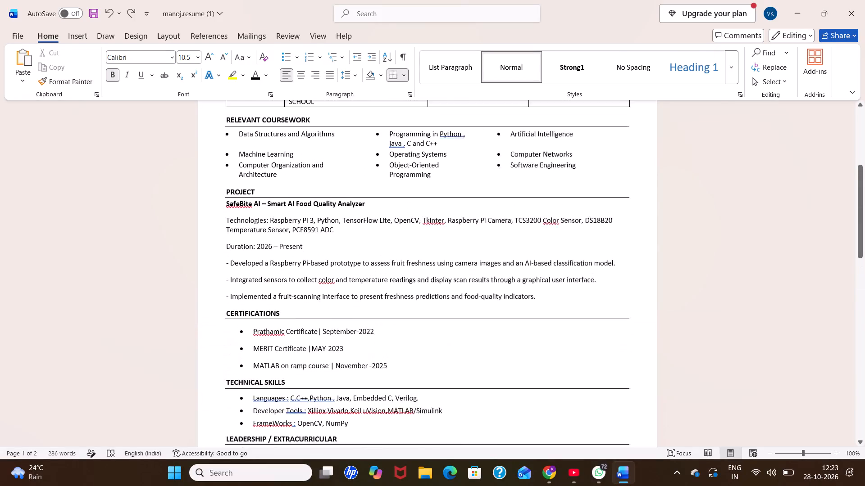
scroll(535, 363, "up", 3)
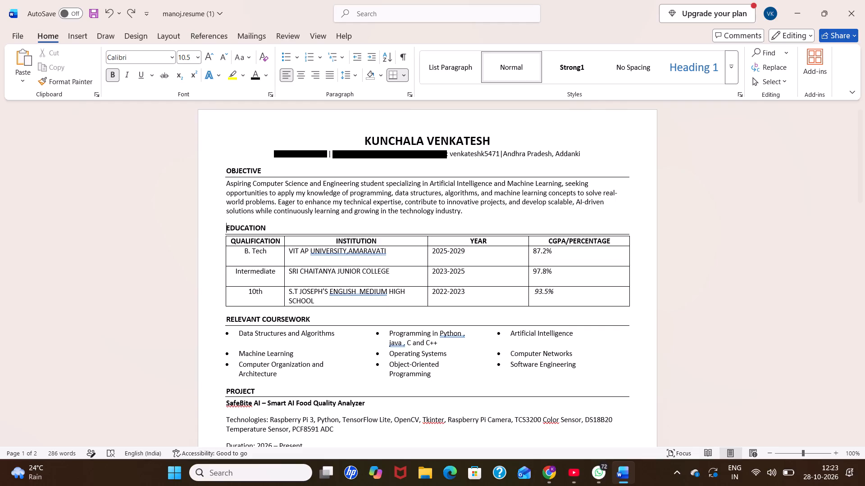
scroll(535, 363, "down", 1)
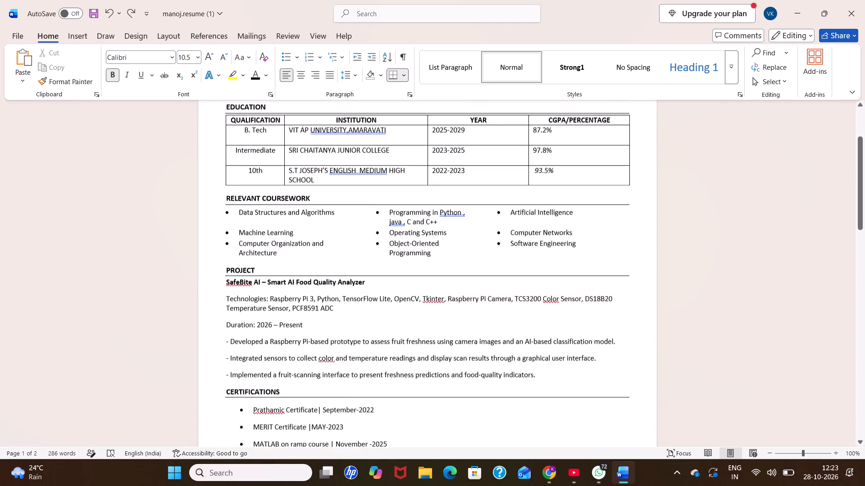
scroll(535, 363, "down", 2)
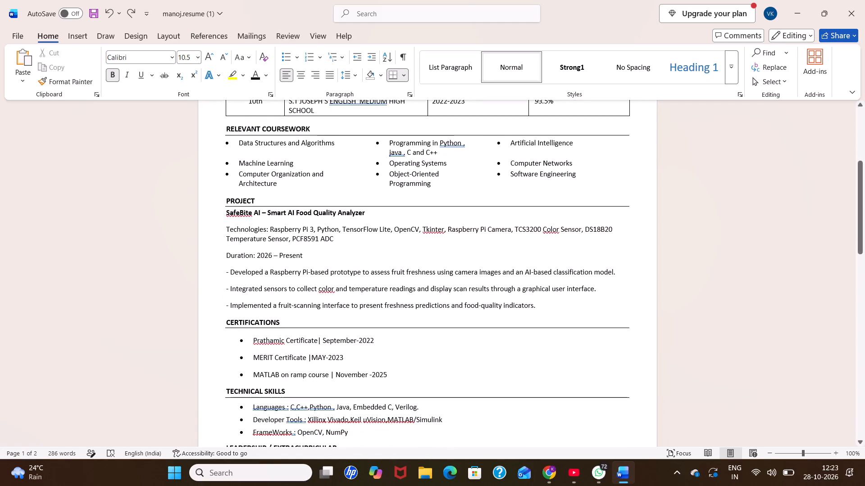
scroll(535, 363, "down", 5)
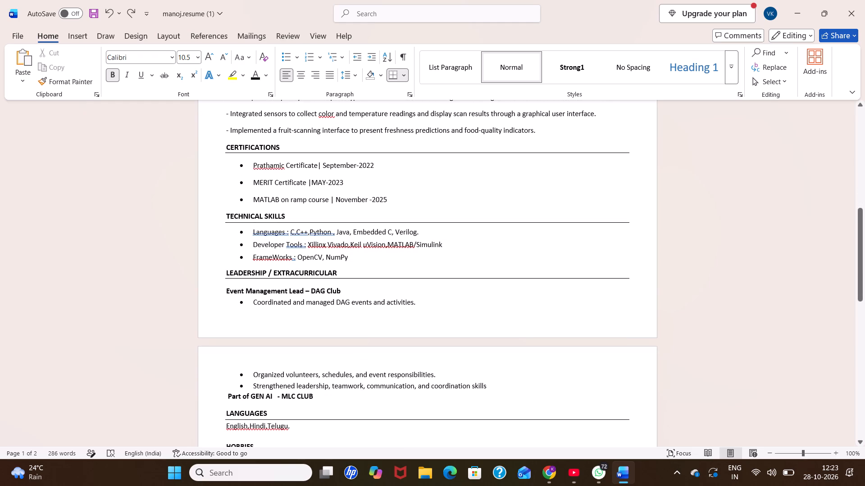
scroll(535, 363, "down", 2)
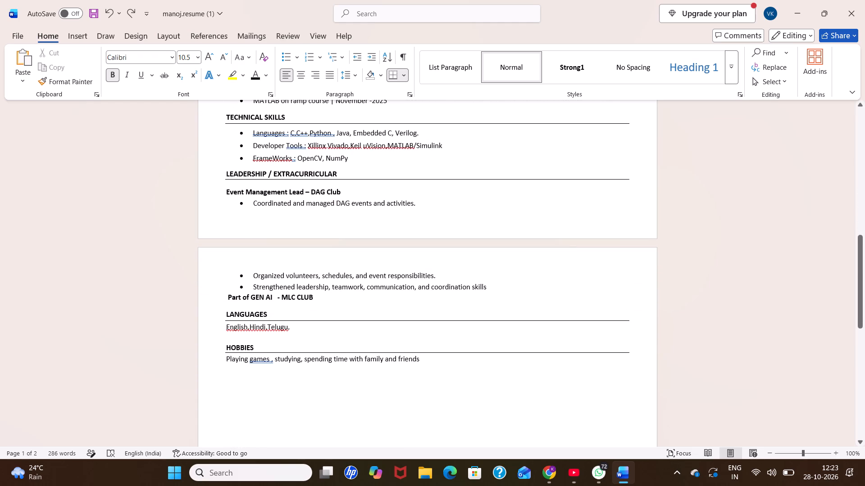
Insert an extra space between "MLC" and "CLUB" in the "Part of GEN AI" line on the second page.
scroll(535, 363, "down", 1)
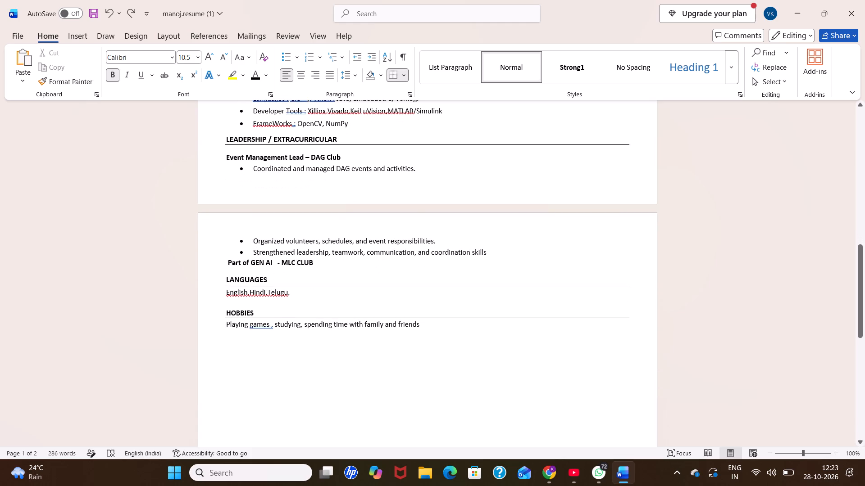
left_click(294, 260)
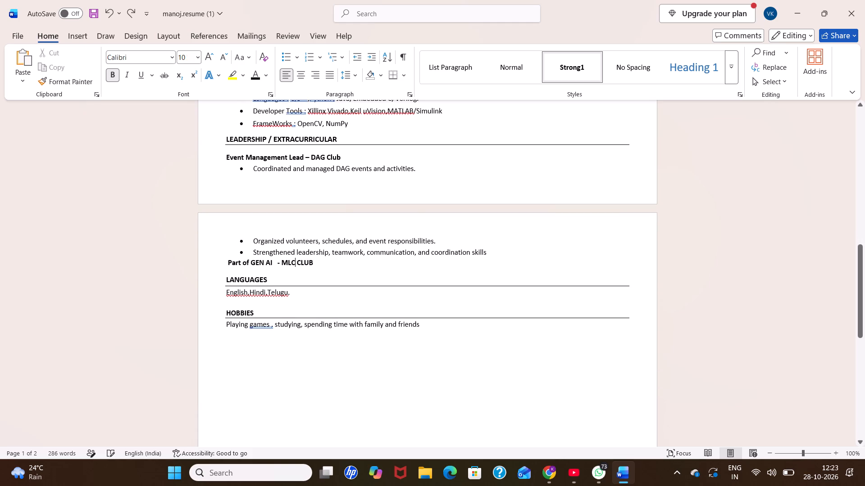
key("space")
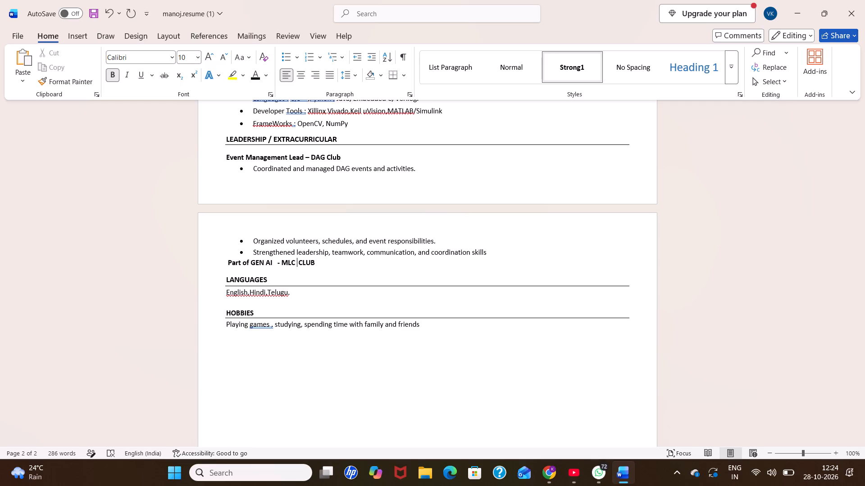
Reread the whole resume from the header and Objective down to the Languages and Hobbies sections on the second page.
scroll(294, 260, "up", 1)
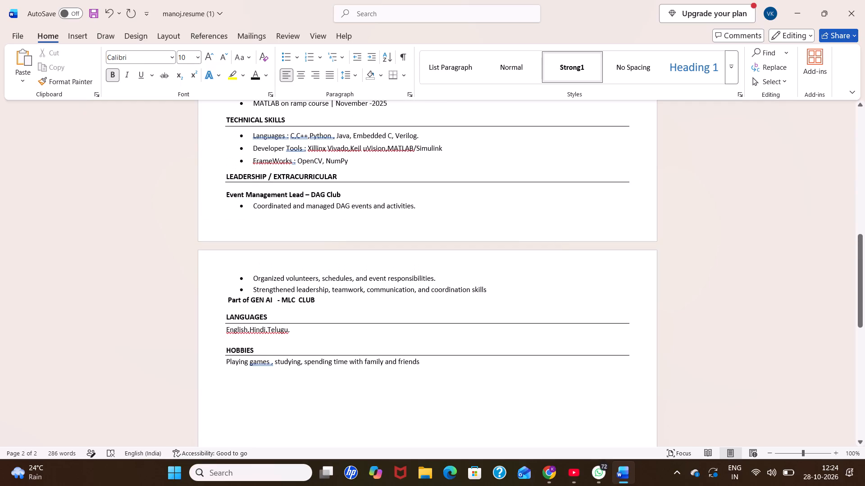
scroll(294, 260, "up", 5)
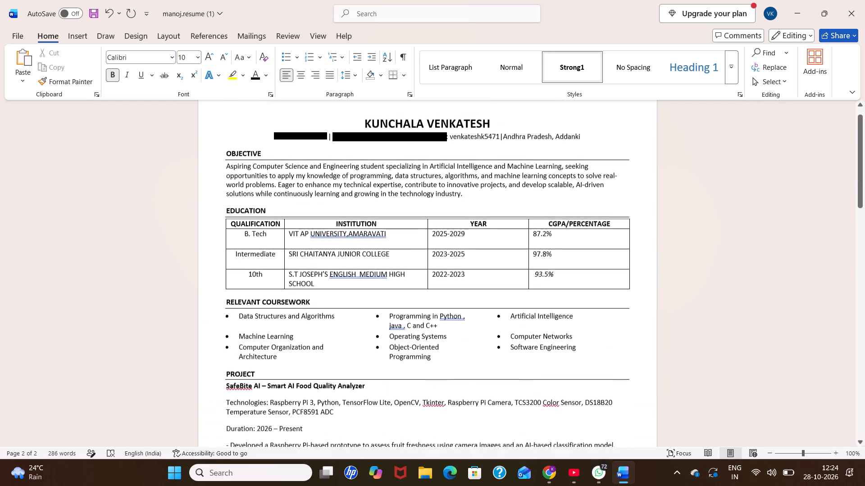
scroll(294, 260, "up", 1)
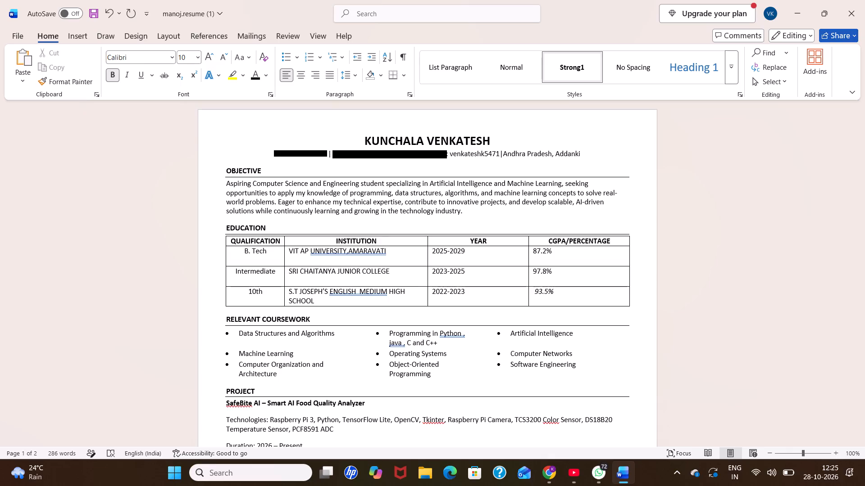
scroll(294, 260, "down", 1)
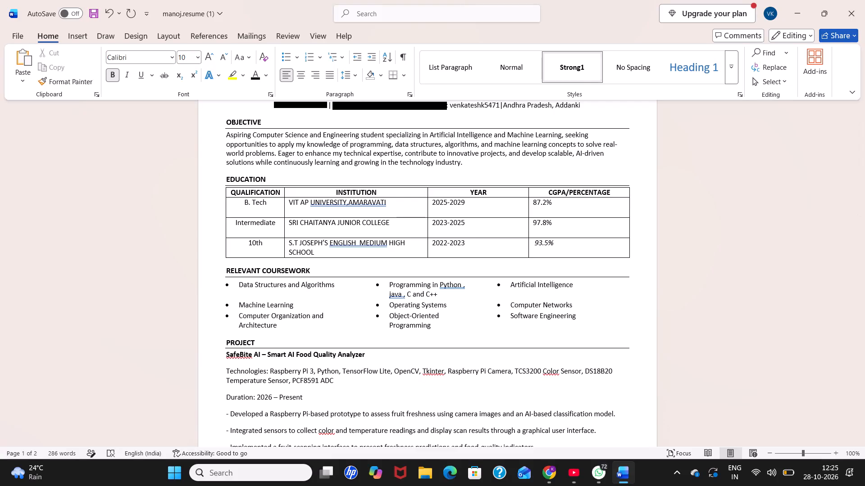
scroll(294, 260, "down", 3)
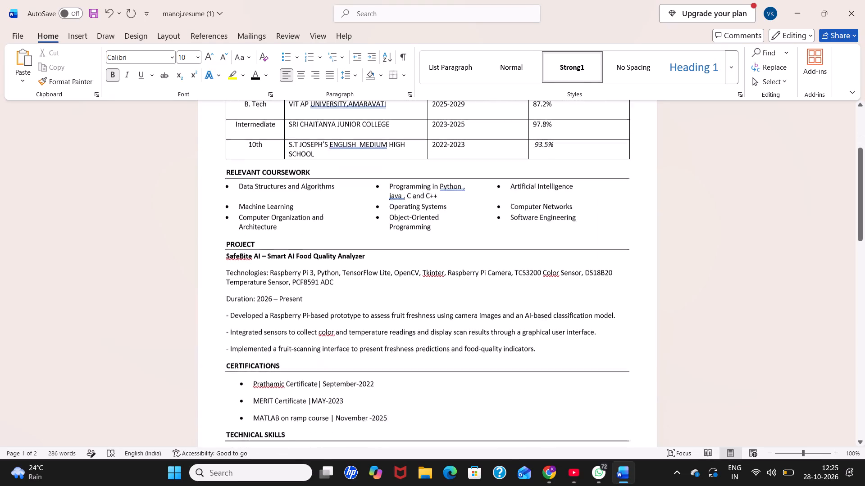
scroll(294, 260, "down", 1)
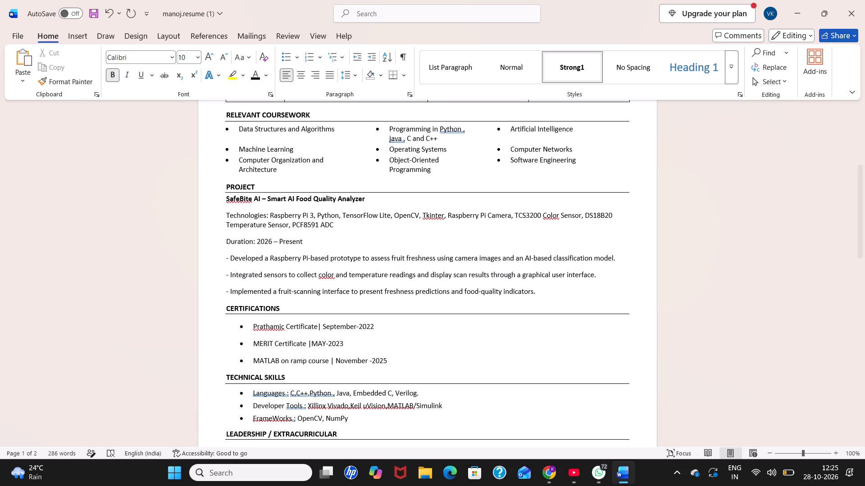
scroll(294, 260, "down", 2)
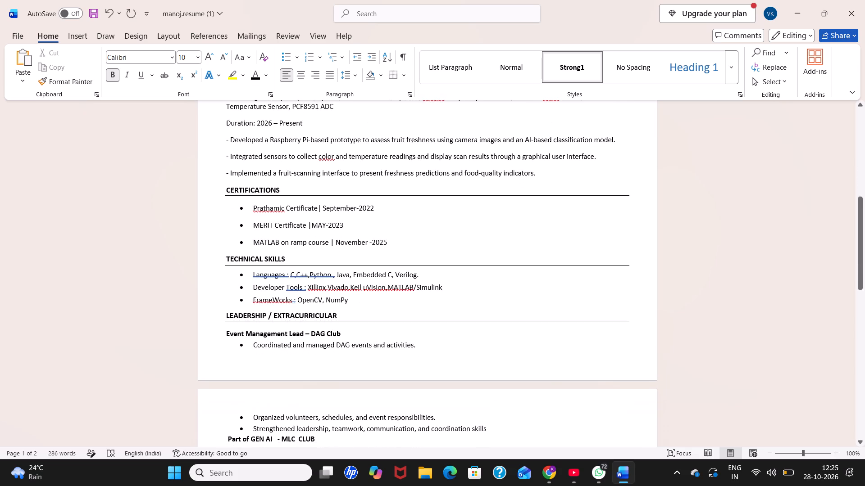
scroll(294, 260, "down", 4)
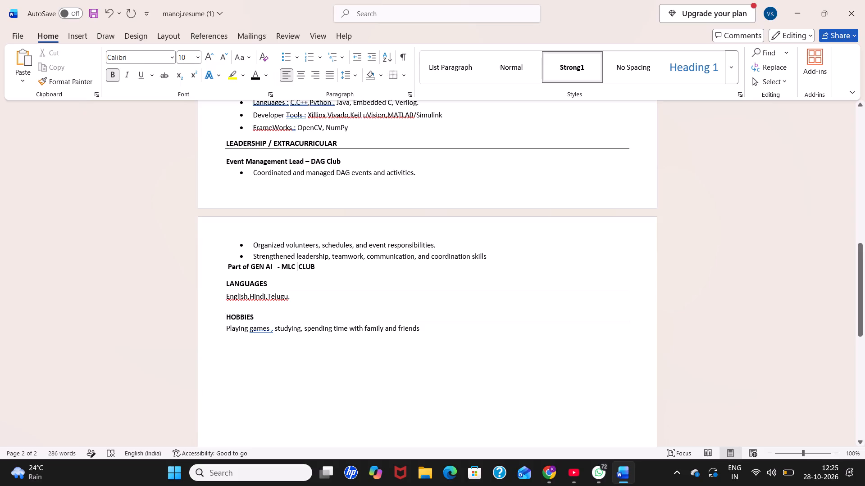
Check the resume again from the header through the coursework, project and skills sections to the end of the second page.
scroll(257, 179, "up", 3)
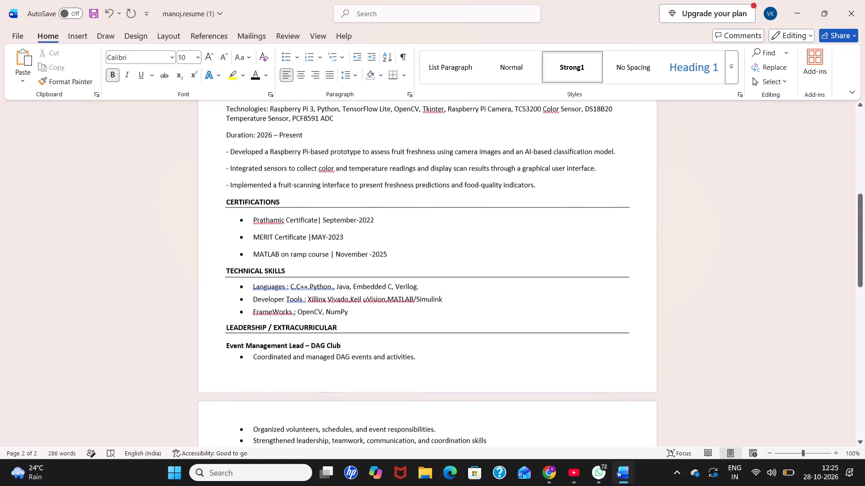
scroll(257, 179, "up", 6)
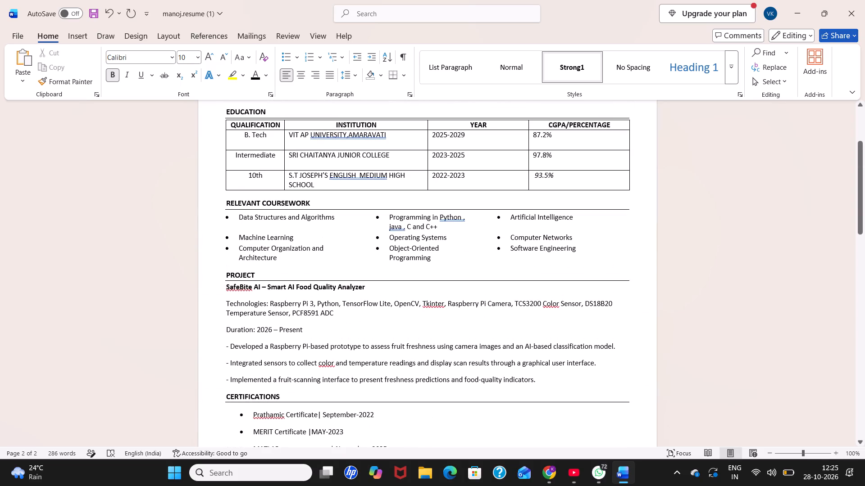
scroll(257, 179, "up", 4)
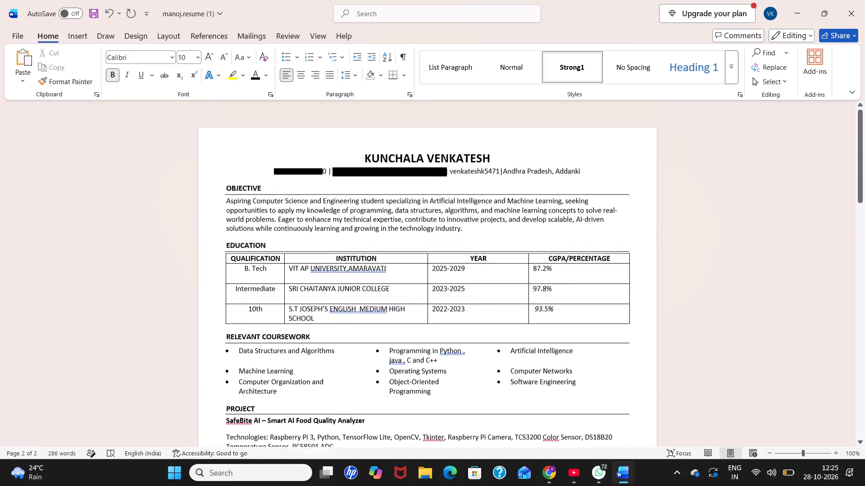
scroll(257, 179, "up", 2)
scroll(257, 179, "down", 8)
scroll(257, 179, "up", 5)
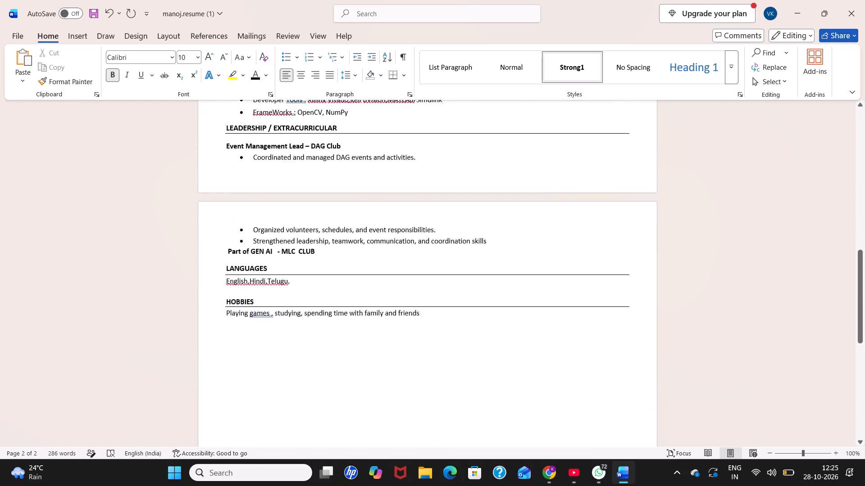
scroll(257, 179, "up", 5)
scroll(257, 179, "down", 2)
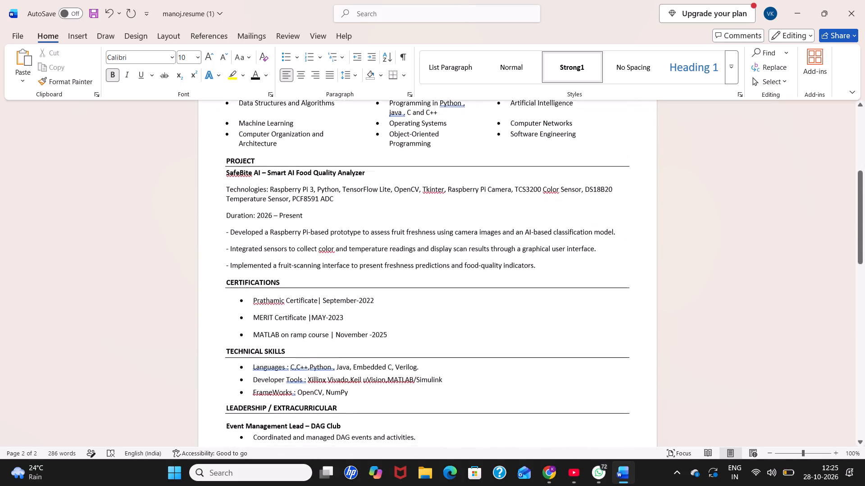
scroll(257, 179, "down", 2)
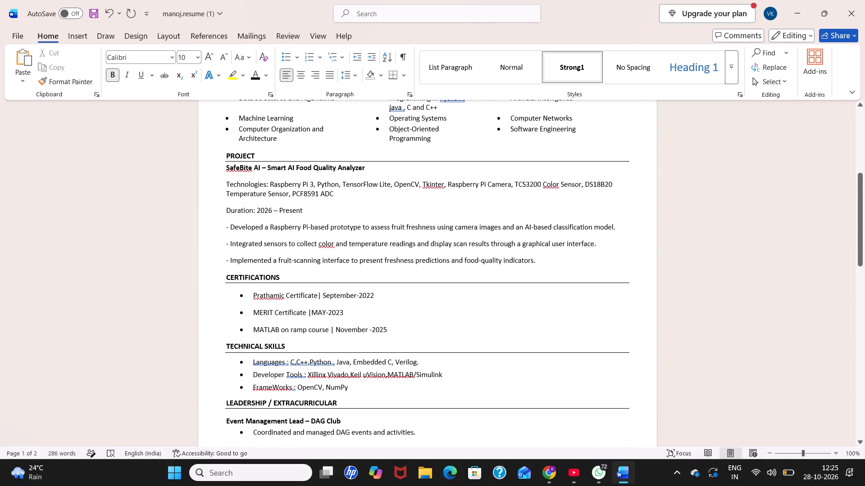
scroll(257, 179, "down", 6)
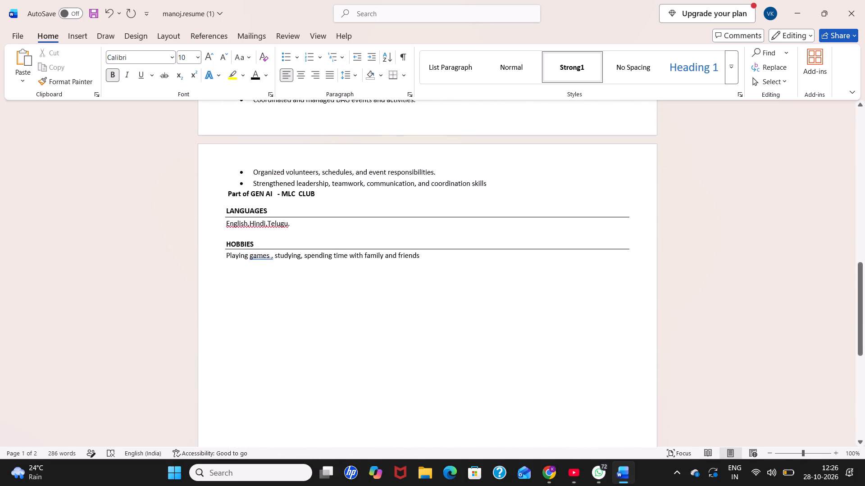
scroll(257, 179, "down", 1)
Look over both resume pages once more, comparing the Education and Project sections with the leadership entries across the page break.
scroll(257, 179, "up", 4)
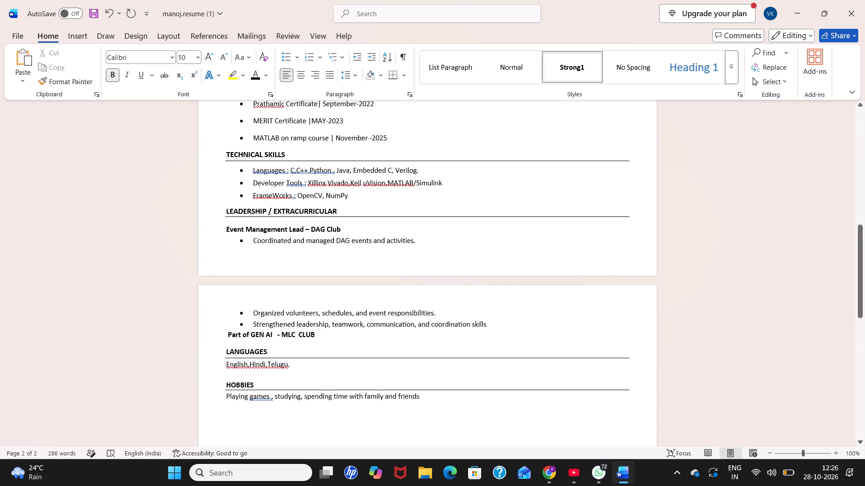
scroll(257, 179, "up", 1)
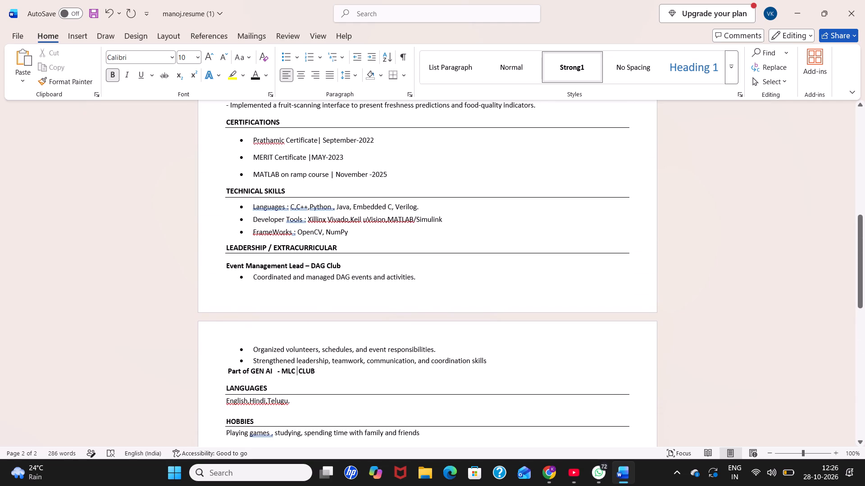
scroll(257, 179, "up", 3)
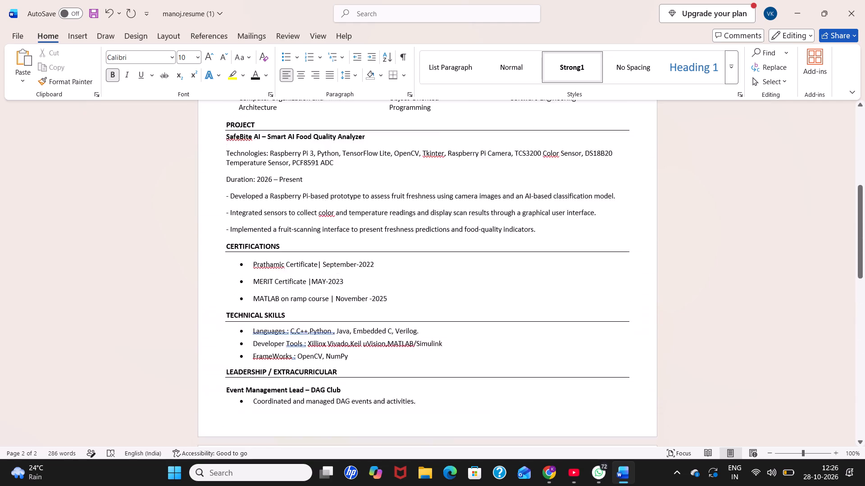
scroll(257, 179, "up", 9)
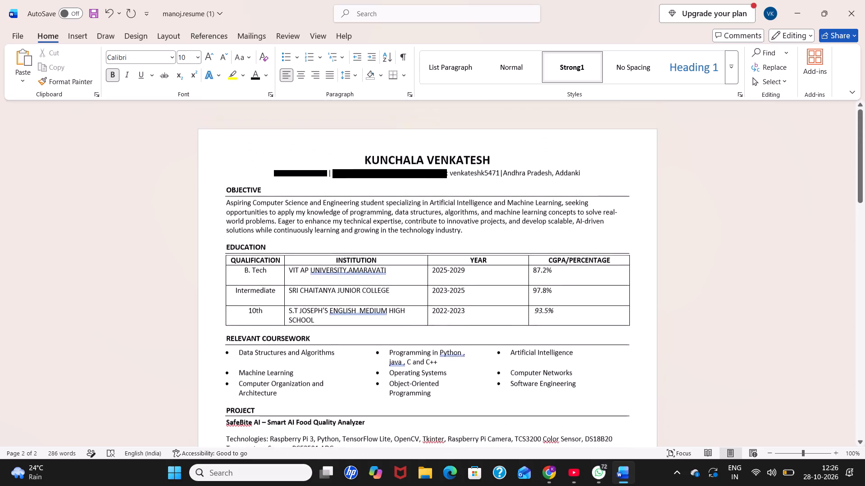
scroll(257, 179, "down", 7)
scroll(257, 179, "up", 4)
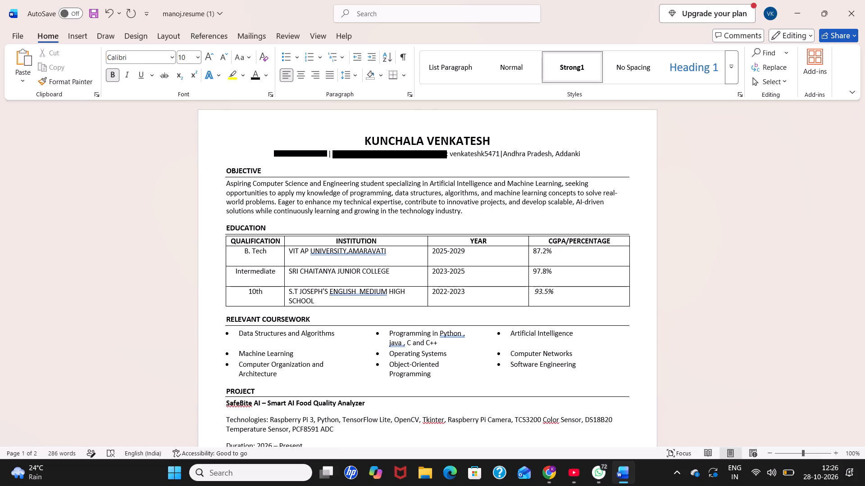
scroll(257, 179, "down", 4)
scroll(257, 179, "up", 2)
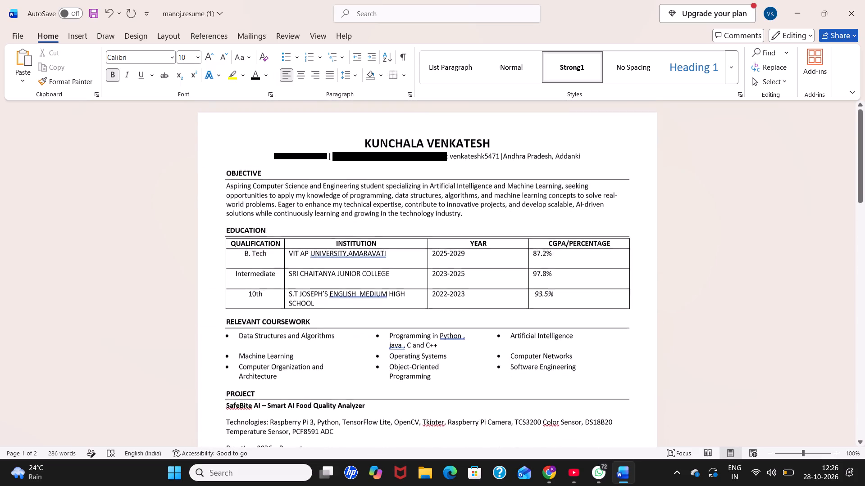
scroll(257, 179, "down", 6)
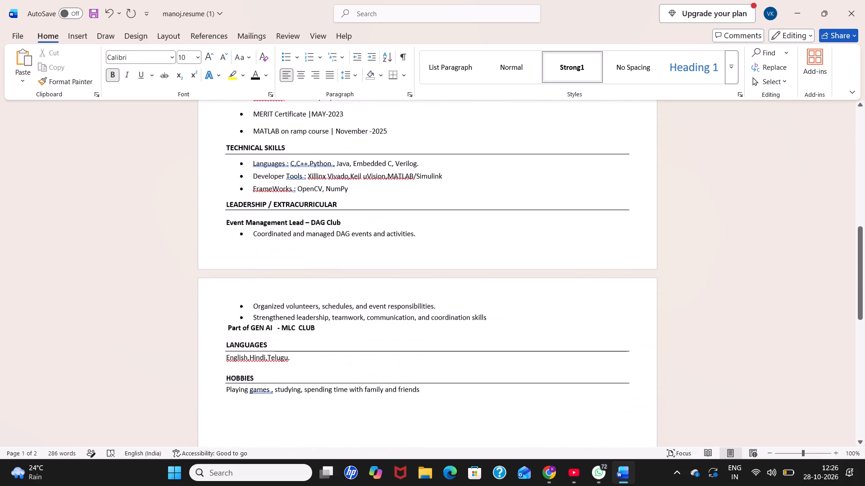
scroll(257, 179, "down", 1)
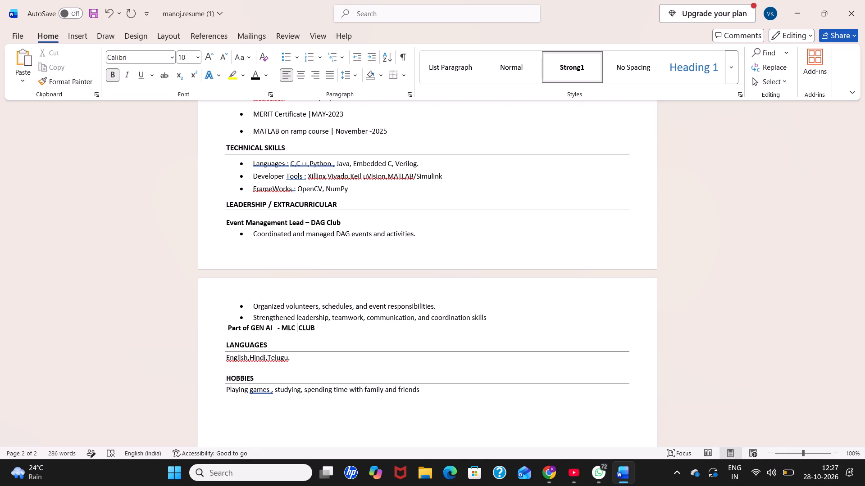
scroll(257, 179, "up", 5)
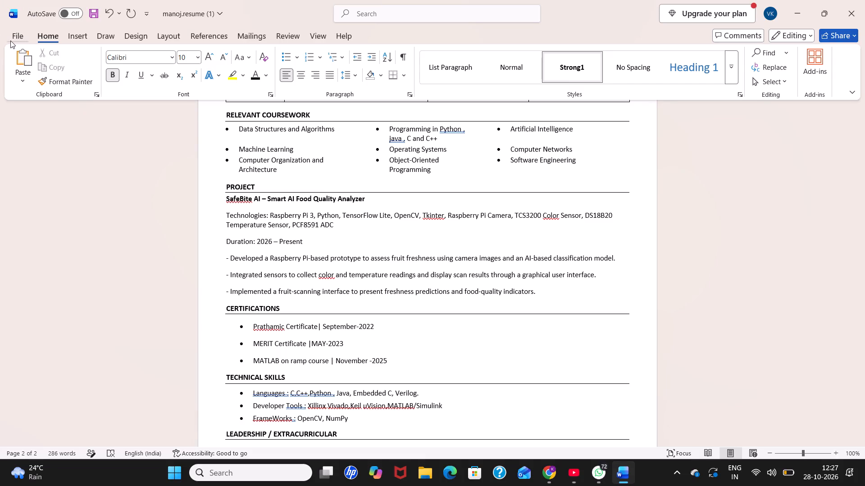
Save the resume as a Word document in the Downloads folder, keeping the file name manoj.resume (1).
left_click(10, 40)
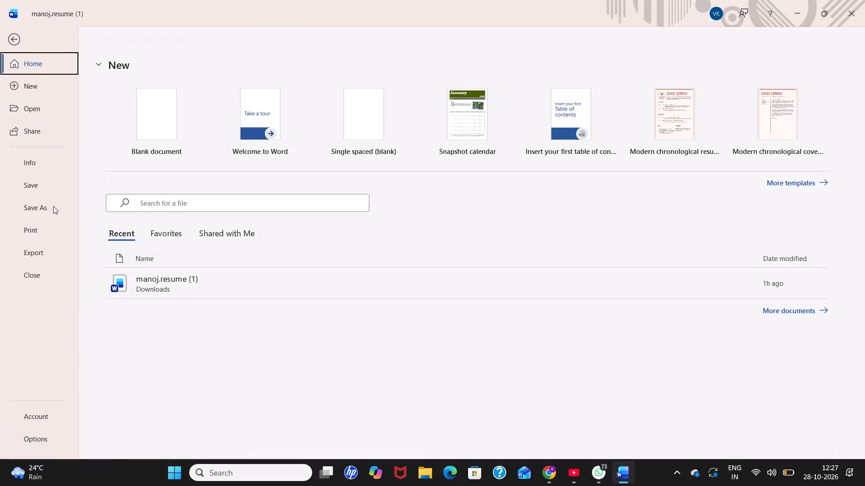
left_click(39, 207)
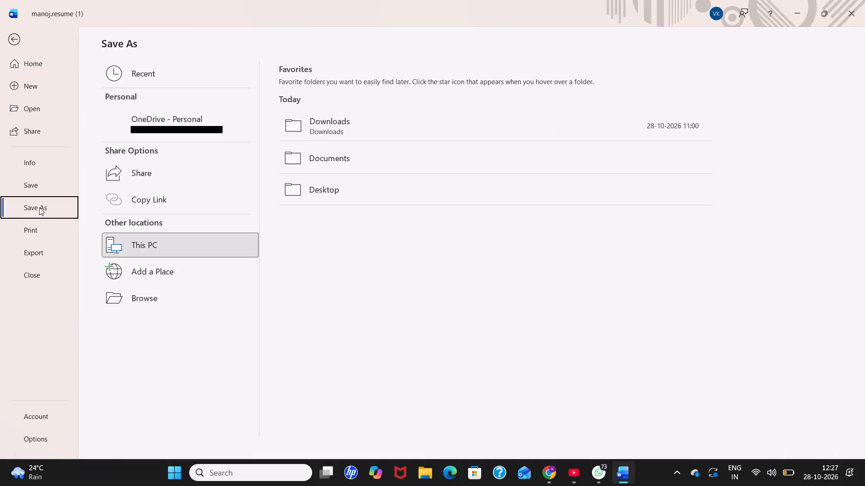
left_click(304, 117)
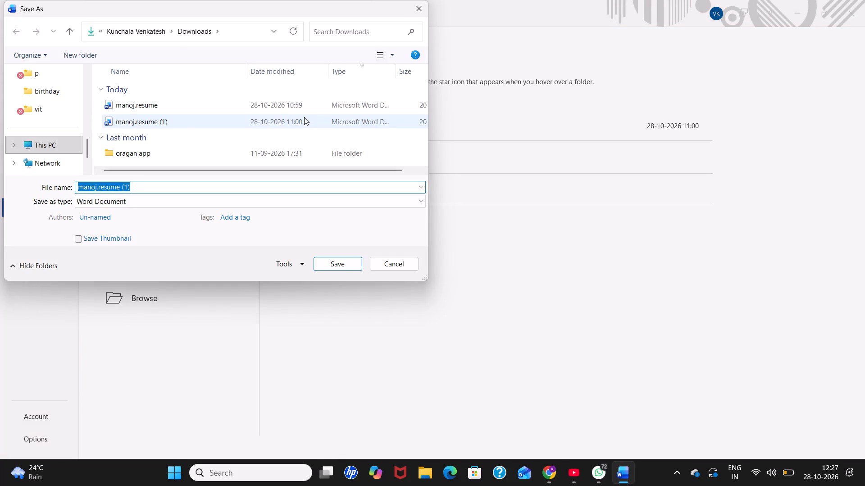
left_click(340, 260)
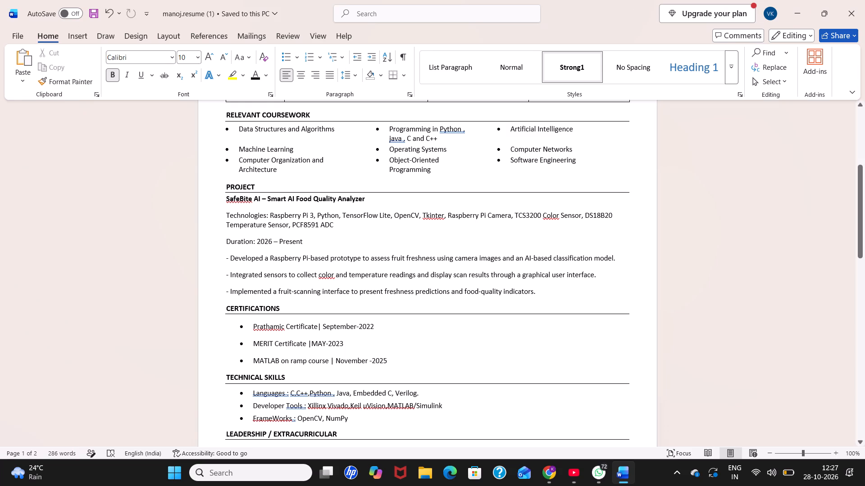
Open the saved manoj.resume (1) Word file from File Explorer's recent files, check both pages, and close the document.
double_click(427, 470)
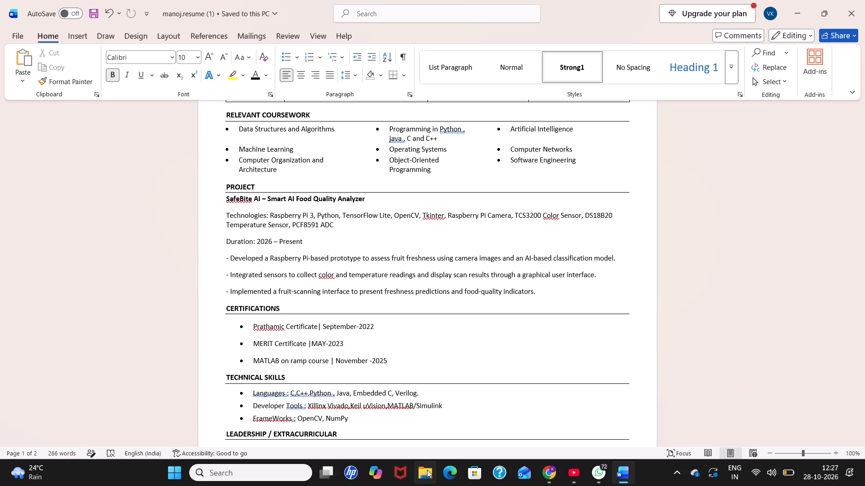
left_click(427, 470)
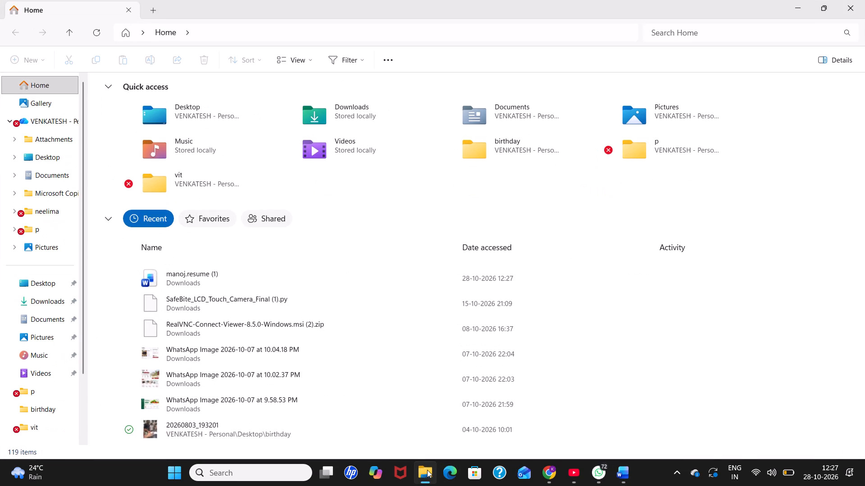
double_click(216, 280)
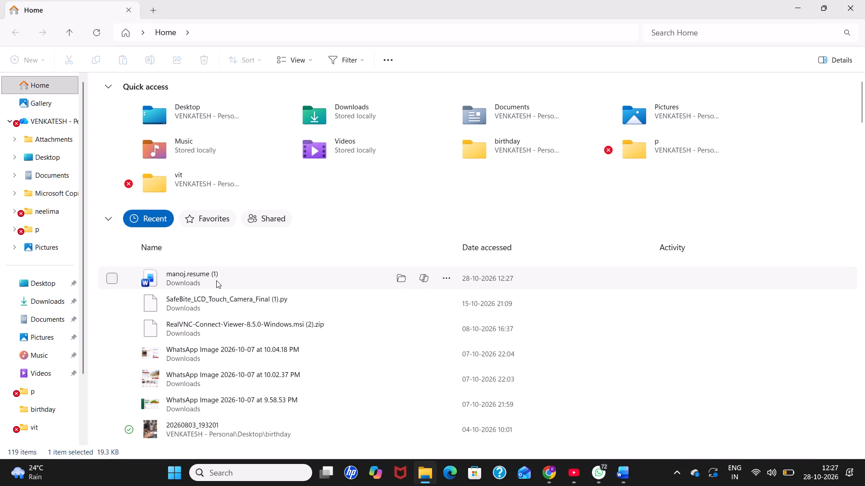
scroll(216, 280, "down", 6)
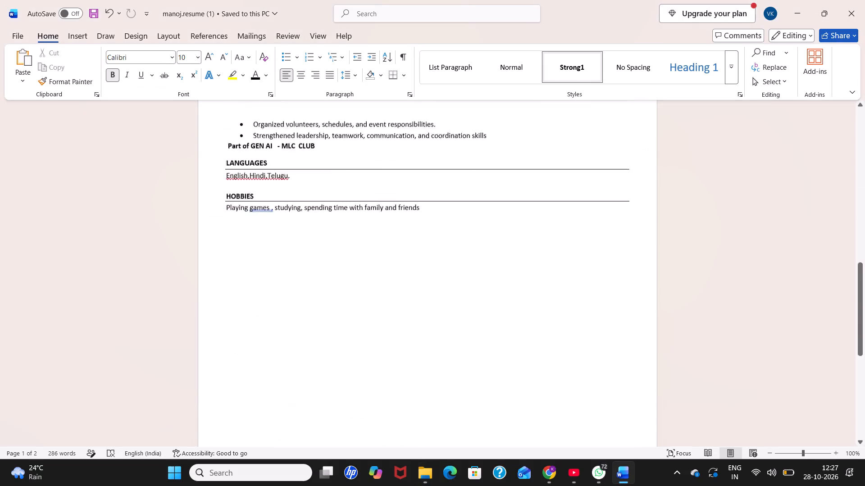
scroll(216, 280, "up", 11)
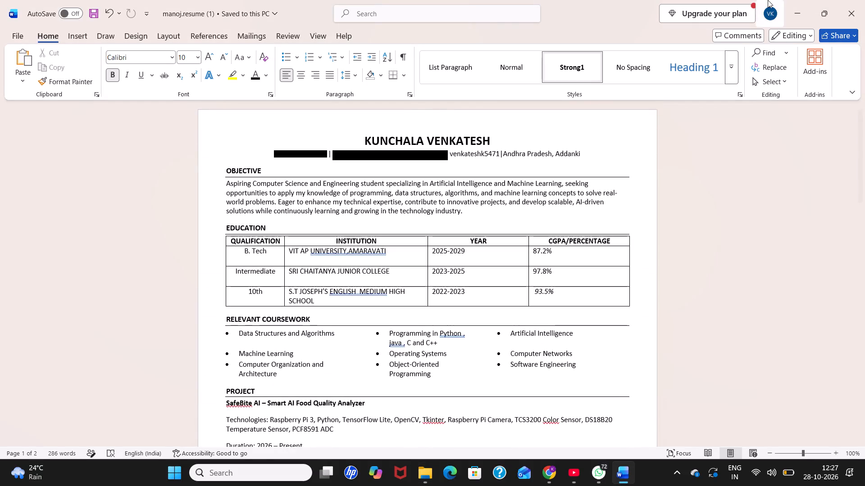
left_click(842, 0)
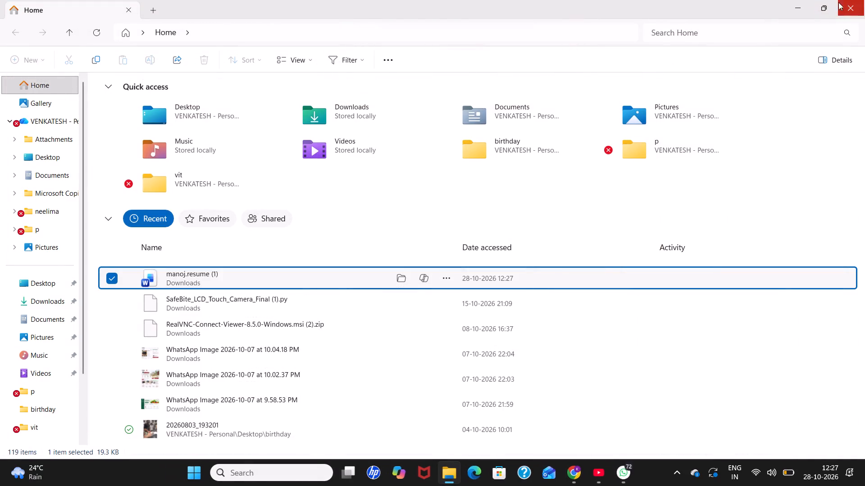
Reopen the manoj.resume (1) Word file from the recent files and export it as a PDF to Downloads under the same name.
double_click(252, 284)
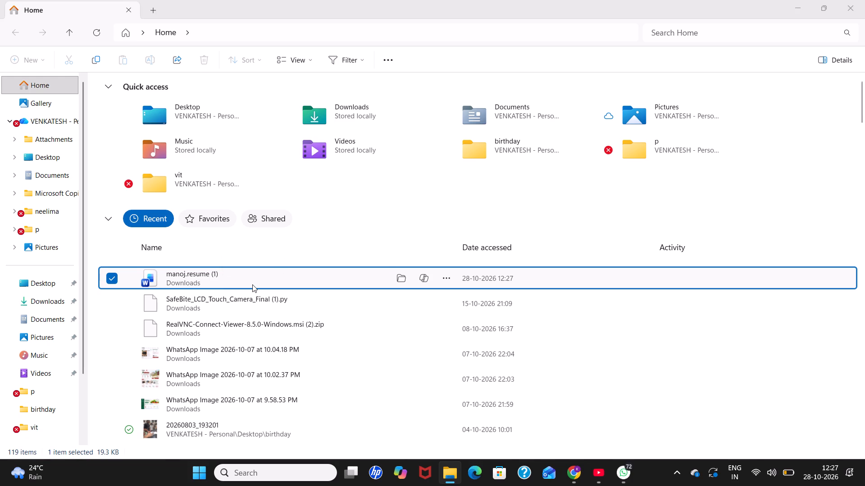
scroll(252, 284, "left", 1)
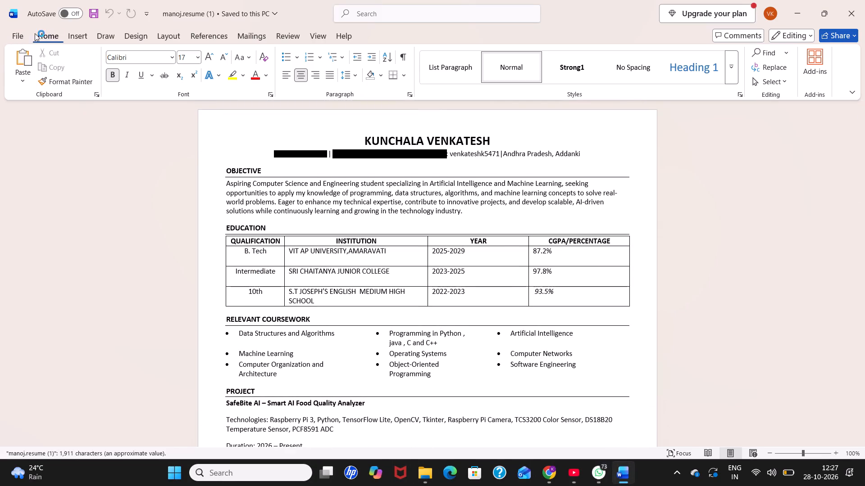
left_click(14, 37)
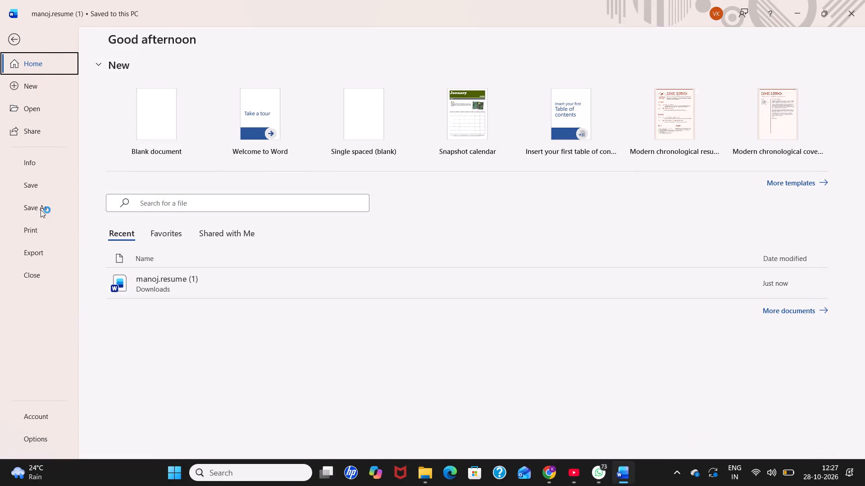
left_click(41, 210)
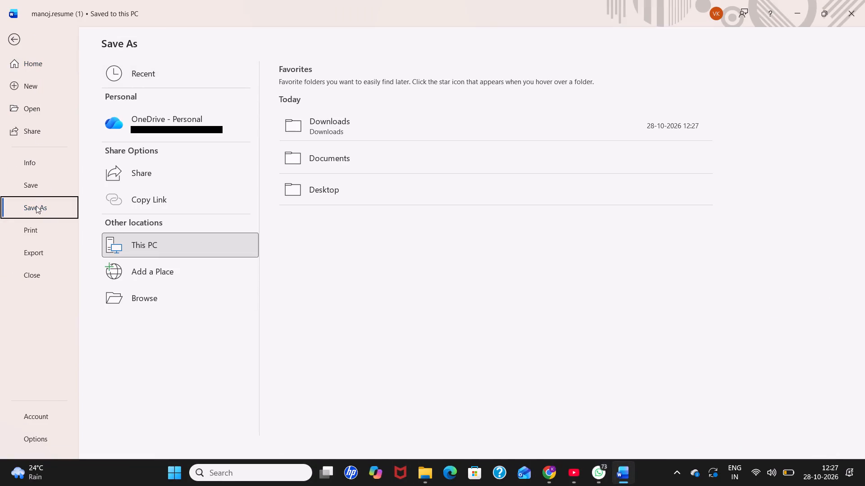
left_click(47, 252)
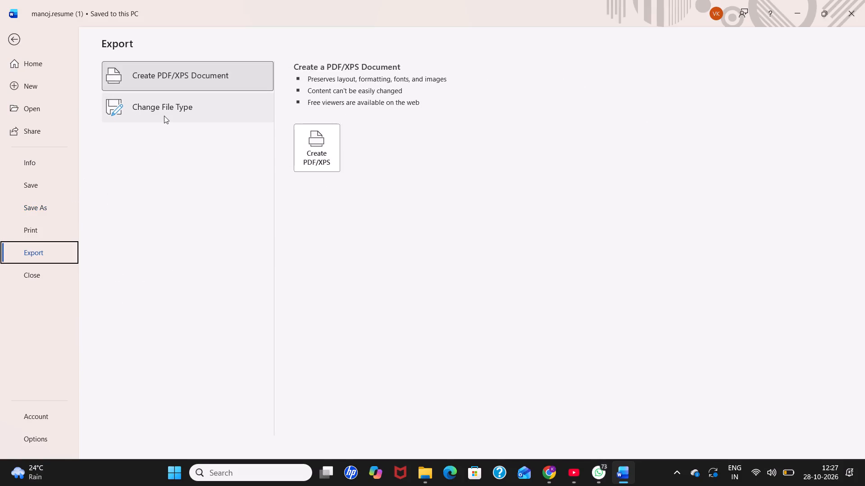
left_click(164, 116)
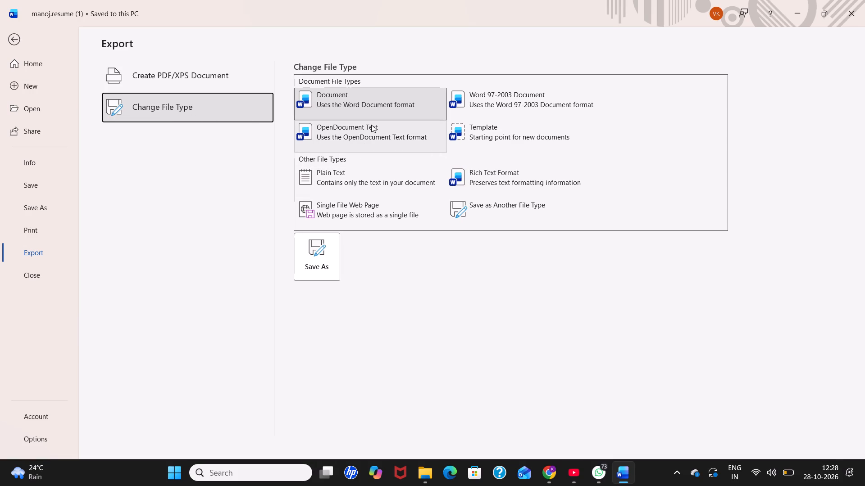
scroll(371, 125, "down", 4)
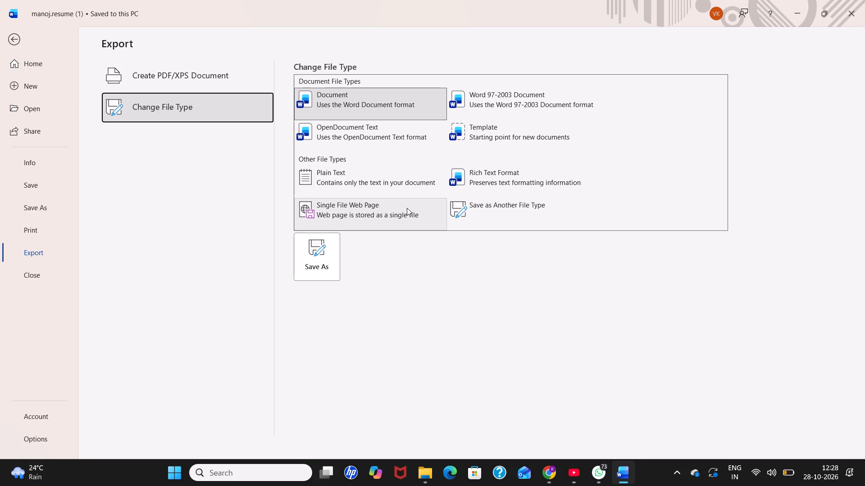
left_click(206, 80)
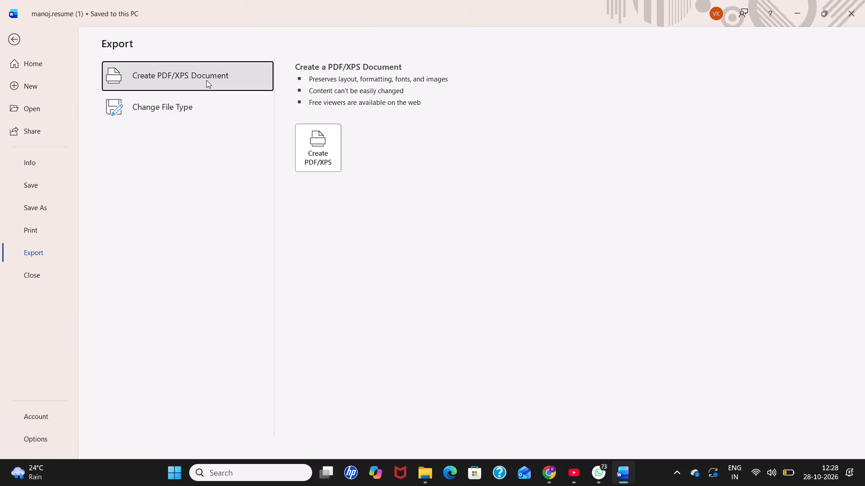
left_click(303, 154)
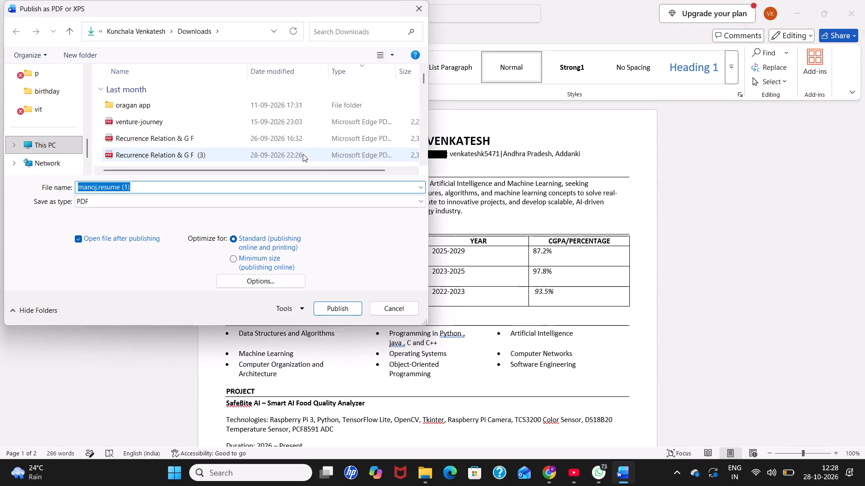
left_click(338, 307)
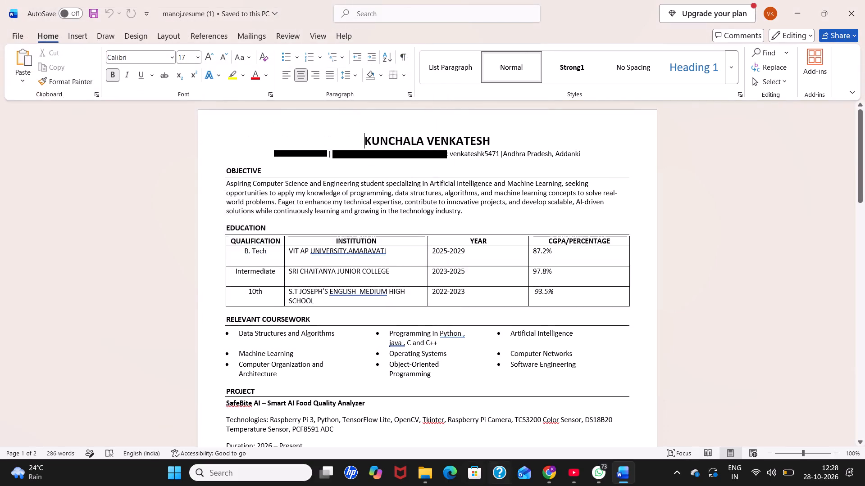
Open the exported manoj.resume (1) PDF from File Explorer and review both pages from the Objective to the Hobbies section.
left_click(430, 472)
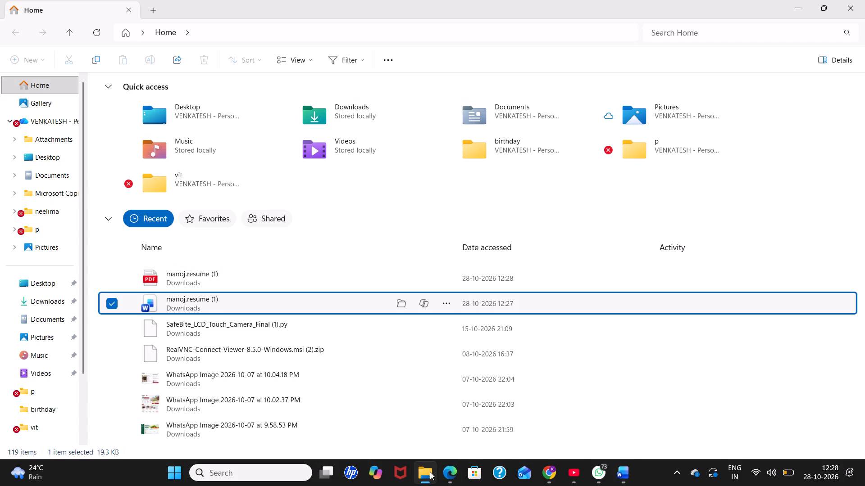
double_click(265, 284)
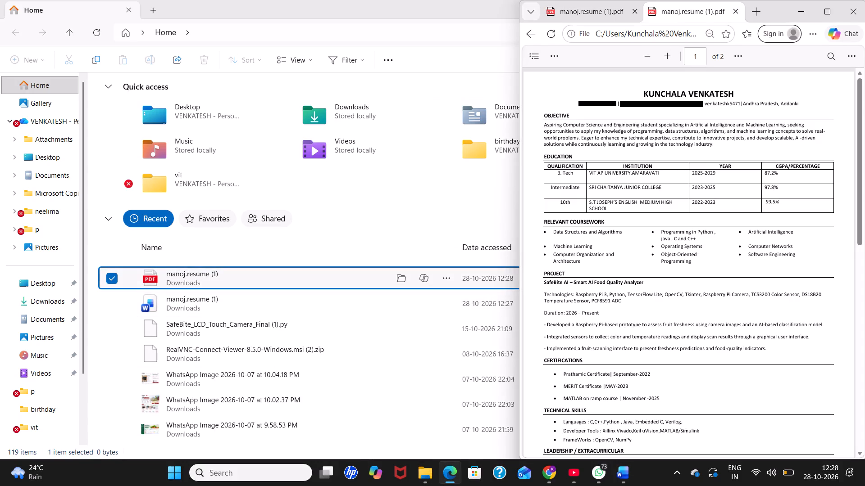
scroll(600, 315, "down", 5)
scroll(600, 315, "up", 1)
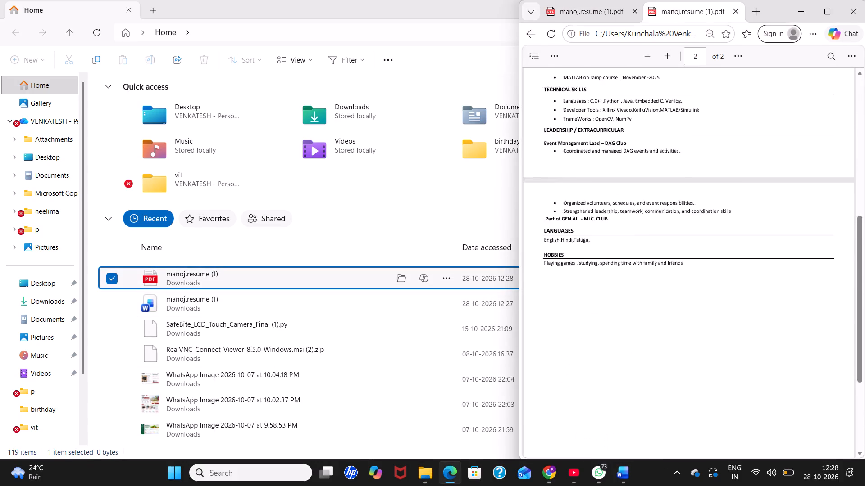
scroll(600, 315, "up", 1)
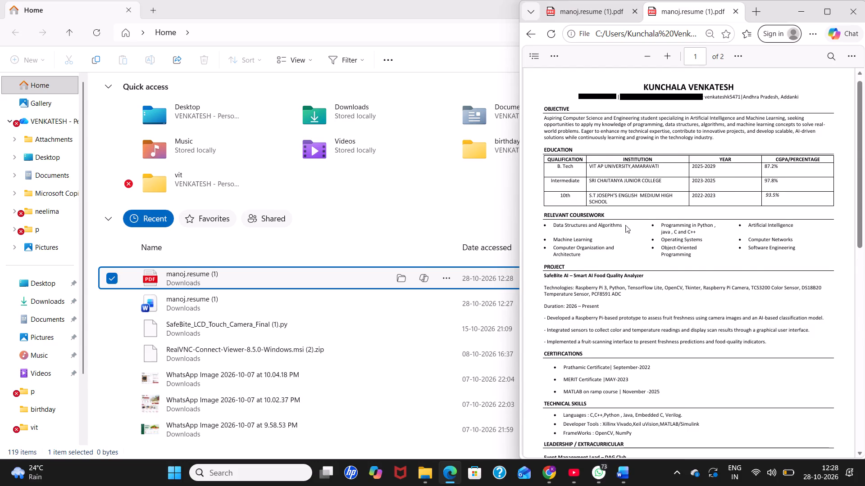
scroll(626, 229, "right", 1)
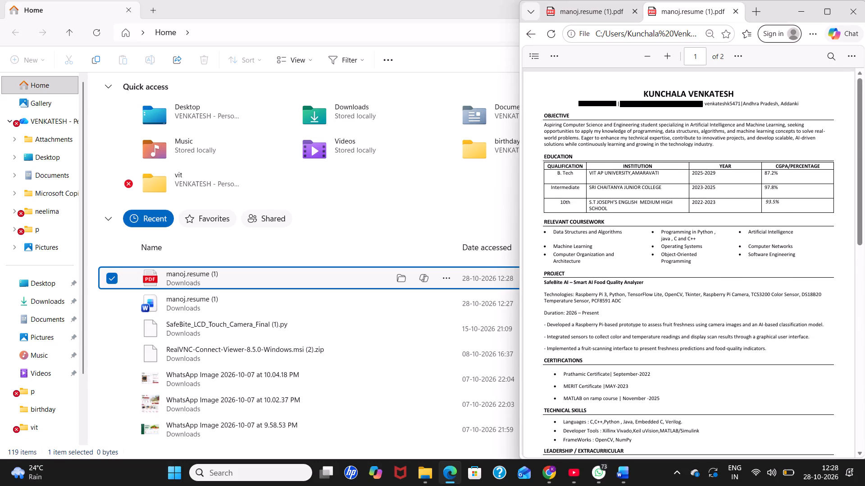
scroll(626, 229, "down", 2)
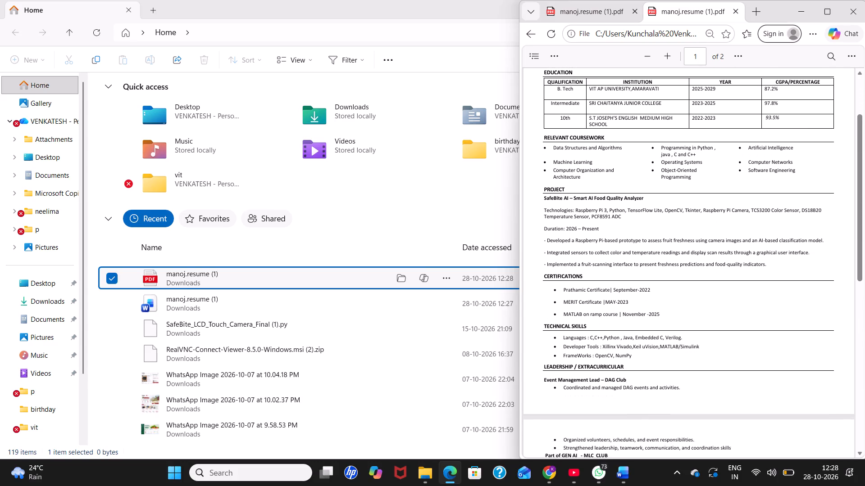
scroll(626, 229, "down", 4)
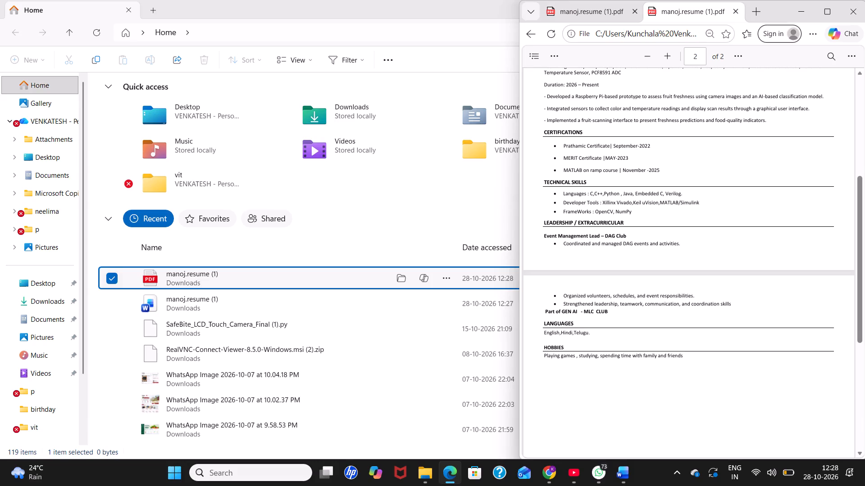
scroll(678, 202, "up", 3)
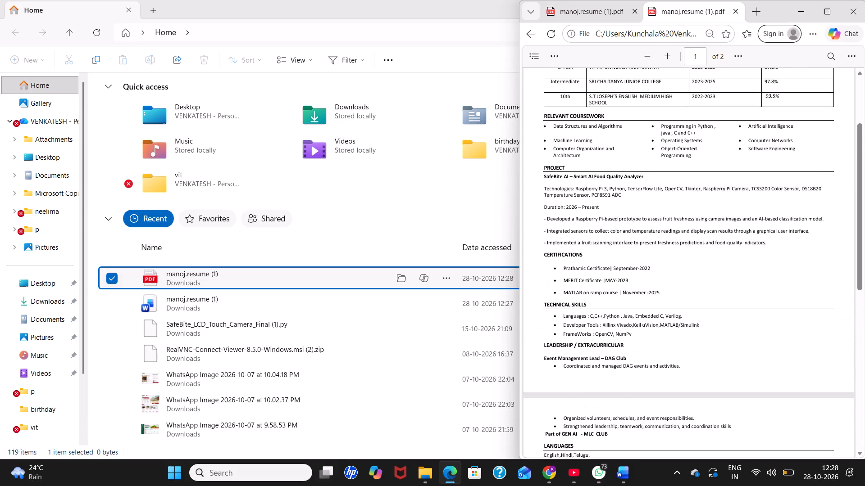
scroll(678, 202, "up", 3)
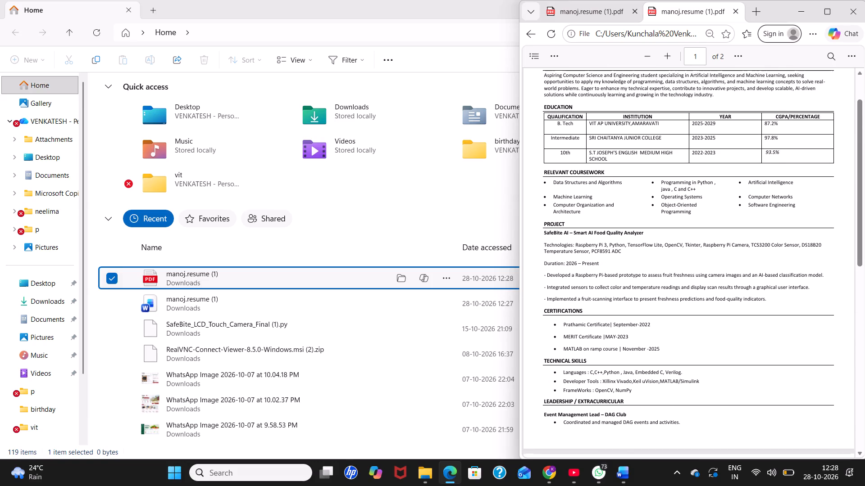
scroll(678, 202, "up", 2)
scroll(678, 202, "down", 9)
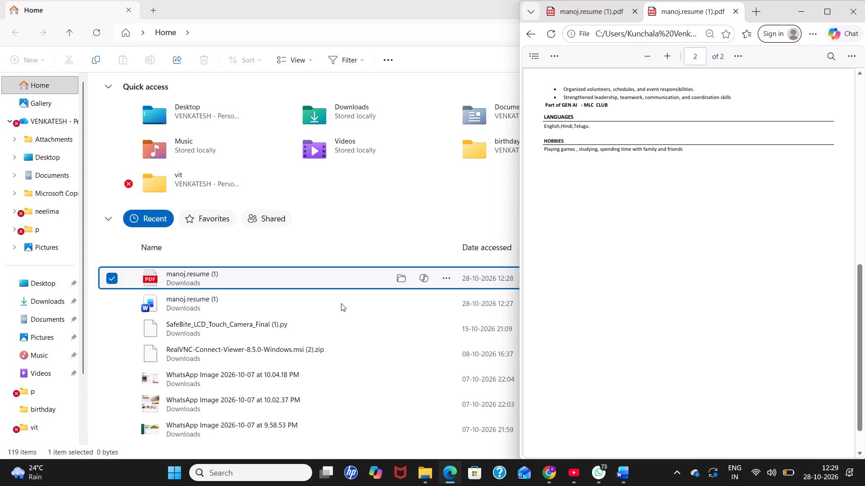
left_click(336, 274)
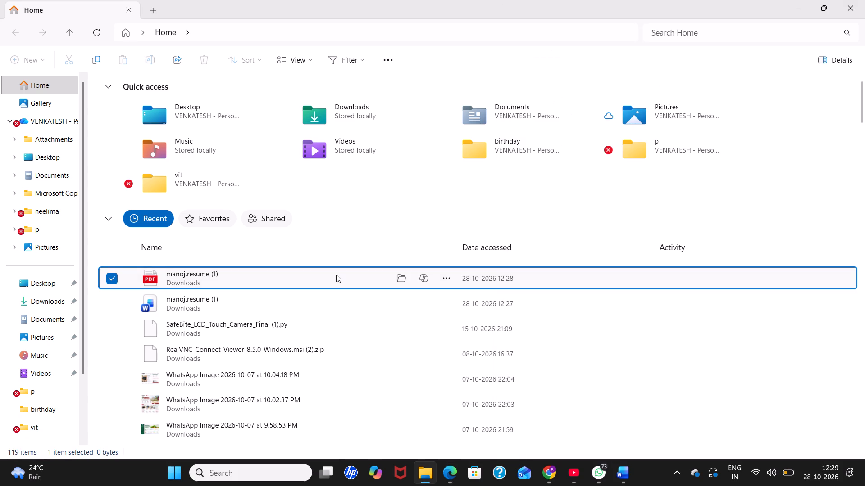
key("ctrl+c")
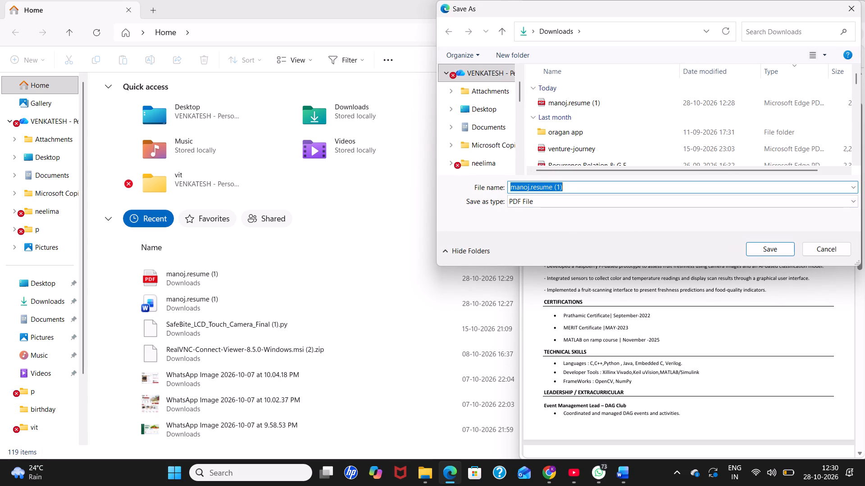
key("BackSpace")
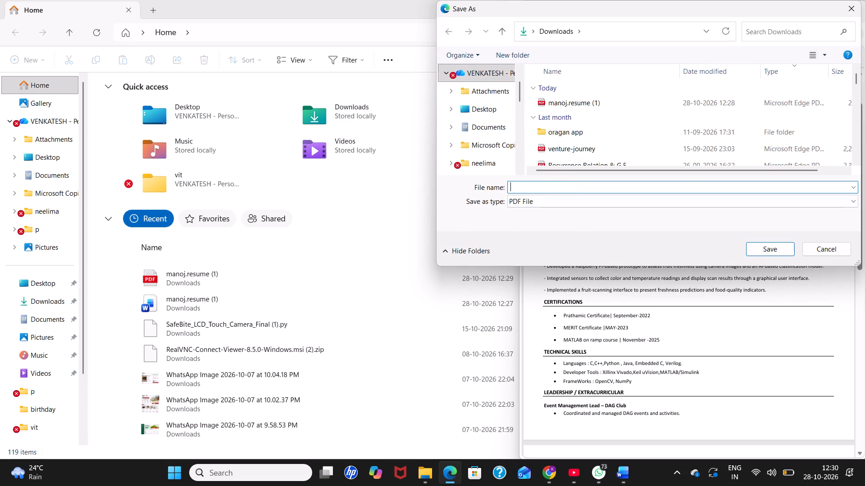
key("k")
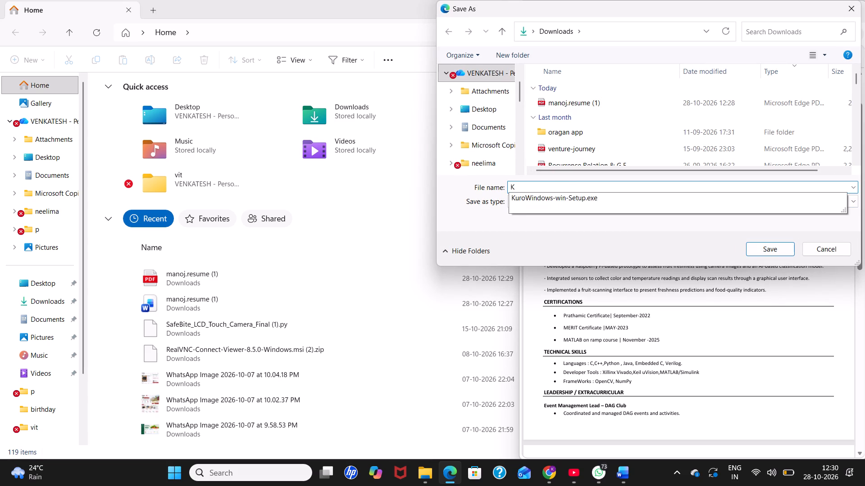
key("BackSpace")
key("k")
key("BackSpace")
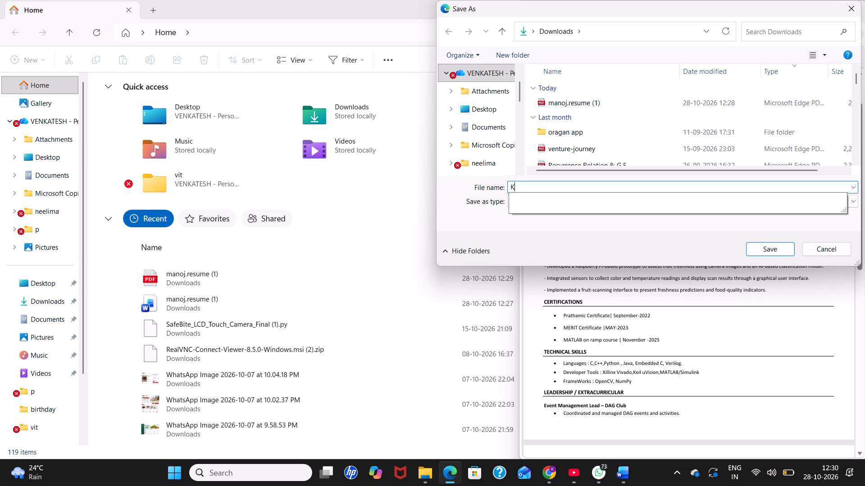
key("period")
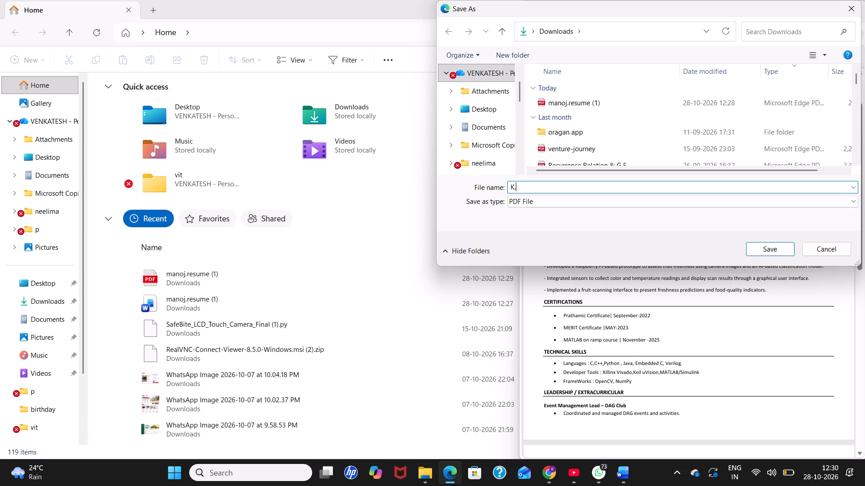
type("enkate")
type("sh")
key("period")
type("re")
type("su")
type("me")
left_click(771, 247)
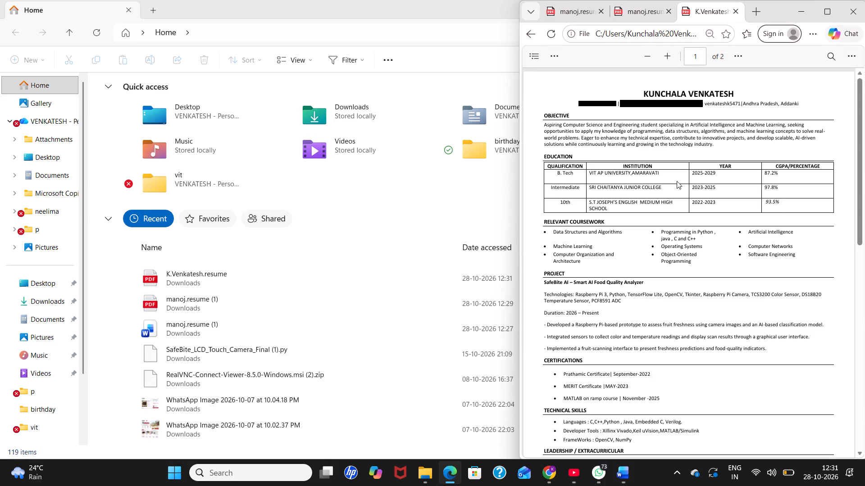
Look over the newly saved PDF and the open manoj.resume (1) copies, and reopen the manoj.resume (1) PDF from the recent files.
scroll(677, 173, "up", 1)
left_click(635, 8)
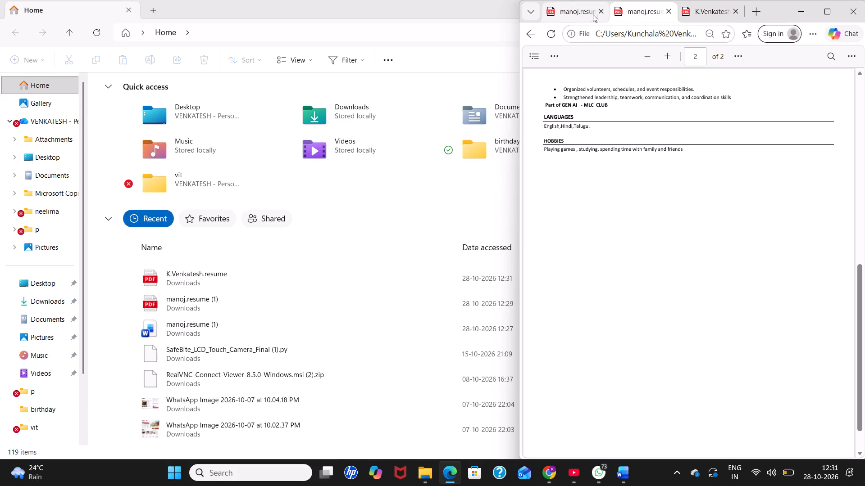
left_click(587, 16)
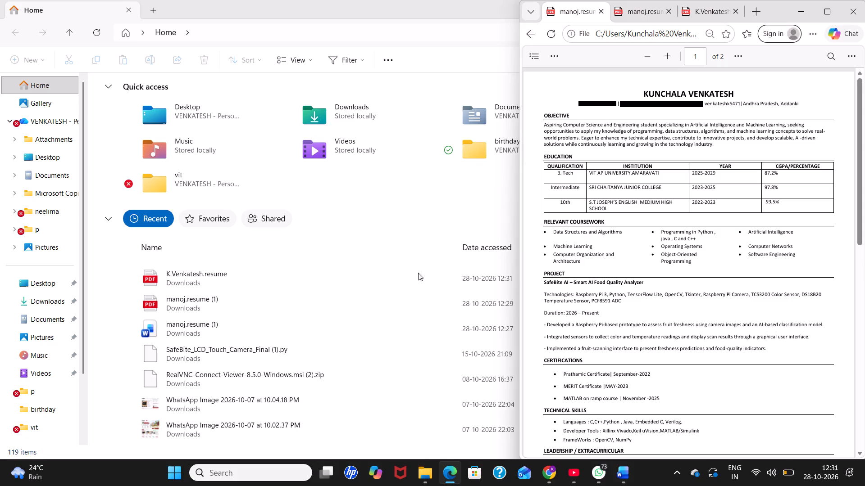
double_click(369, 301)
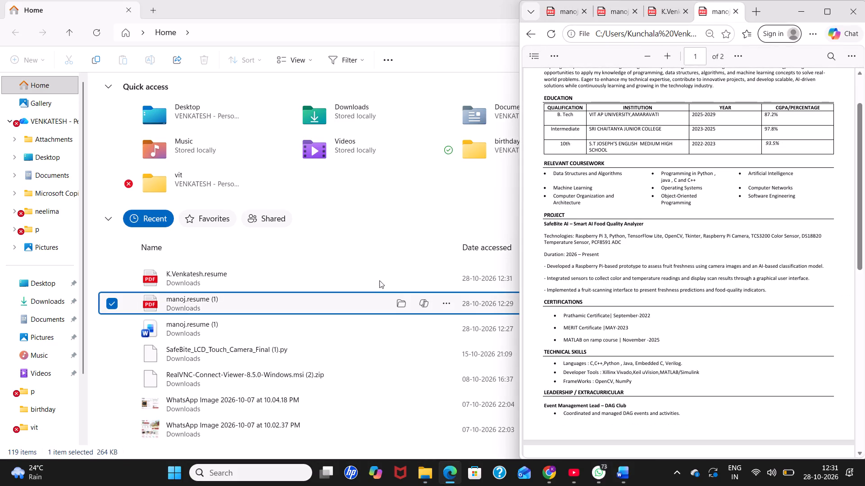
scroll(408, 265, "up", 2)
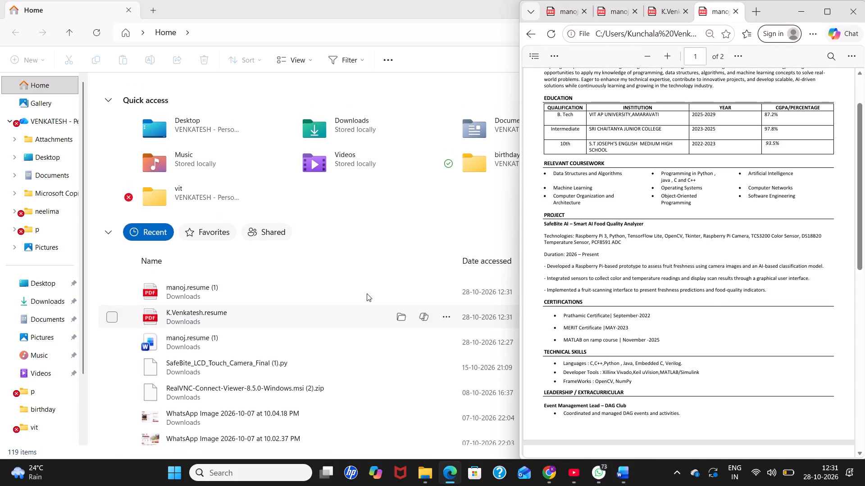
scroll(367, 293, "up", 2)
Open the manoj.resume (1) Word document from the recent files and review it down to the Hobbies section.
double_click(367, 326)
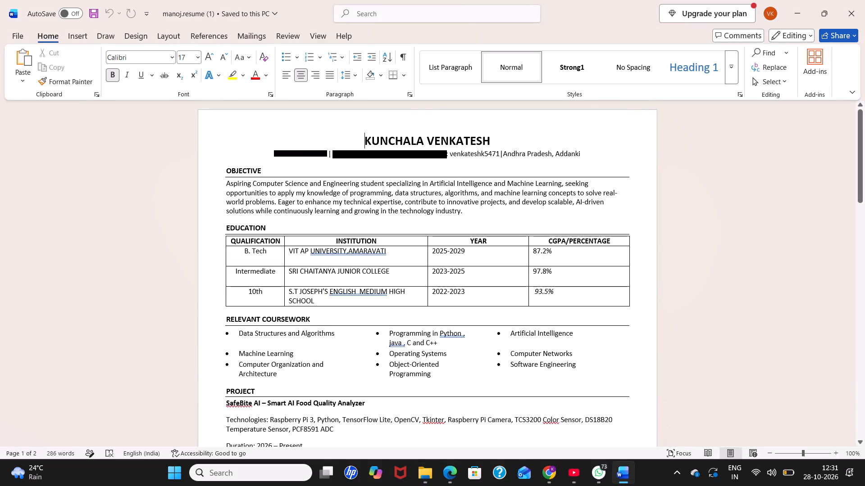
scroll(389, 152, "down", 5)
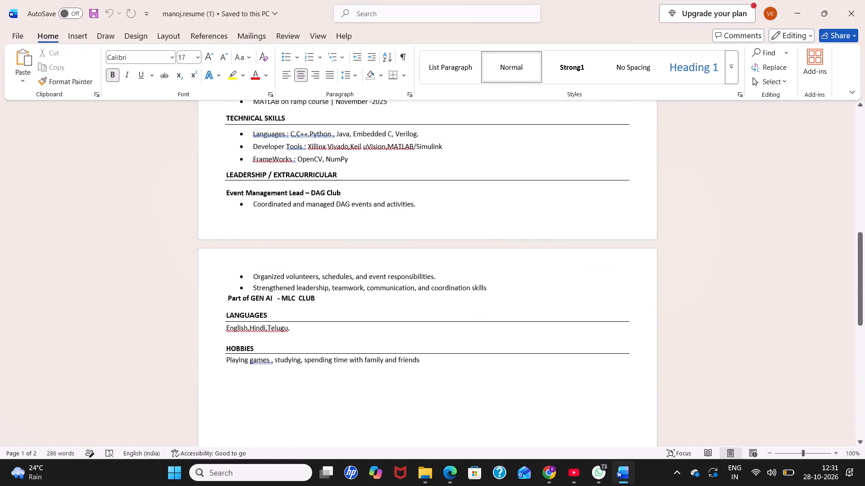
scroll(389, 152, "down", 3)
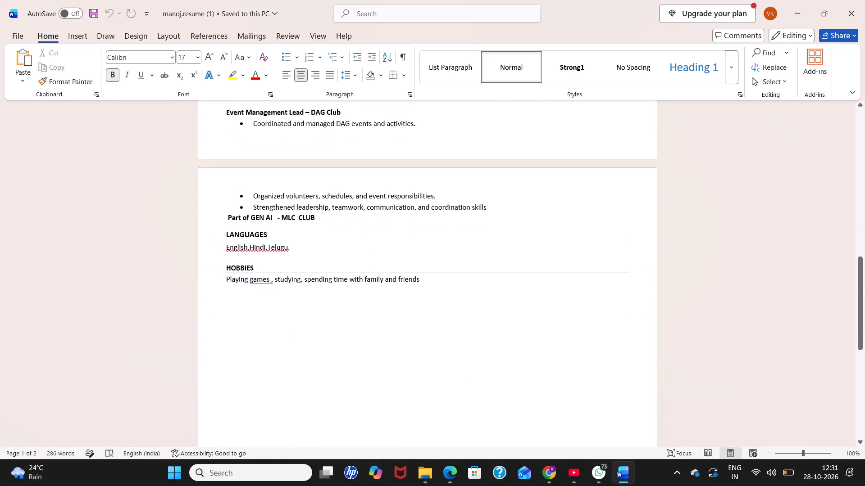
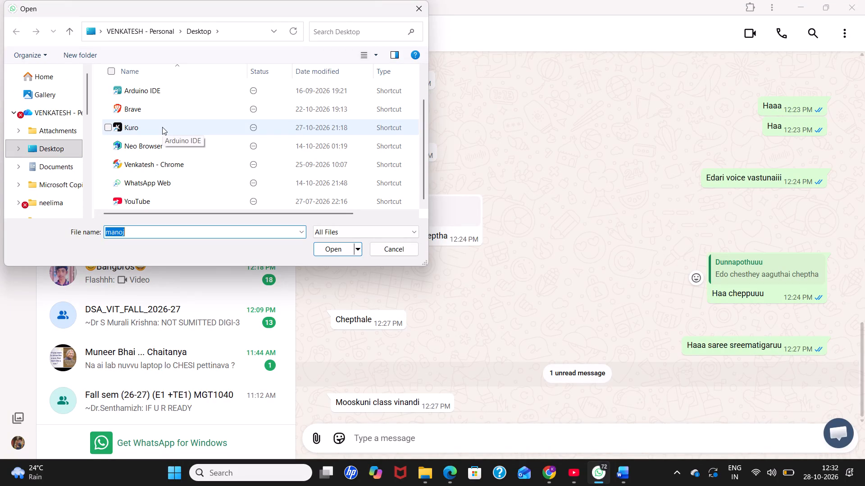
Browse the Desktop folder and the previous locations for the manoj resume file to attach to the WhatsApp chat.
scroll(162, 127, "down", 1)
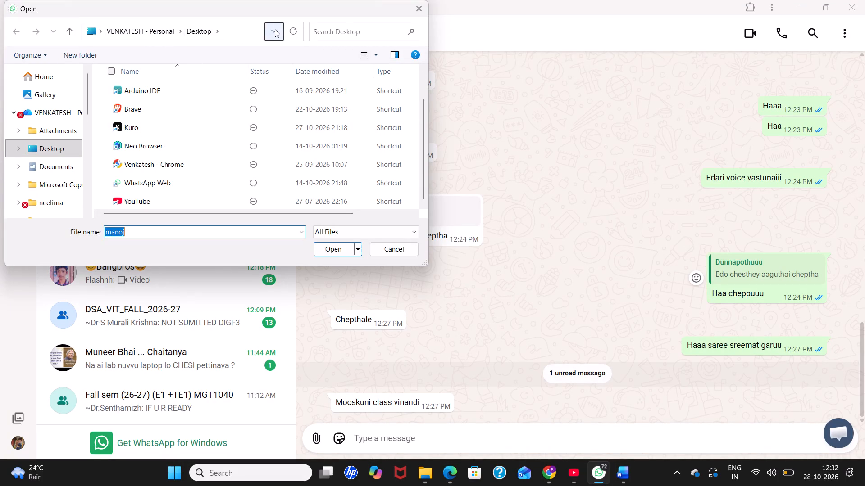
left_click(275, 29)
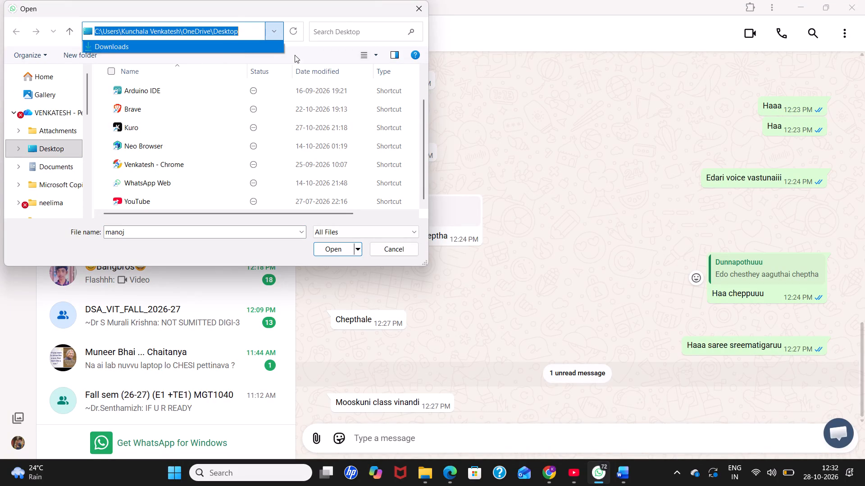
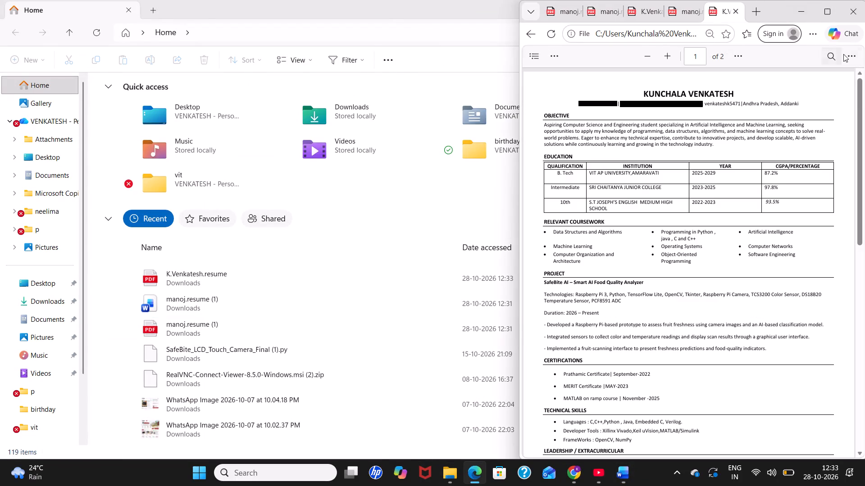
Show the additional document options, such as print and save as, for the newly saved resume PDF.
left_click(844, 54)
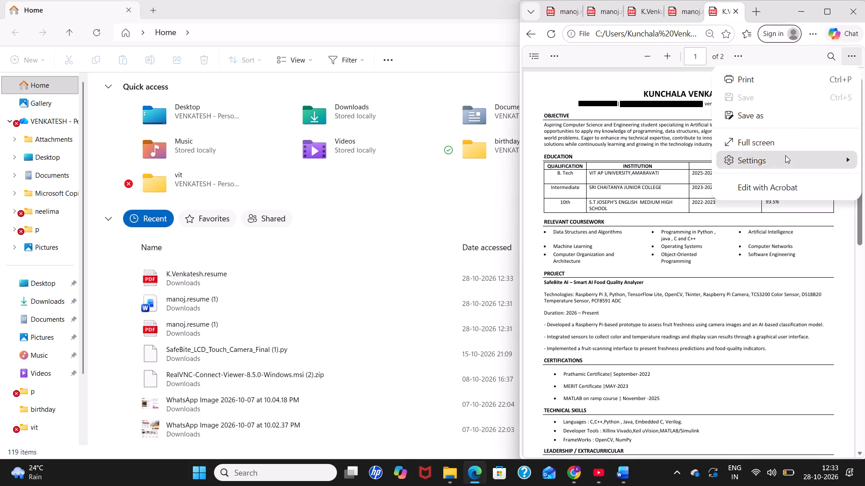
Open the print settings and preview for the newly saved two-page resume PDF.
left_click(773, 80)
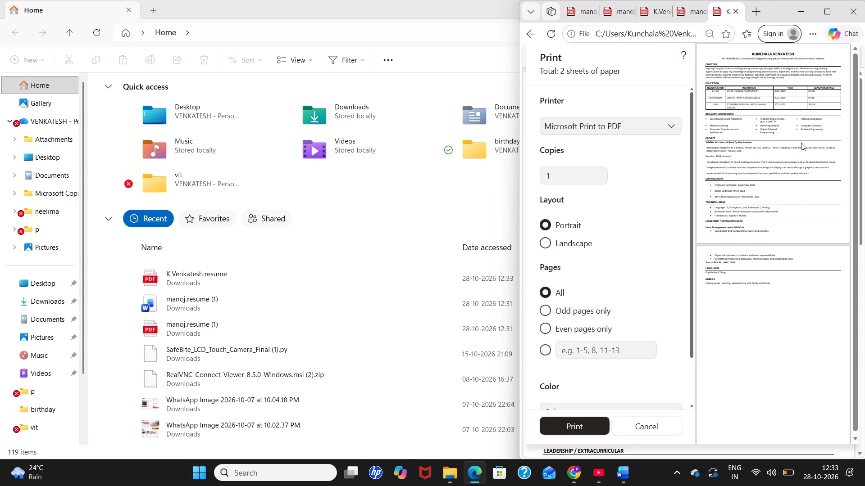
Switch to File Explorer, open the sharing options for the newly saved resume PDF in the recent files, and choose an app to share it.
left_click(502, 164)
left_click(539, 198)
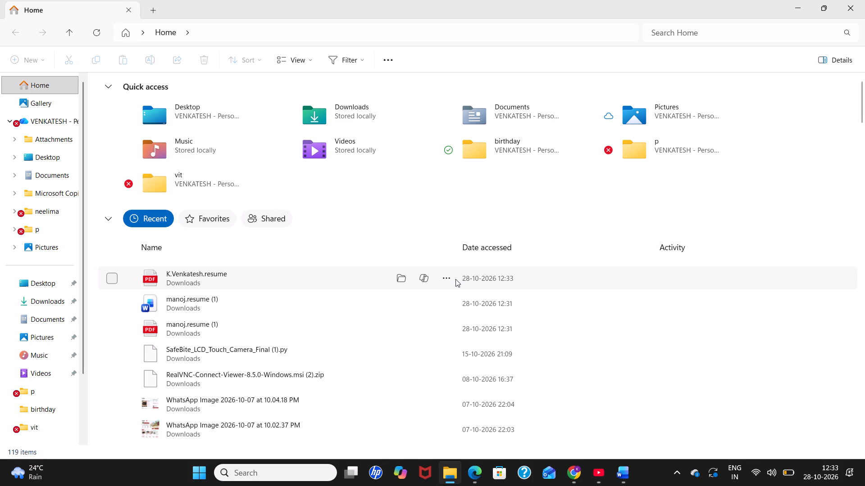
left_click(446, 276)
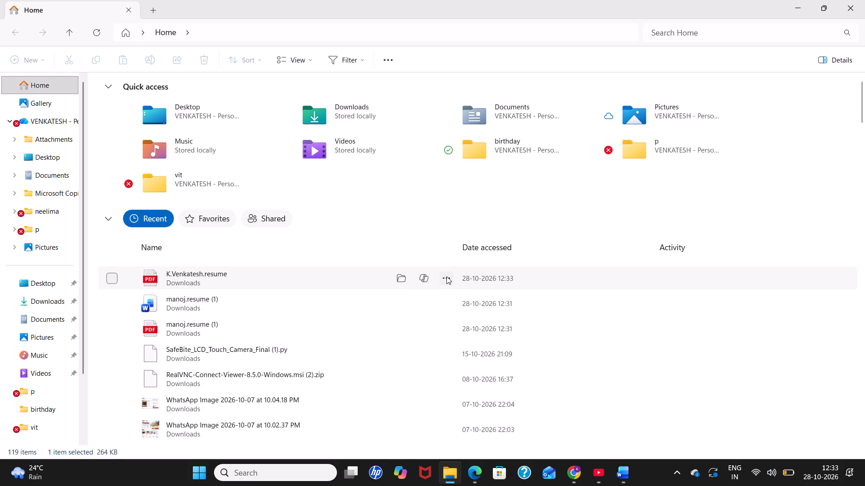
left_click(446, 276)
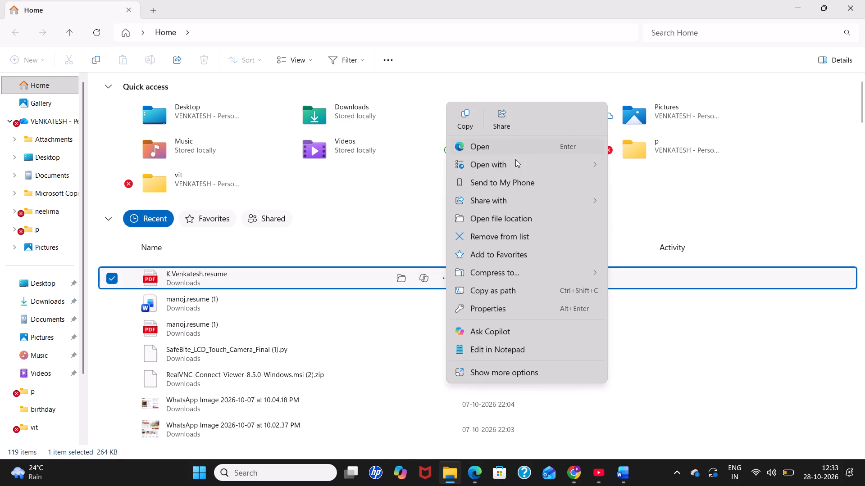
left_click(501, 201)
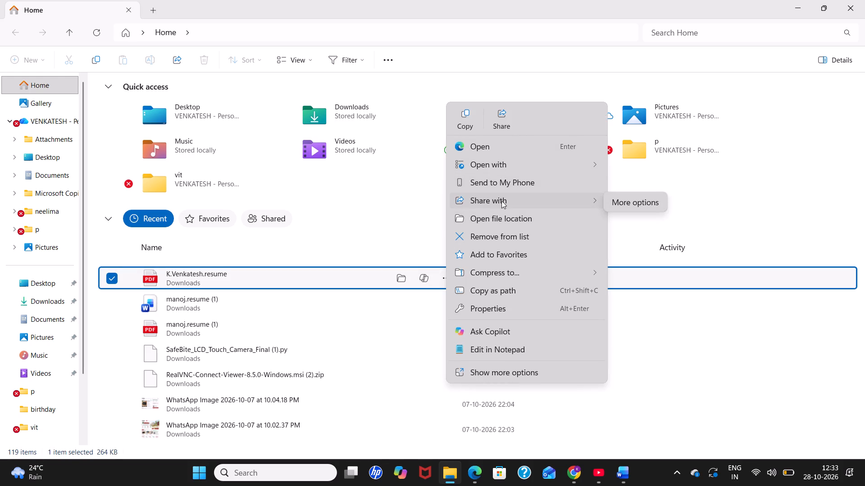
left_click(586, 200)
left_click(611, 202)
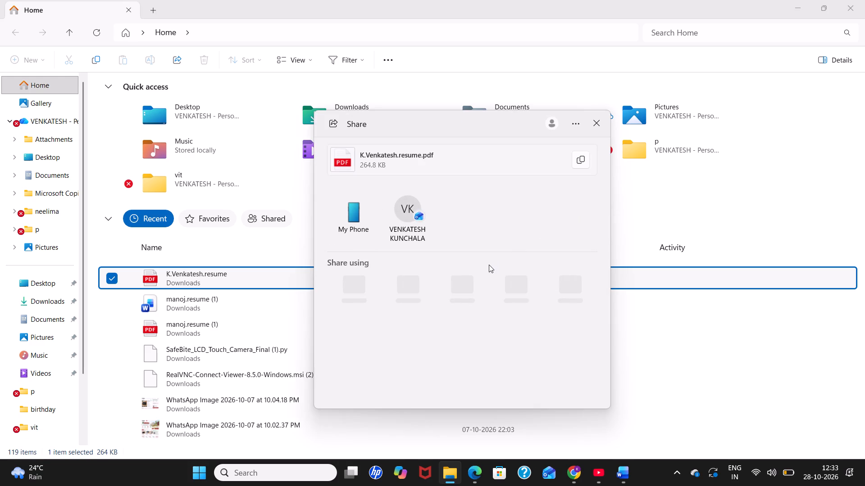
left_click(402, 287)
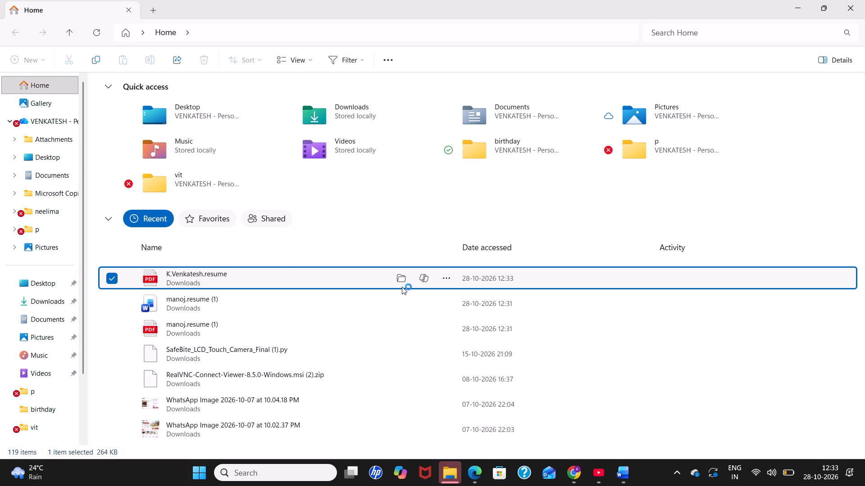
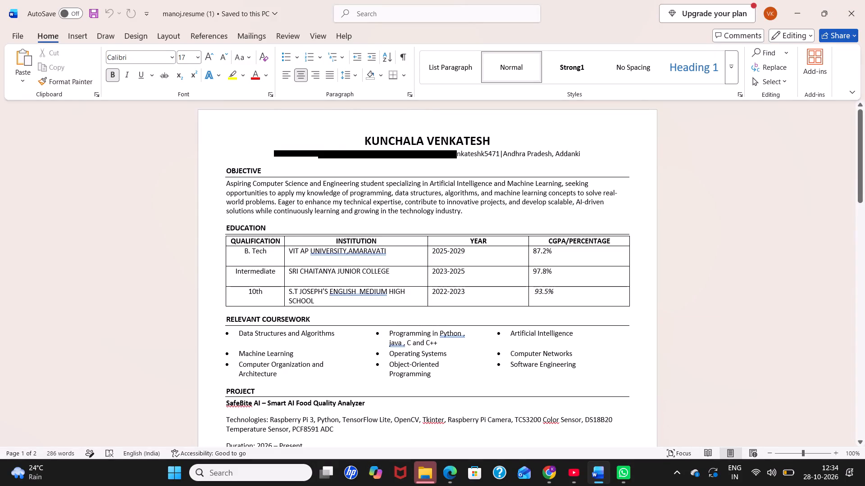
Delete the state and town after the GitHub username in the resume's contact line, keeping the separator bar.
left_click(551, 155)
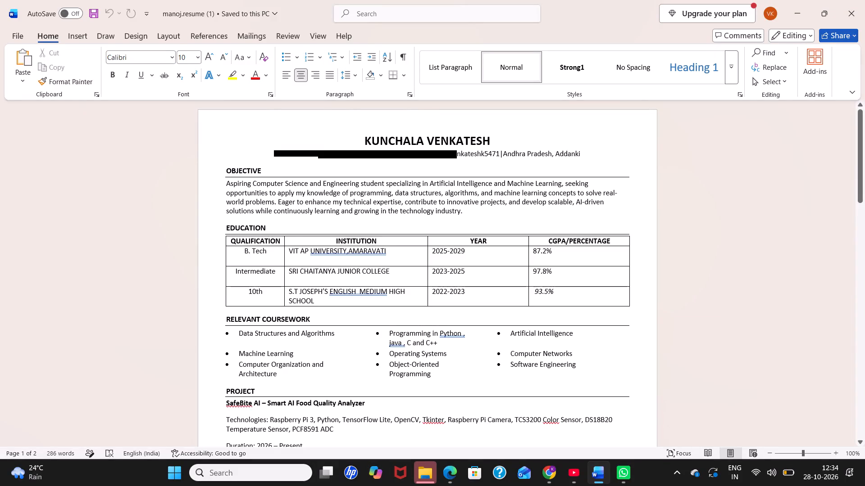
left_click(580, 153)
key("BackSpace")
key("BackSpace")
key("BackSpace")
key("BackSpace")
key("BackSpace")
key("BackSpace")
key("BackSpace")
key("BackSpace")
key("BackSpace")
key("BackSpace")
key("BackSpace")
key("BackSpace")
key("BackSpace")
key("BackSpace")
key("BackSpace")
key("BackSpace")
key("BackSpace")
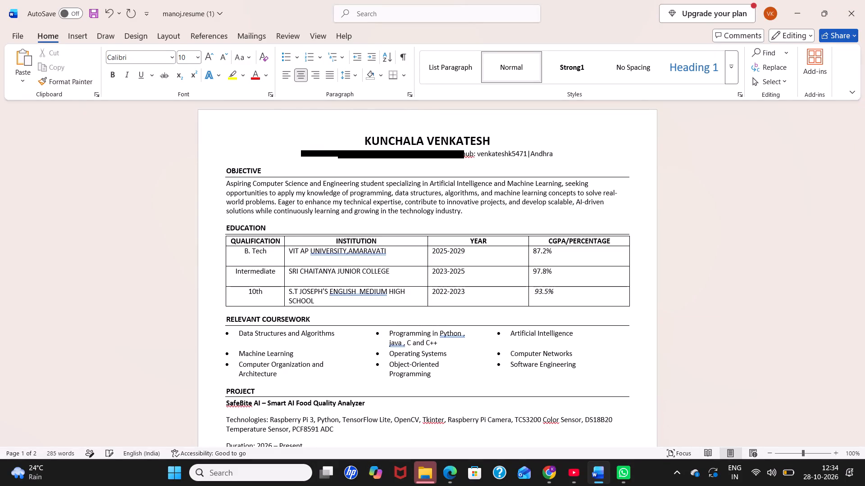
key("BackSpace")
key("BackSpace")
key("BackSpace")
key("BackSpace")
key("BackSpace")
key("BackSpace")
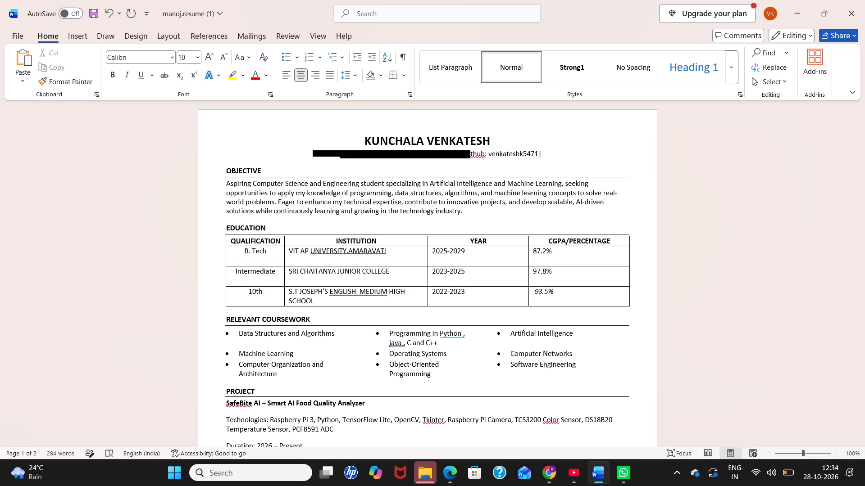
left_click(464, 152)
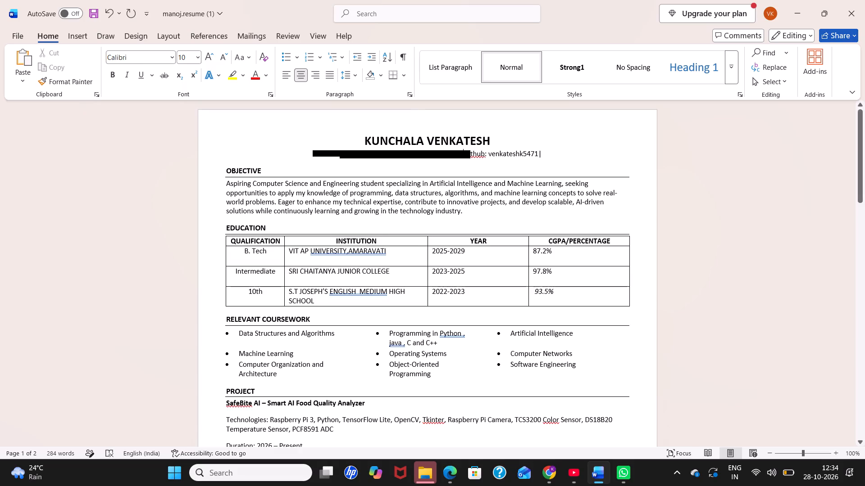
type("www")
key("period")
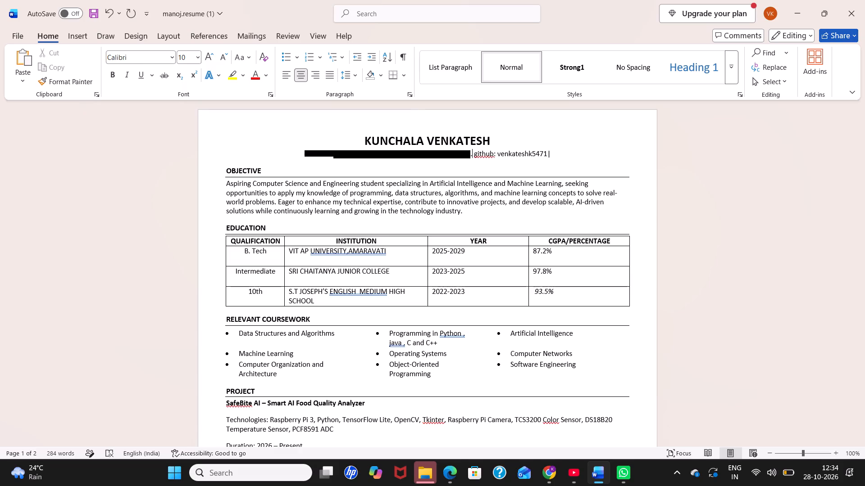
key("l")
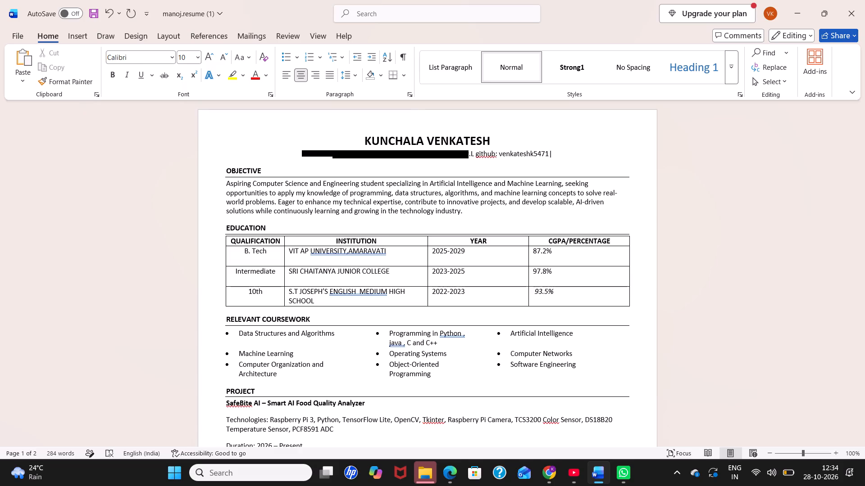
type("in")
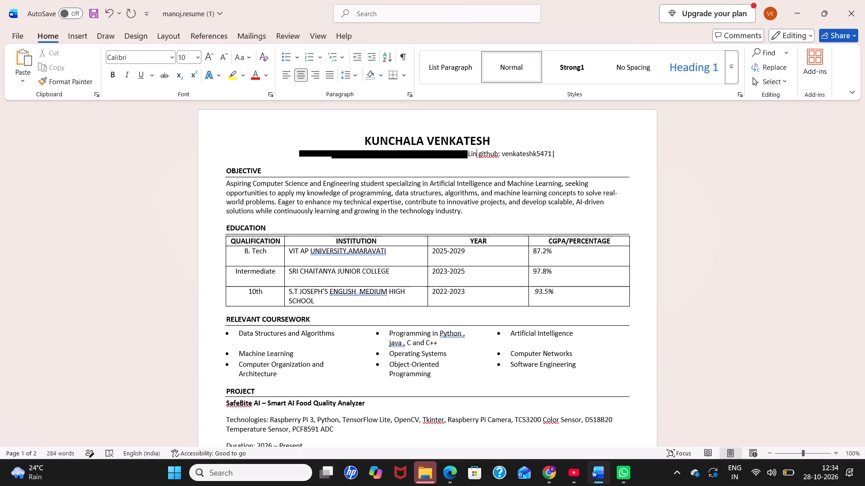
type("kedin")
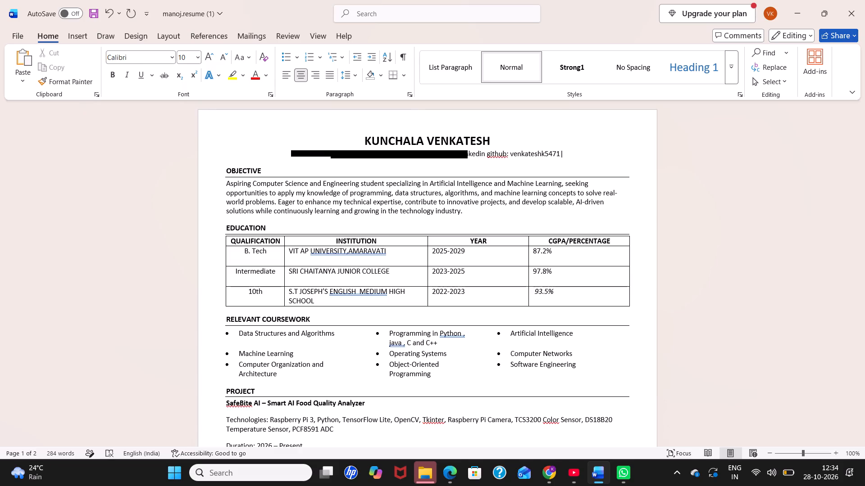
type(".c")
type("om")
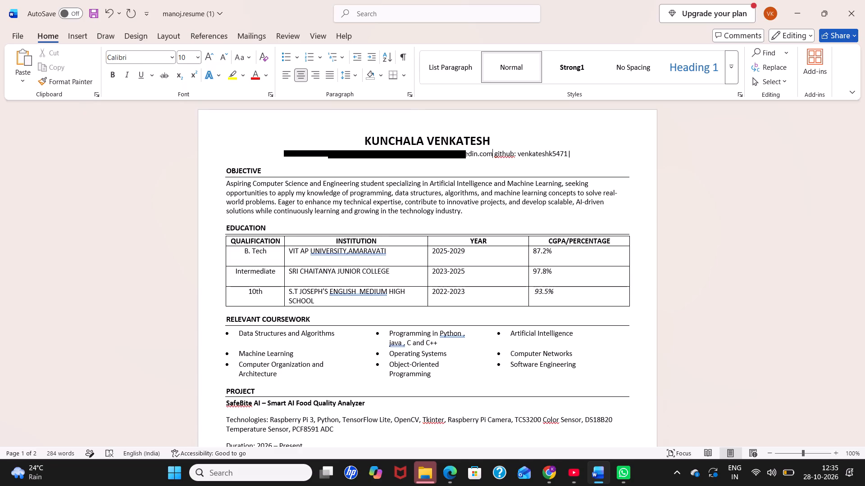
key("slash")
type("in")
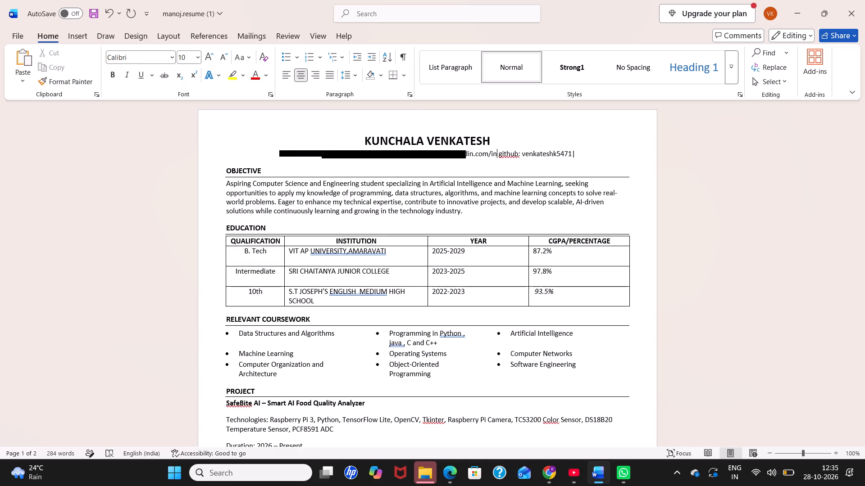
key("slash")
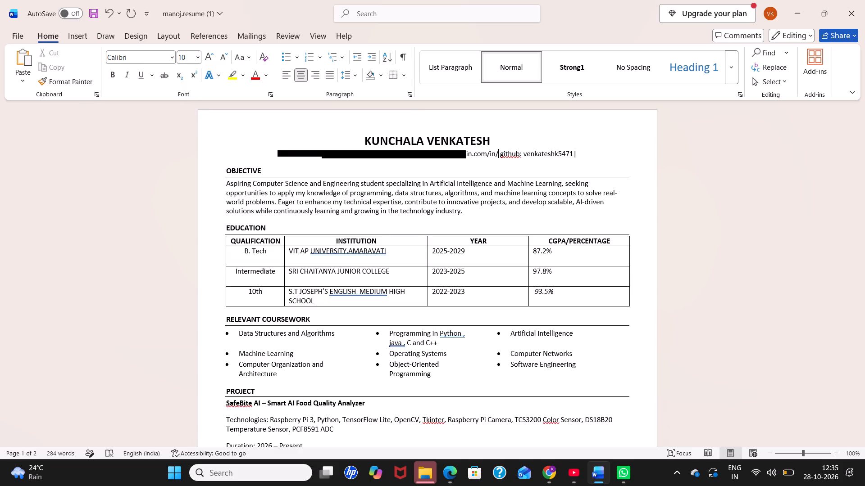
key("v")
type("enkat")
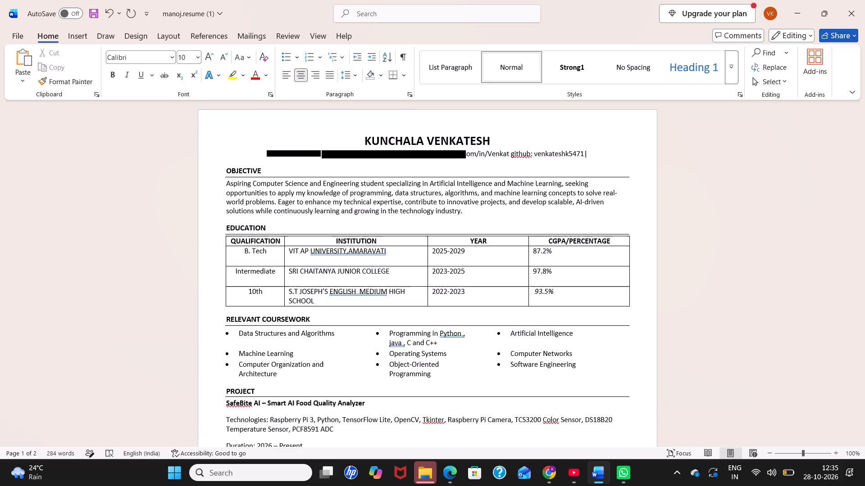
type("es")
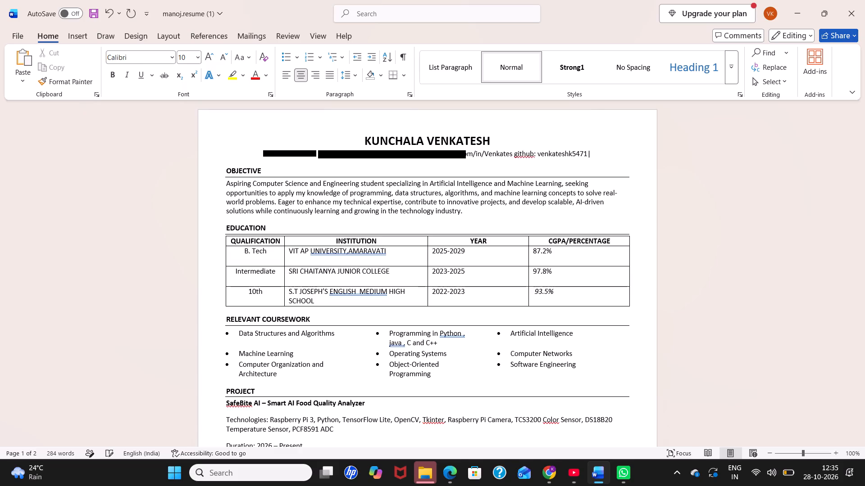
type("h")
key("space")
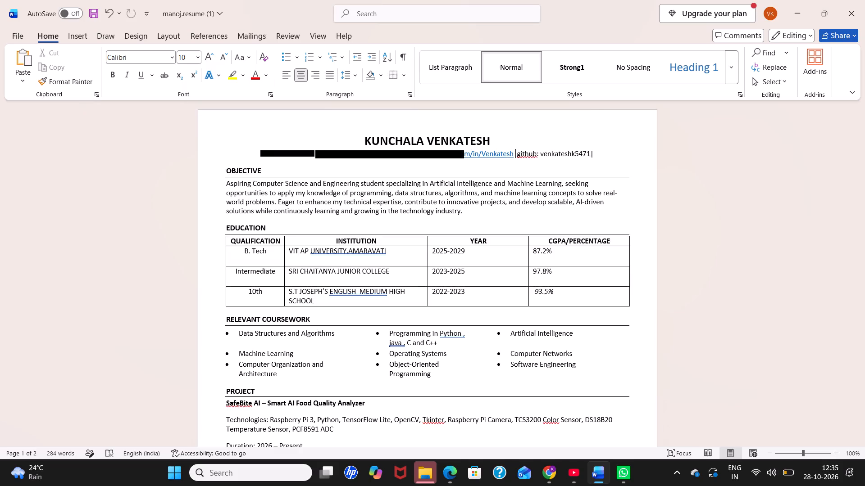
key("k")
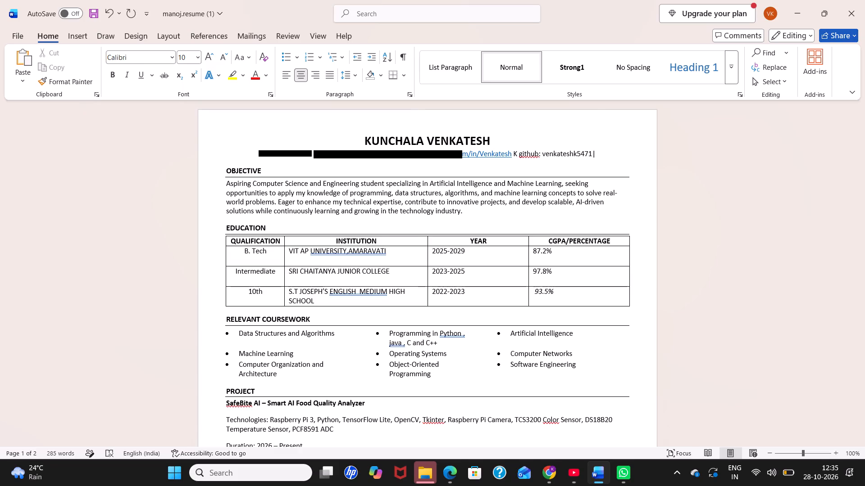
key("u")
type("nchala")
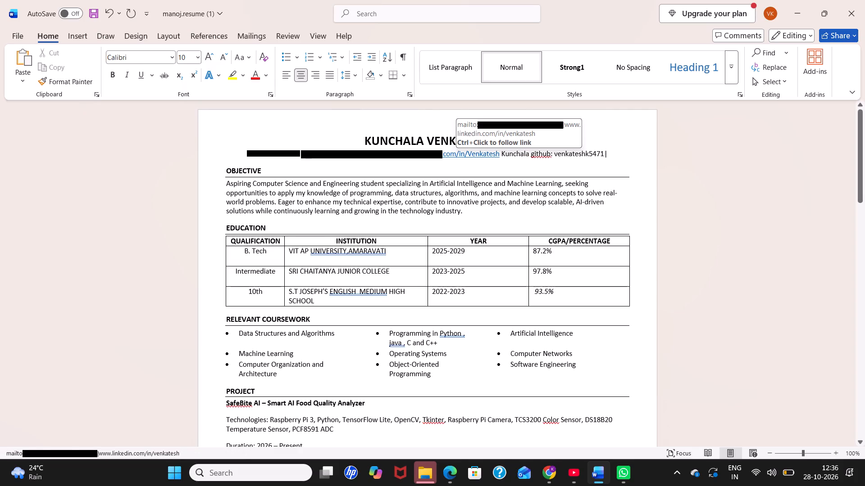
Adjust the spacing ahead of the LinkedIn address in the contact line and insert a vertical bar before the github entry.
left_click(397, 153)
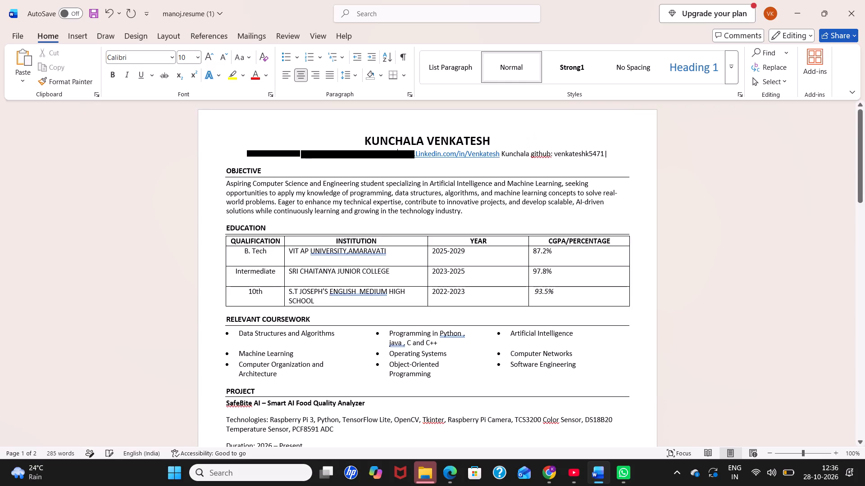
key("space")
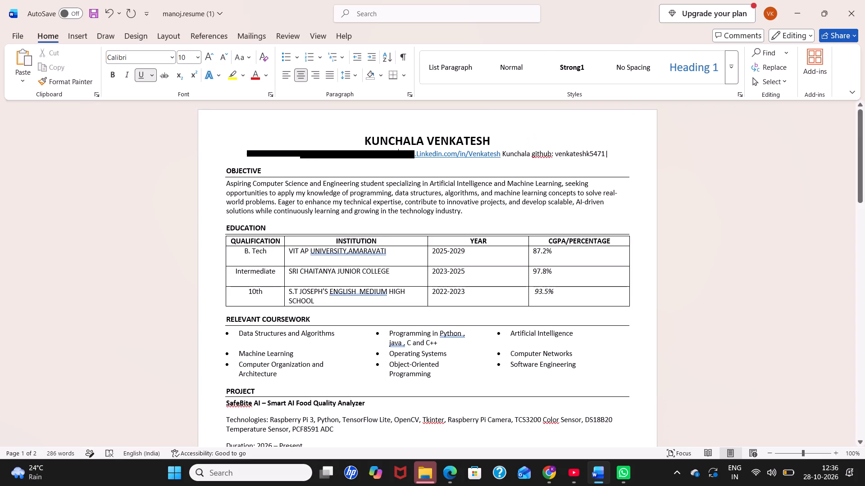
left_click(396, 156)
key("BackSpace")
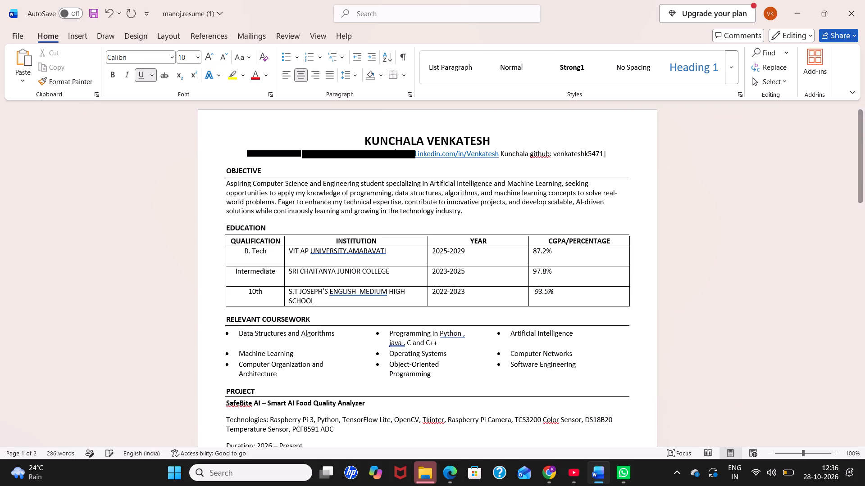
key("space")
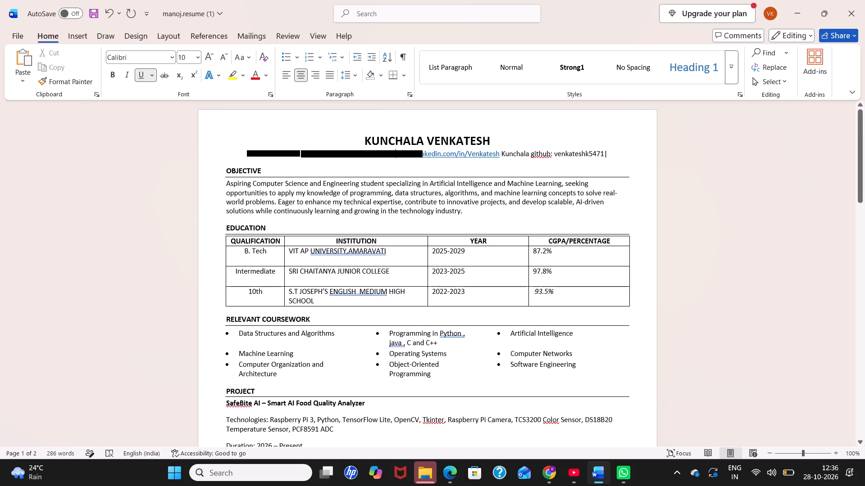
left_click(531, 153)
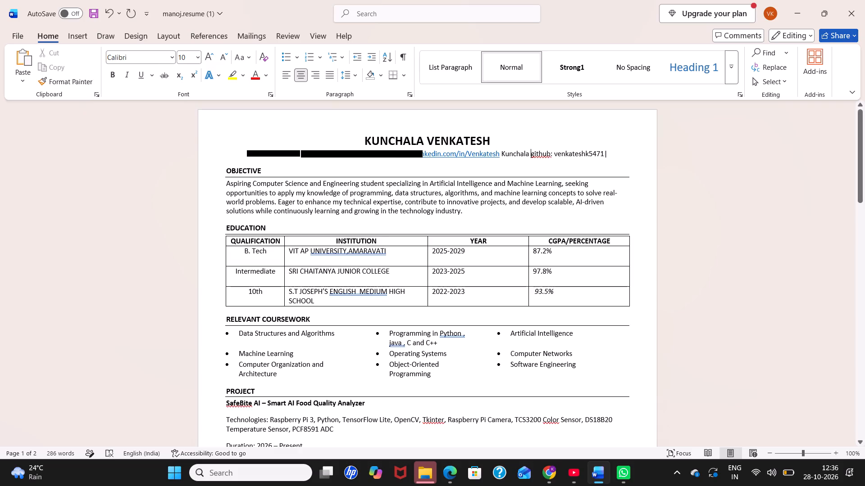
key("shift+bar")
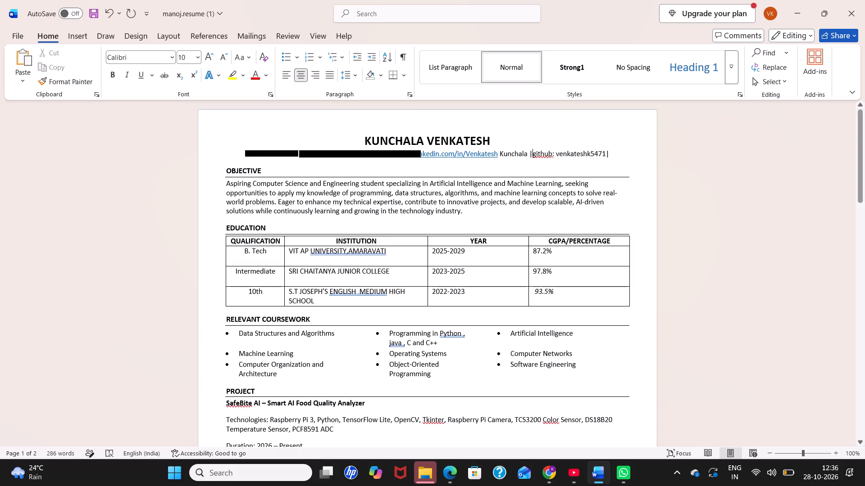
Add the owner's town and state after the github entry in the contact line, separated by a comma and a space.
left_click(609, 153)
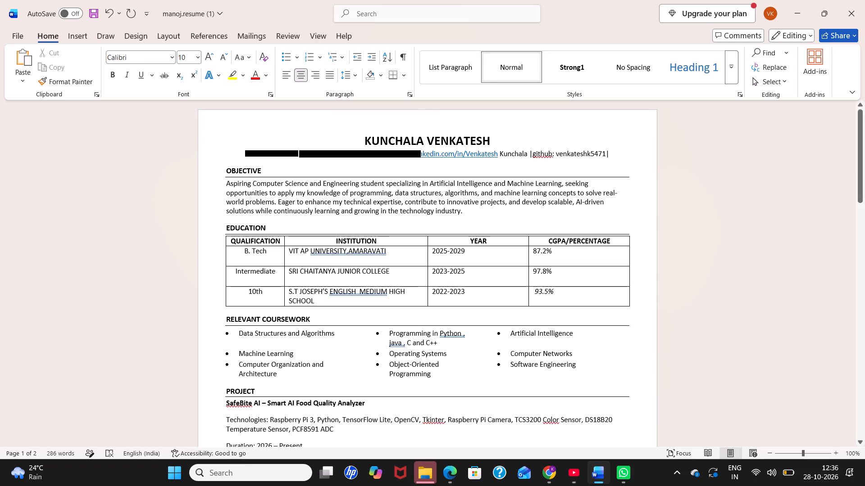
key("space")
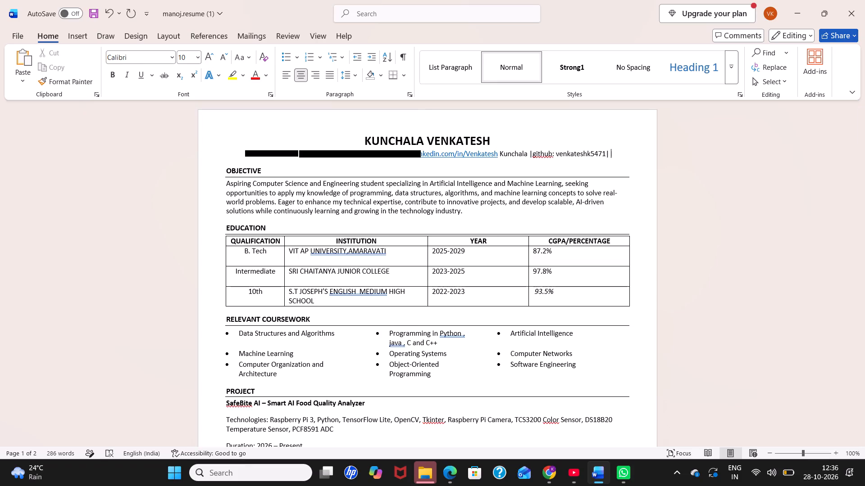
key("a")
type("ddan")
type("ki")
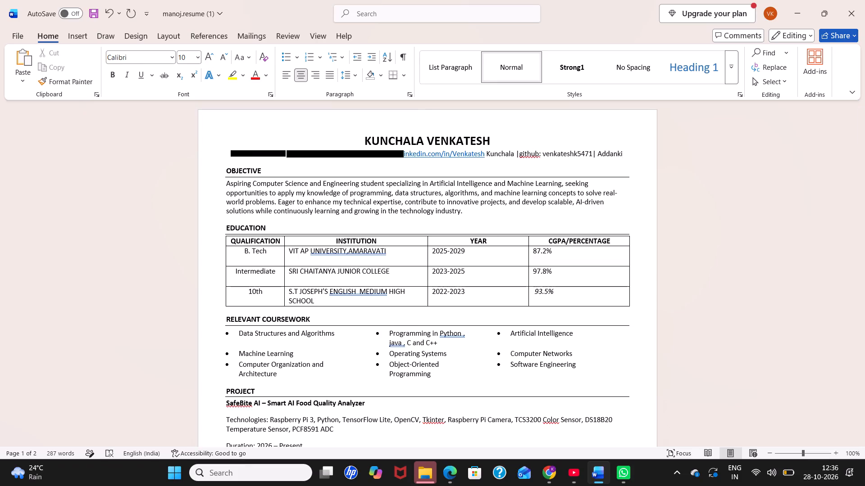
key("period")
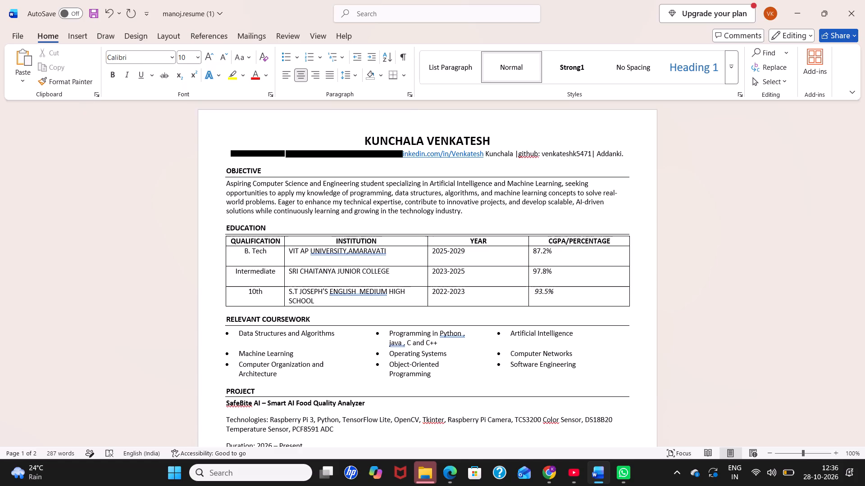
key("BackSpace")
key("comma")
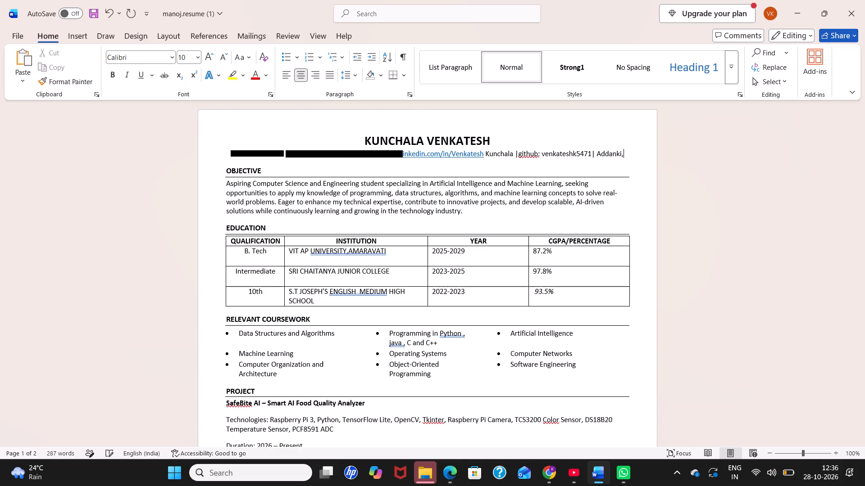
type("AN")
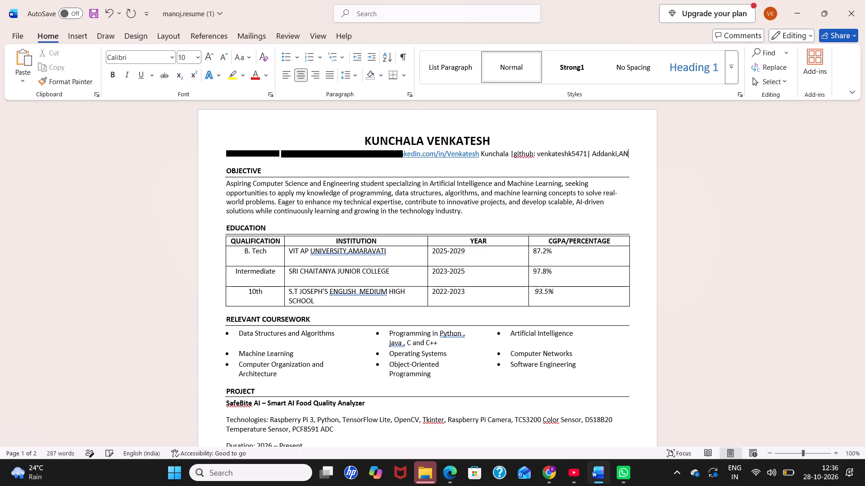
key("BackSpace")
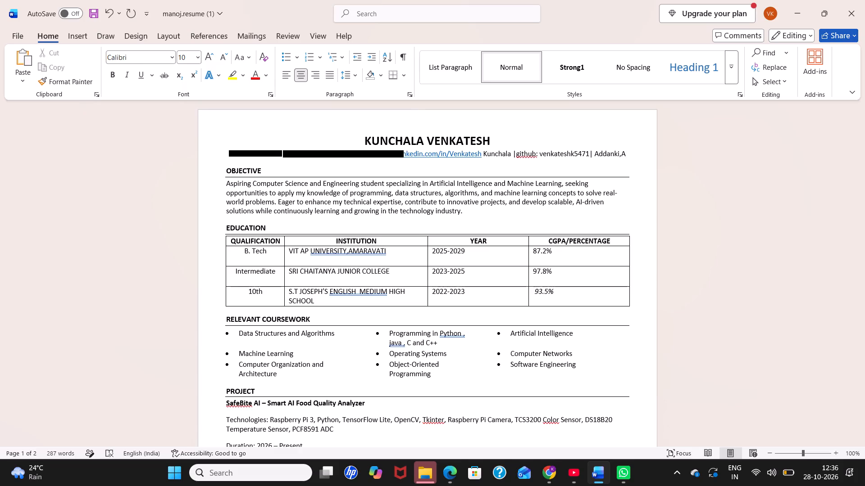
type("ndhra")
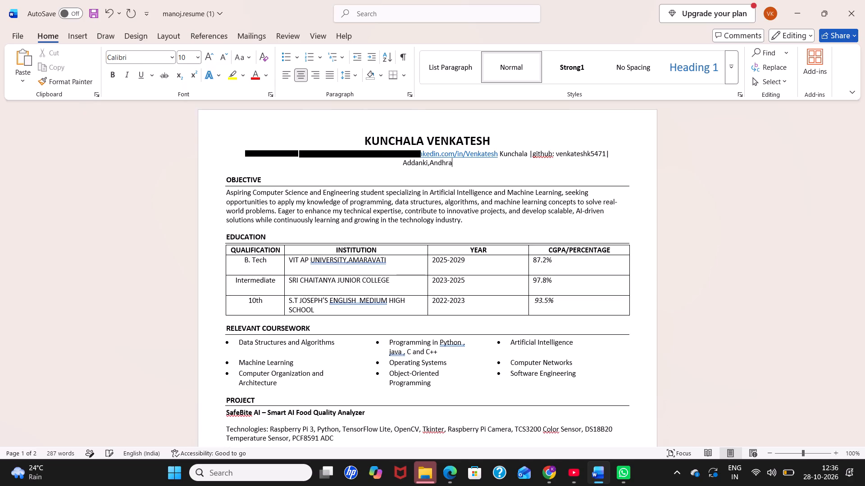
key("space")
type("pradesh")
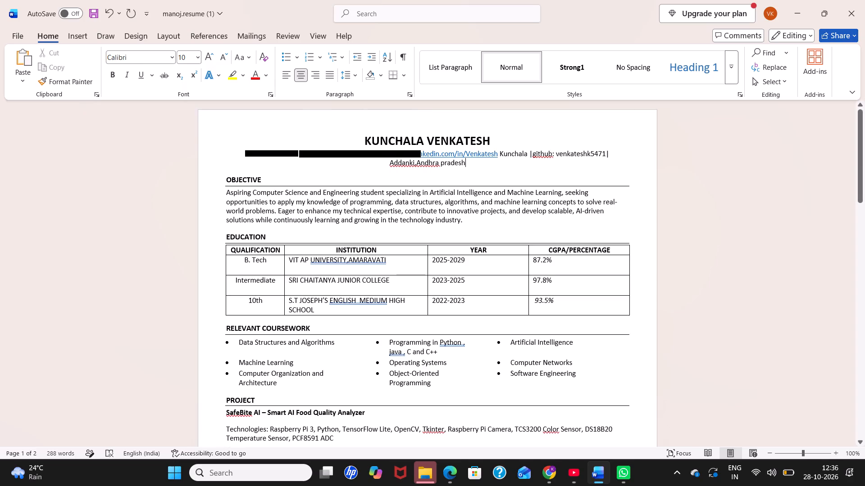
left_click(417, 162)
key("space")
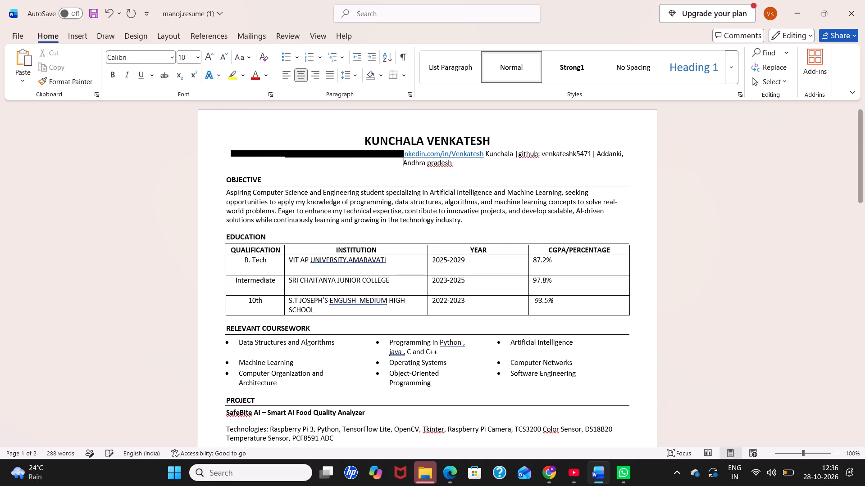
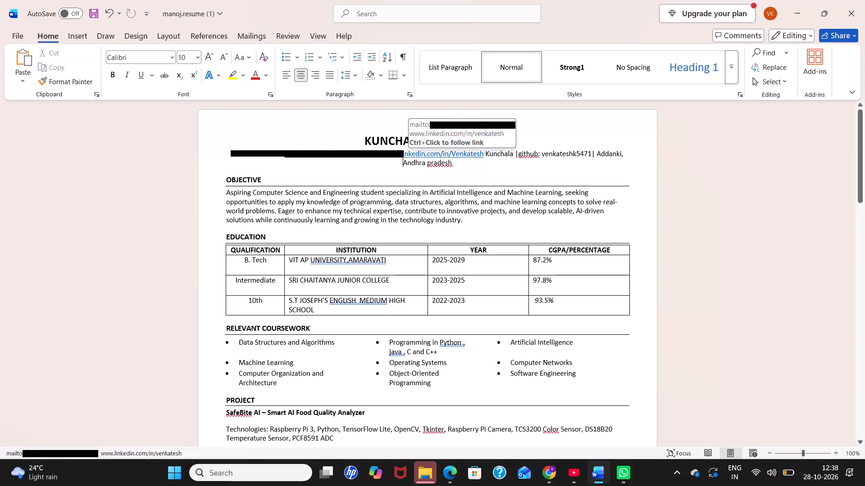
Insert a space and a vertical bar between the e-mail address and the LinkedIn address in the contact line.
left_click(377, 154)
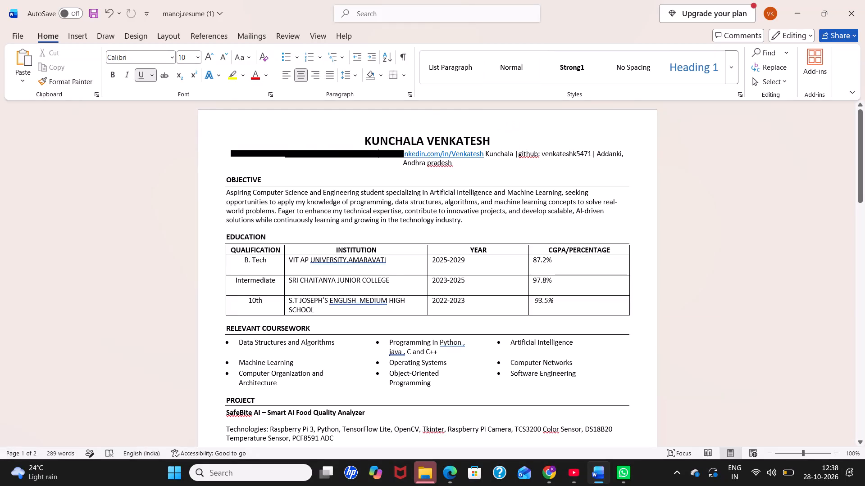
key("space")
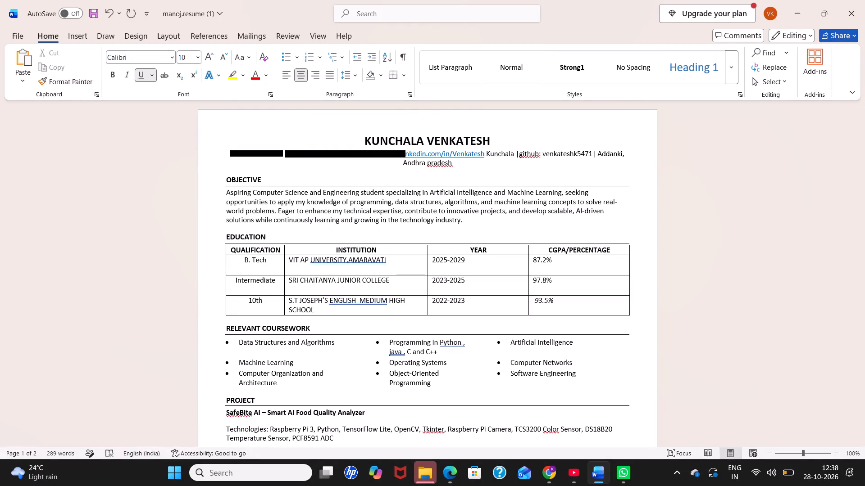
key("shift+bar")
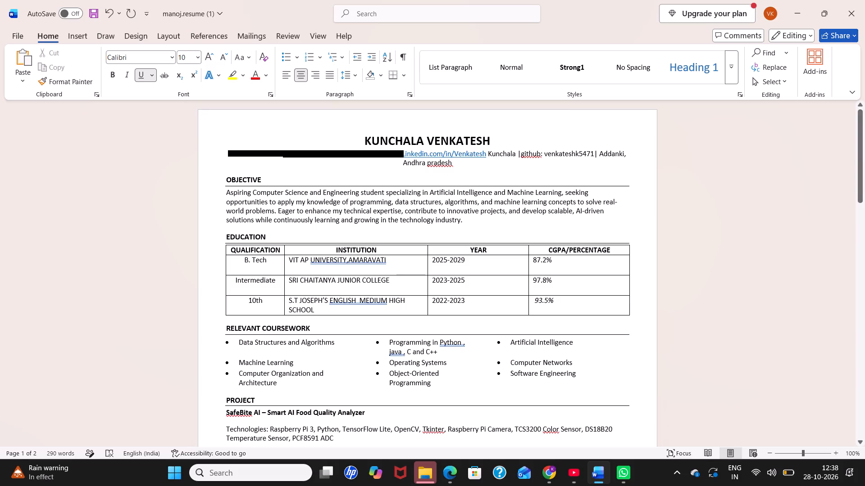
Add a space after "in/" in the LinkedIn address, ahead of the owner's name.
left_click(454, 154)
key("space")
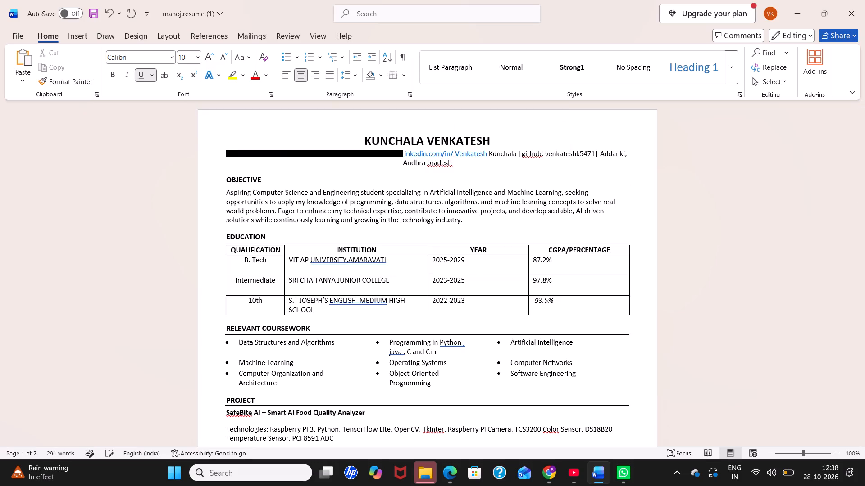